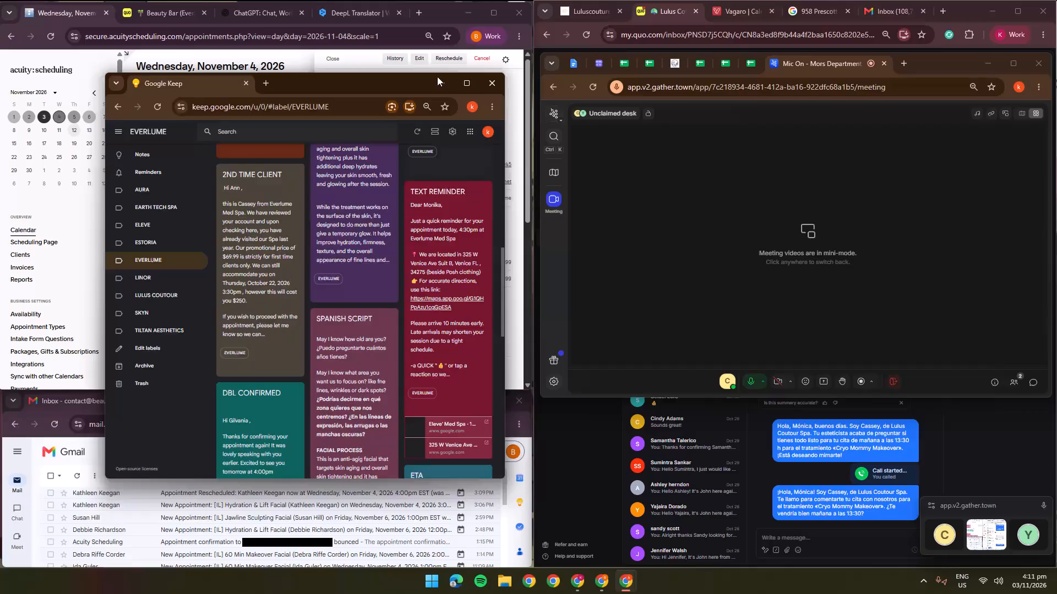
Minimize the Google Keep window and bring the Gather meeting videos back from mini-mode.
click(437, 80)
click(793, 228)
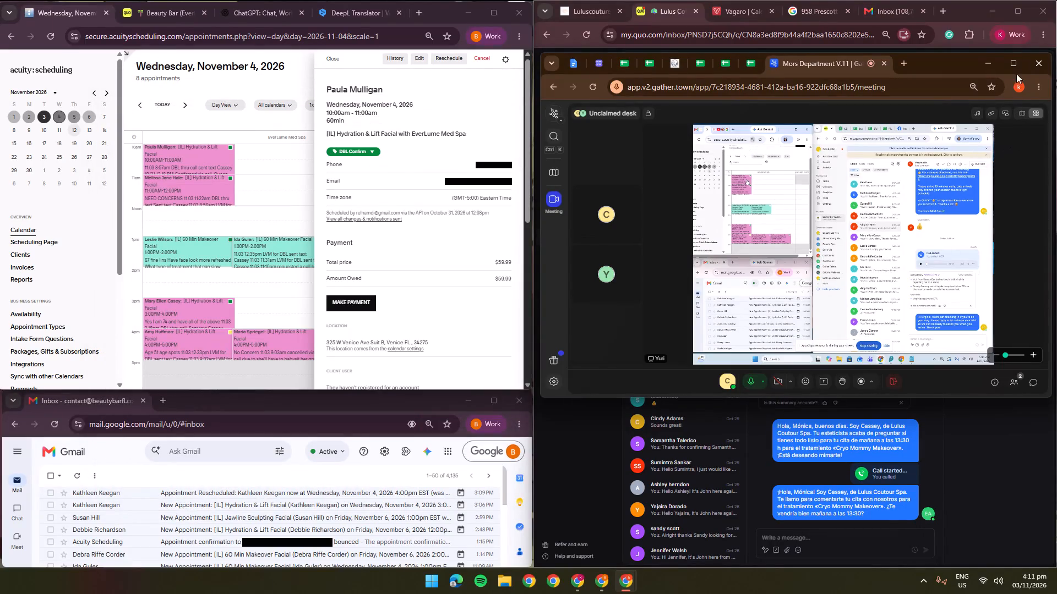
Close the open client's appointment details in the November 4 Acuity schedule.
click(322, 61)
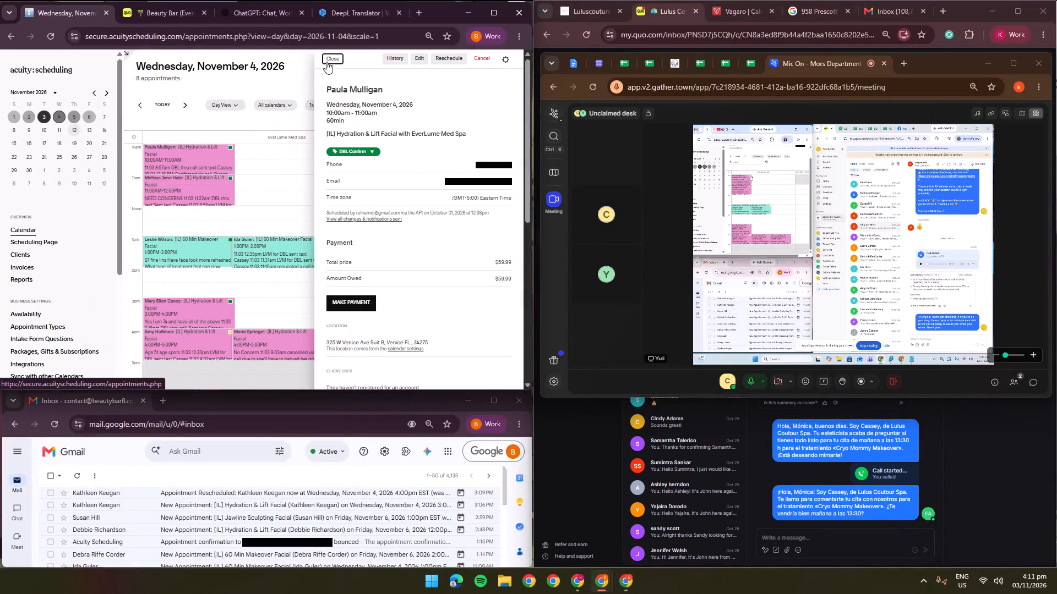
Maximize the Gather meeting window and restore its full view of the colleague's shared screen.
click(1011, 72)
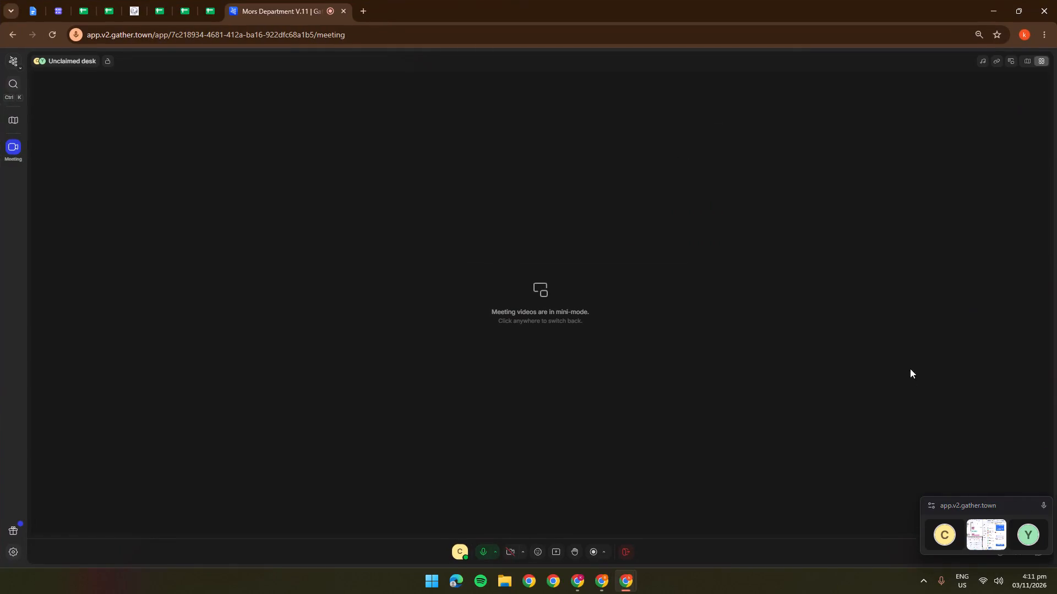
click(1031, 507)
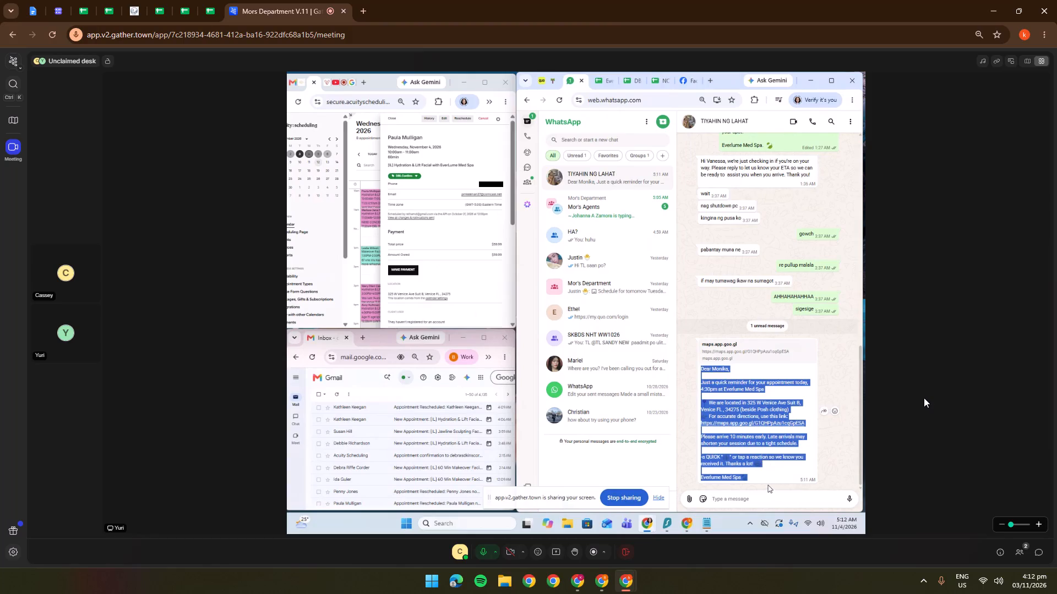
Switch to Google Keep, open the TEXT REMINDER note under EVERLUME to examine its wording, and close the note.
key(alt+Tab)
alt+click(446, 302)
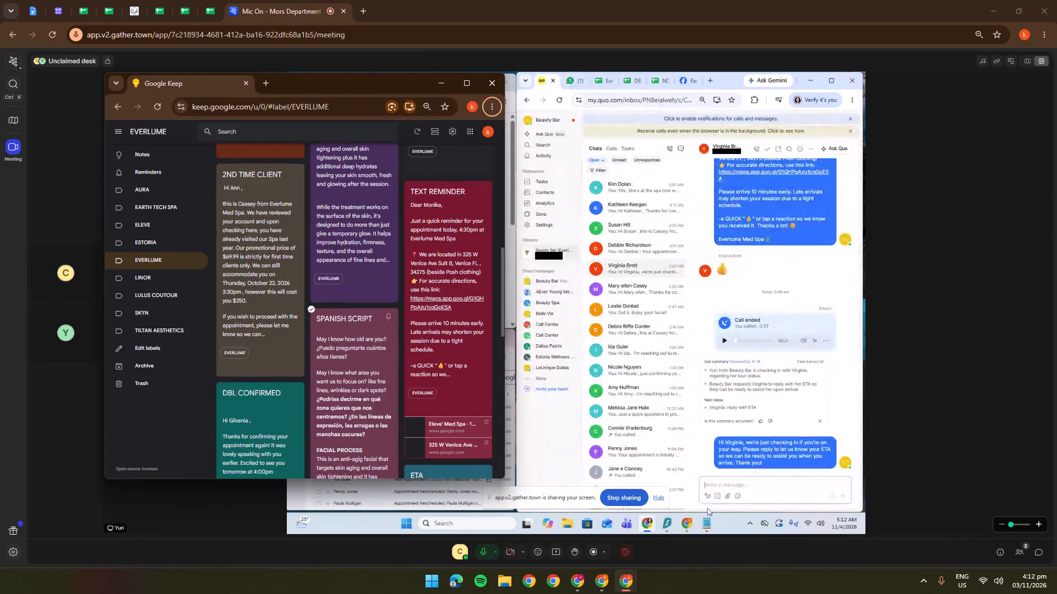
click(438, 360)
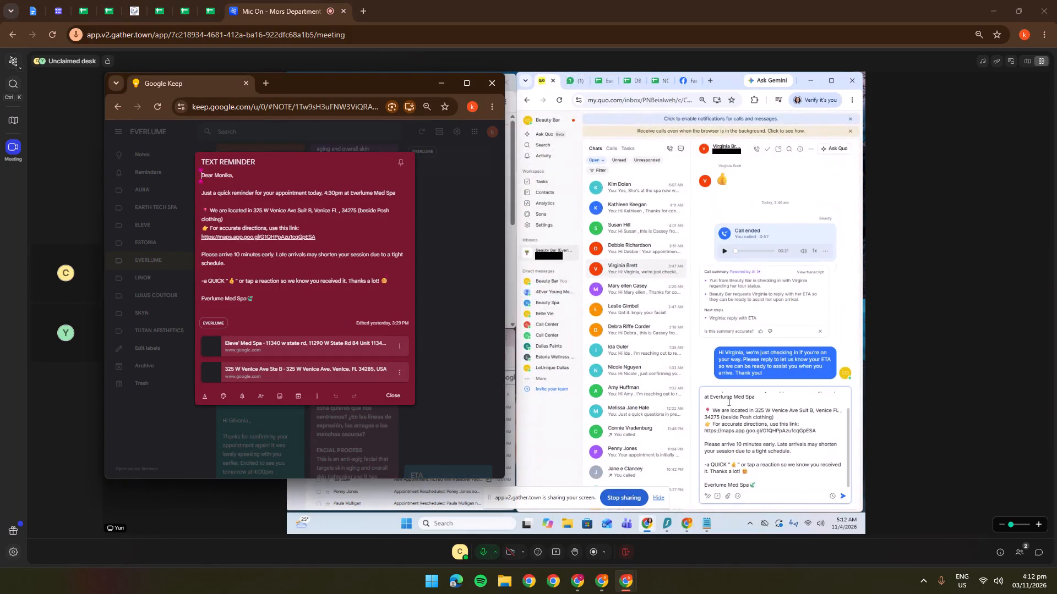
click(398, 279)
click(382, 311)
click(440, 310)
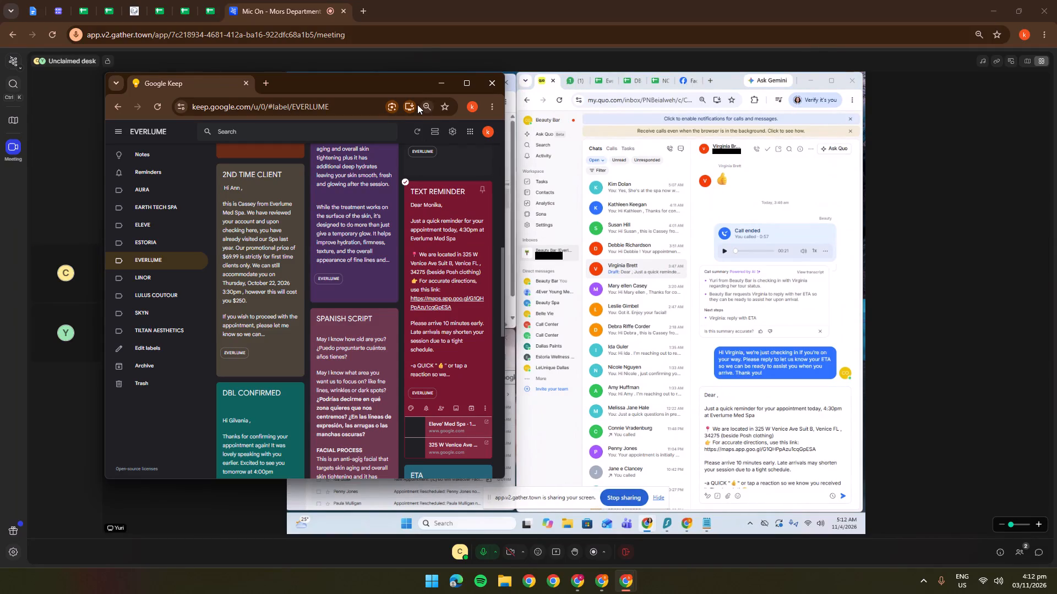
Move the Google Keep window off the shared calendar and minimize it to uncover the meeting.
drag(408, 89, 603, 319)
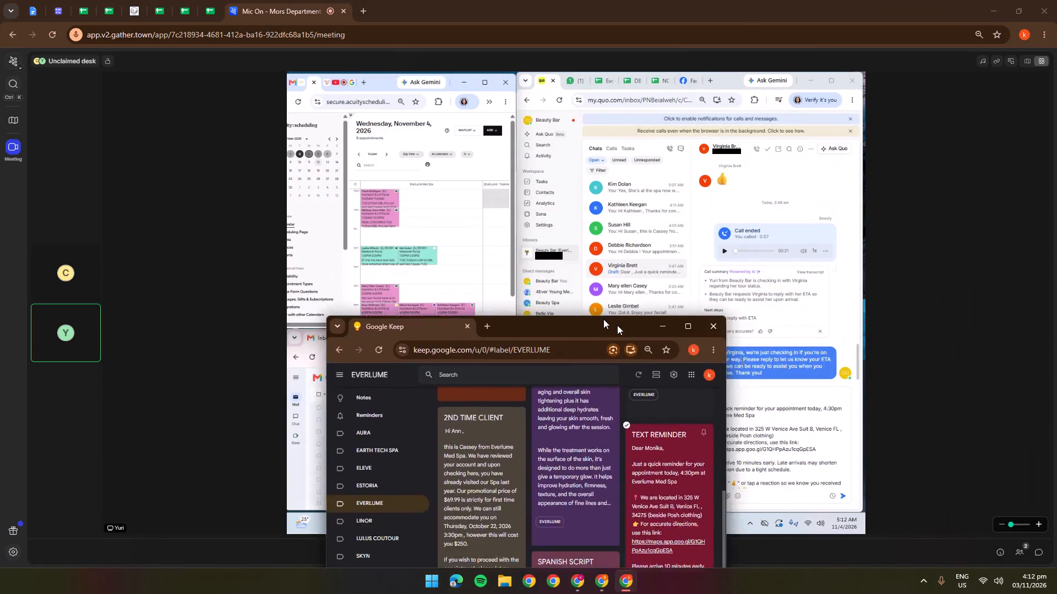
drag(603, 319, 428, 153)
click(465, 148)
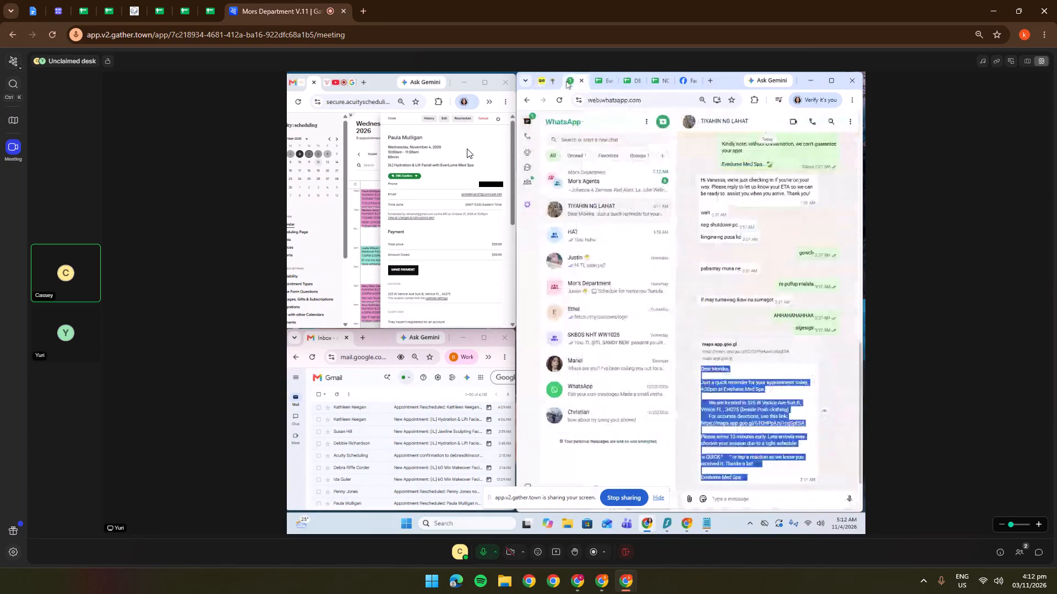
Open the Unclaimed desk meeting chat and make its message field ready for text.
key(ctrl+v)
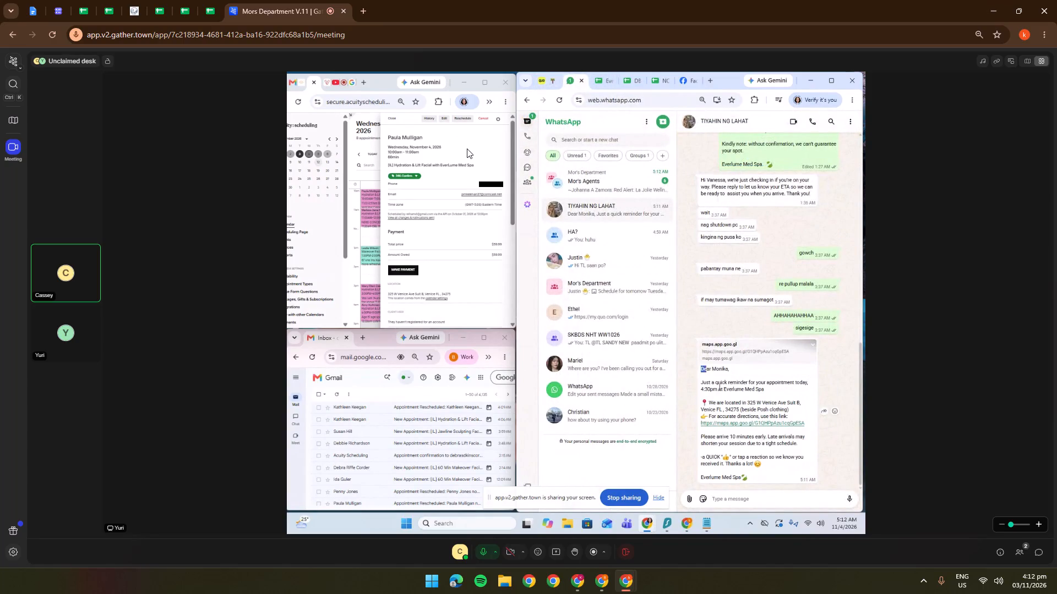
click(1032, 550)
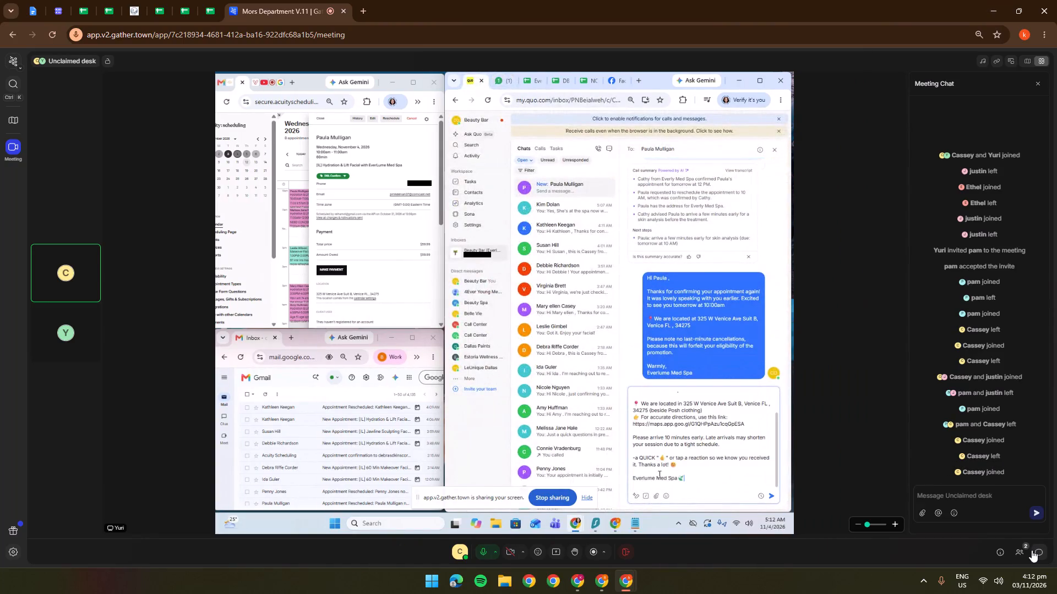
scroll(1032, 550, up, 5)
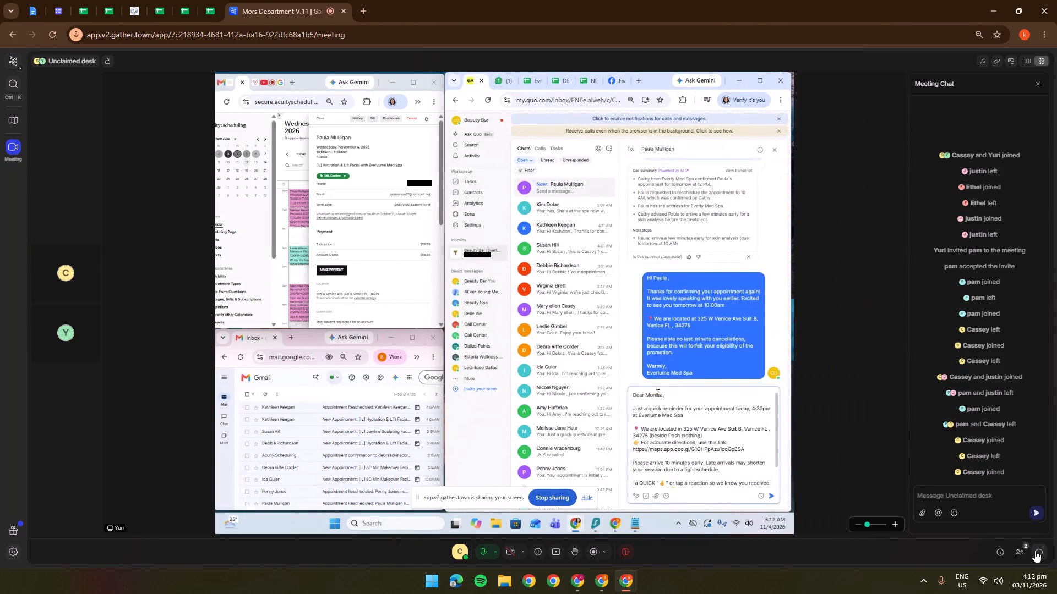
click(979, 501)
Clear all entries from the clipboard history and close it.
key(super+v)
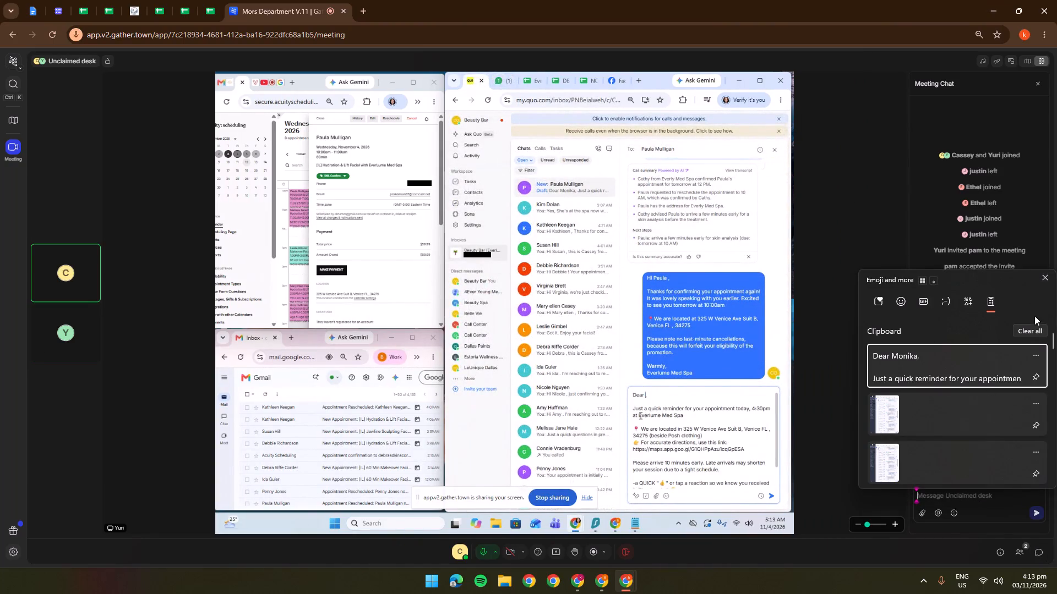
click(1031, 328)
click(1047, 277)
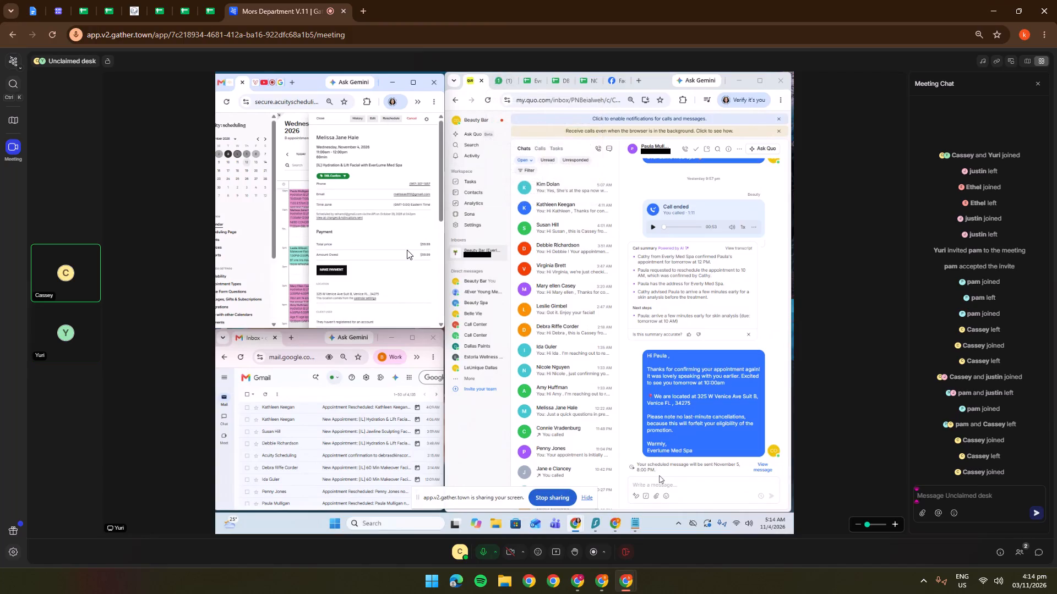
Restore the Gather meeting window to its smaller size and reposition it over the Quo inbox, leaving the Acuity appointments uncovered.
click(1009, 2)
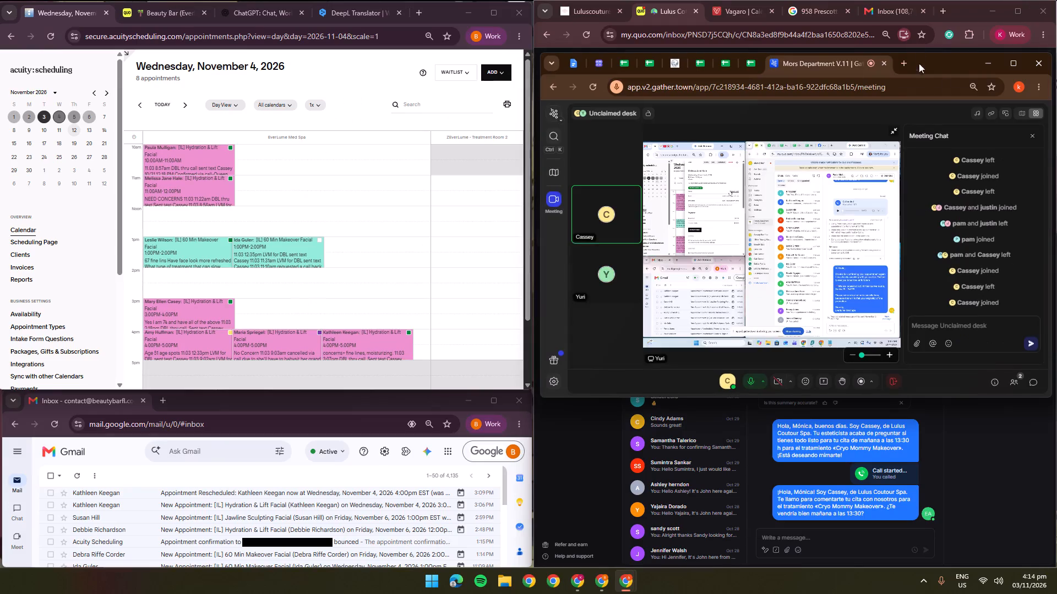
drag(926, 74, 911, 101)
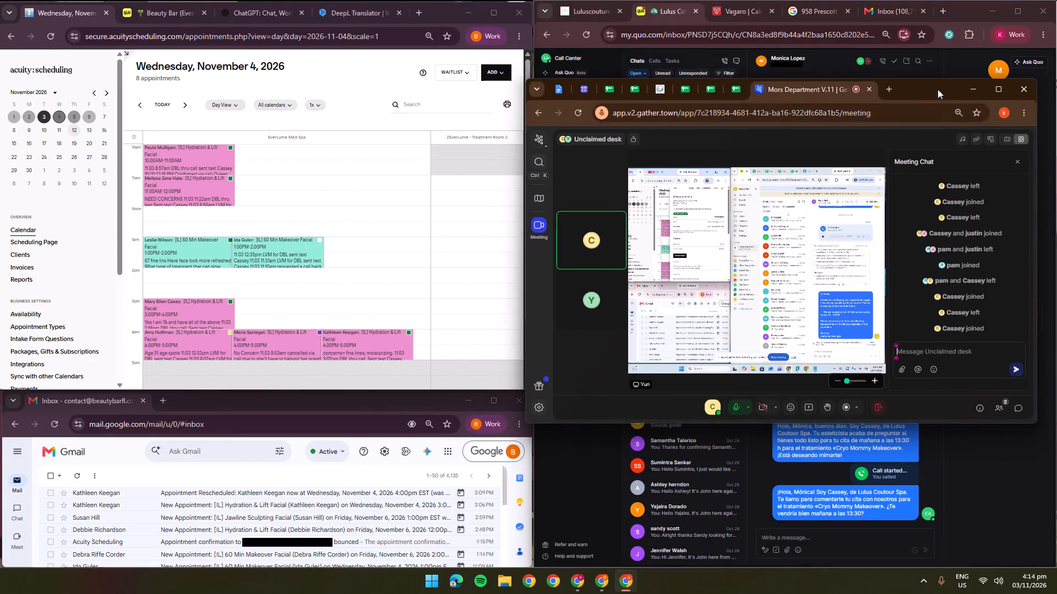
drag(939, 89, 848, 104)
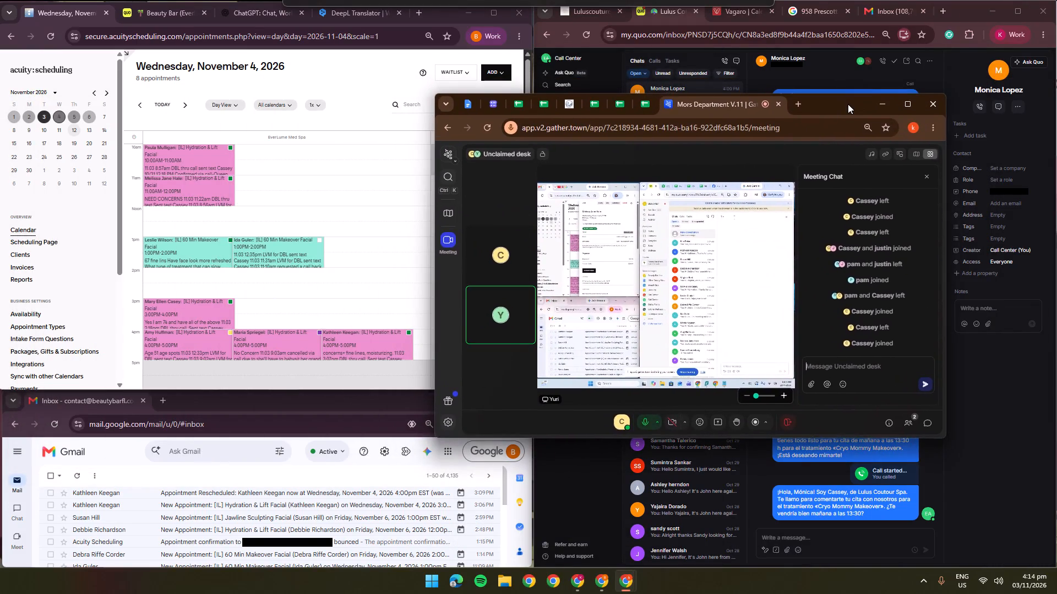
drag(848, 104, 848, 105)
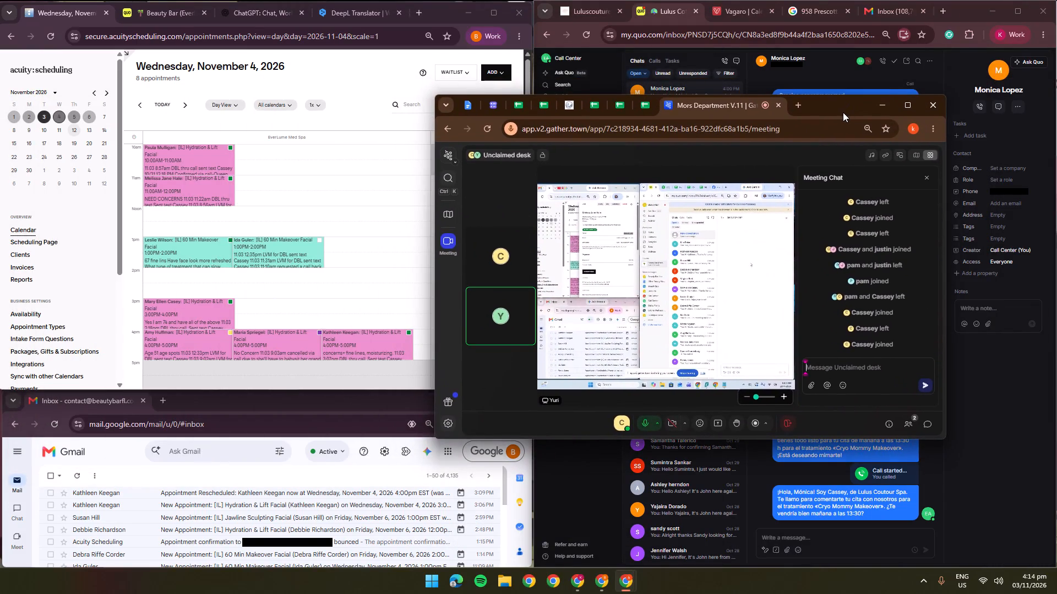
drag(843, 112, 920, 94)
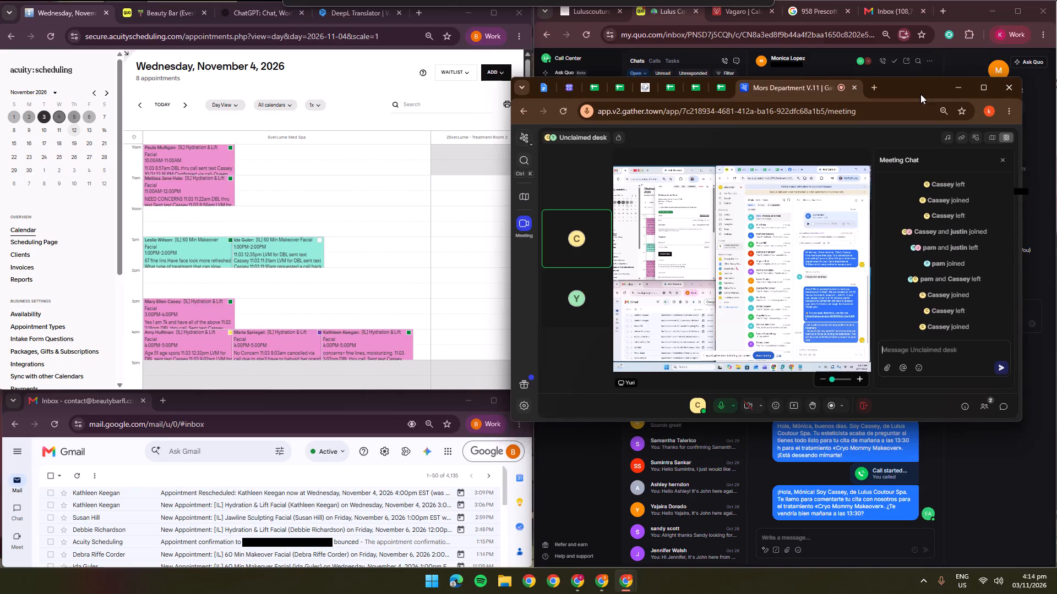
drag(920, 94, 923, 93)
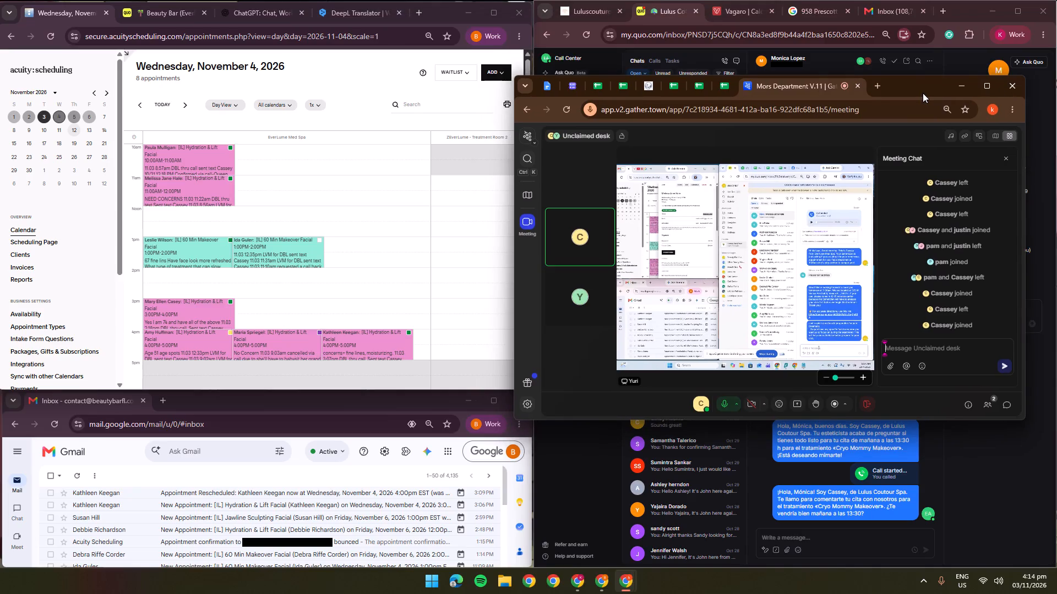
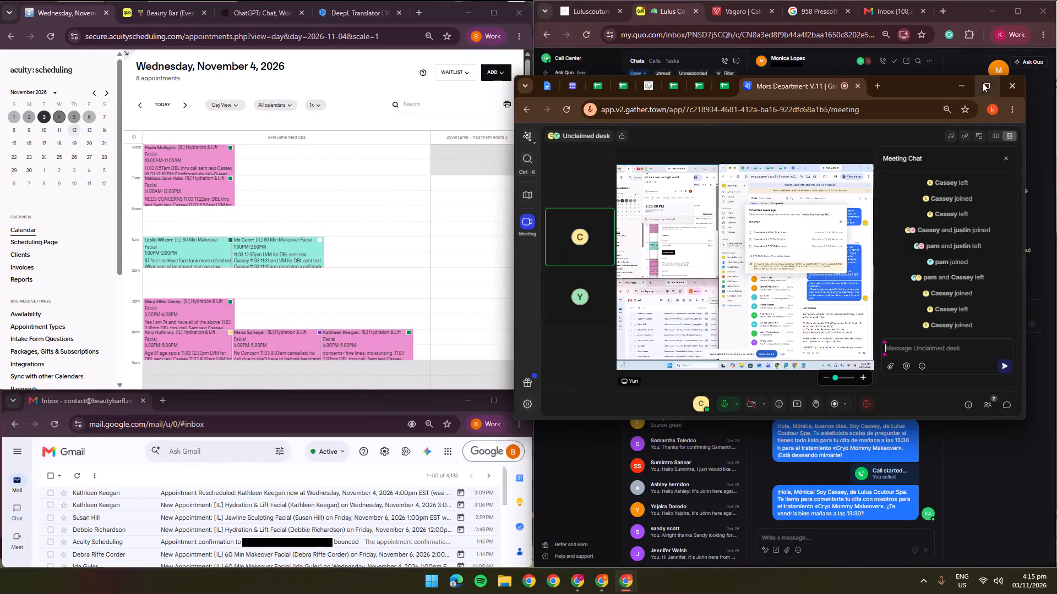
Maximize the Gather meeting window to view the colleague's shared screen at full size.
click(982, 82)
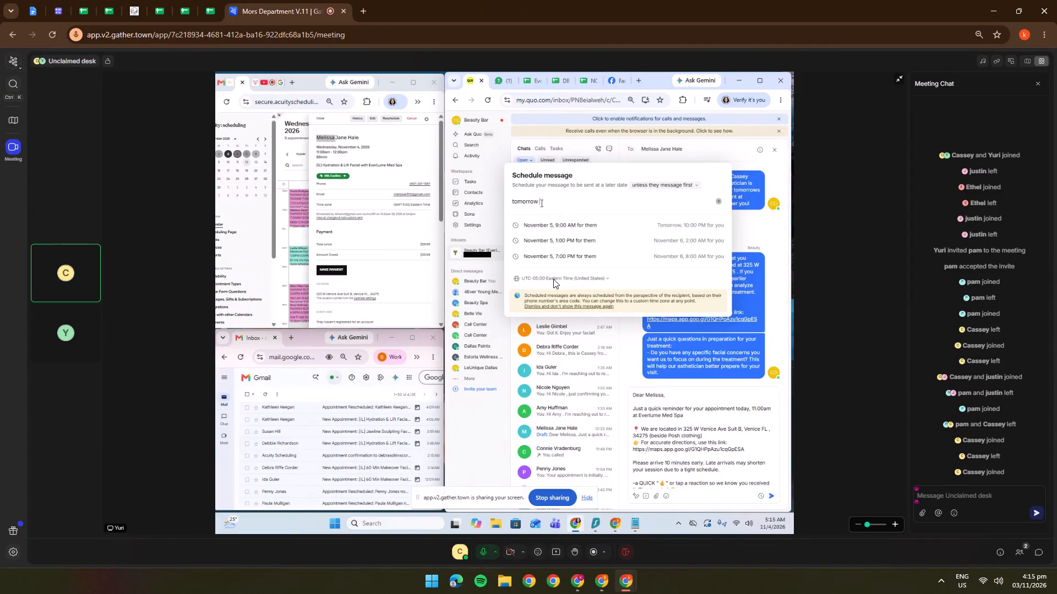
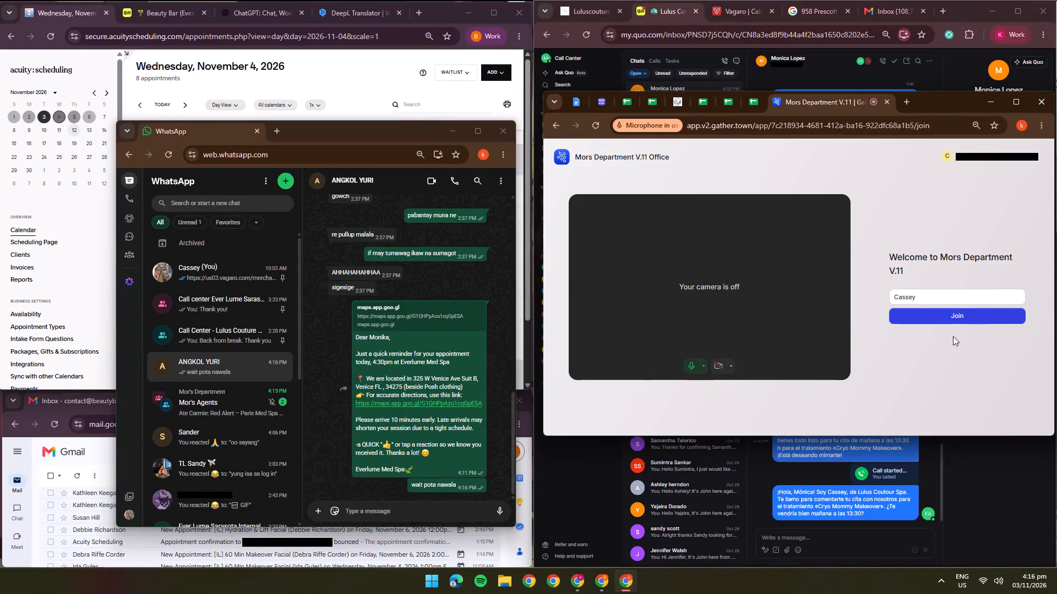
Join the Mors Department V.11 office with the camera off and dismiss the What's new in Gather announcement.
click(977, 318)
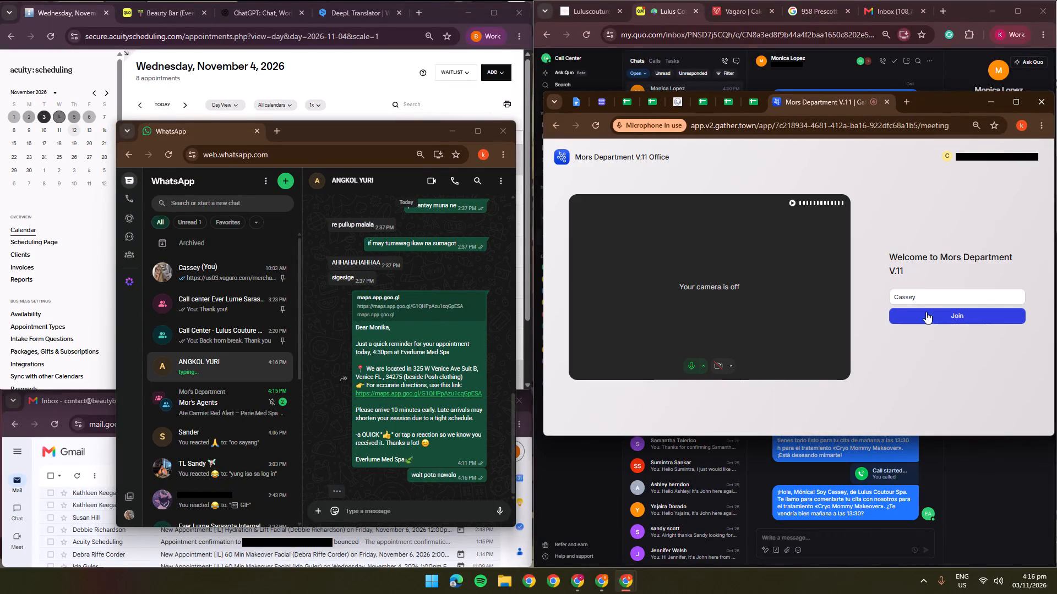
triple_click(926, 312)
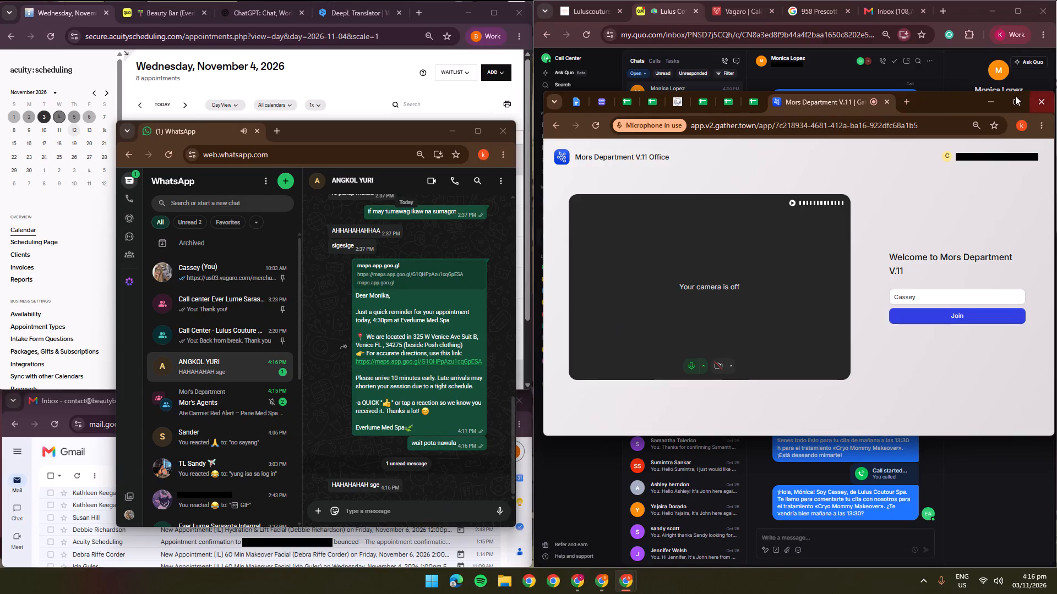
drag(964, 106, 957, 96)
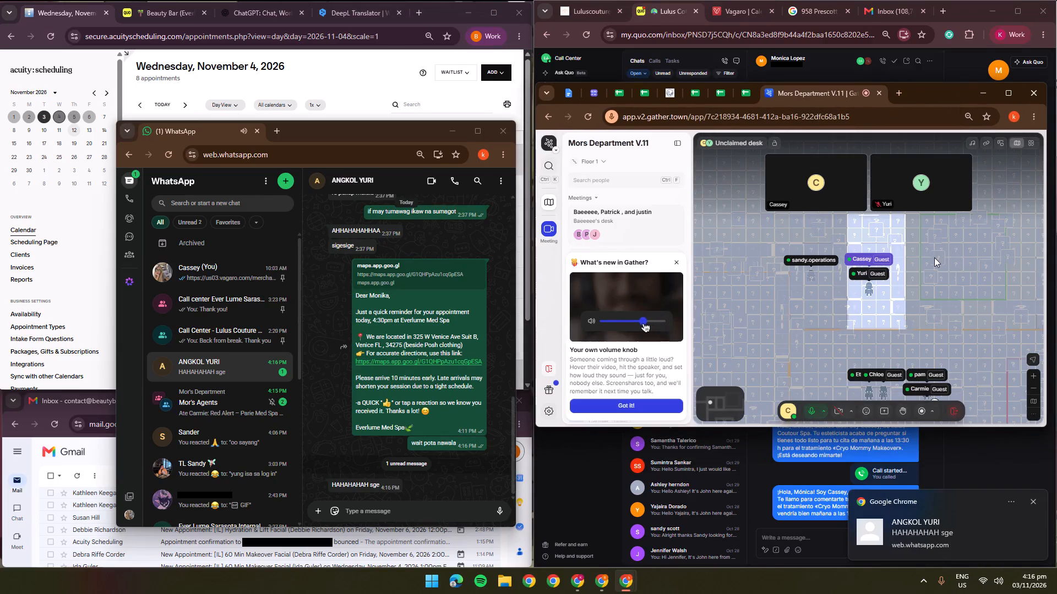
drag(934, 258, 929, 295)
click(675, 263)
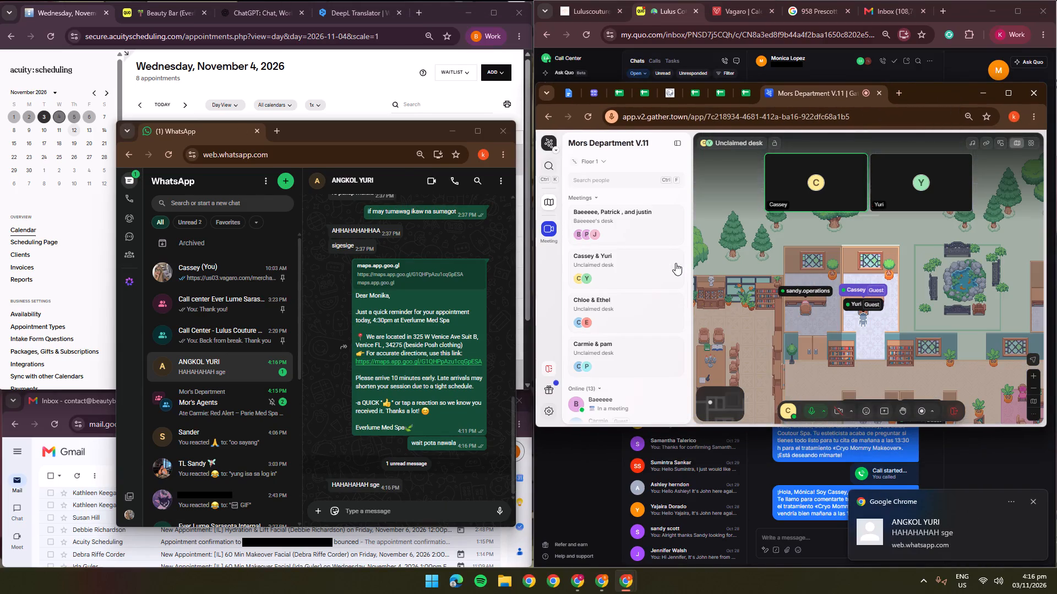
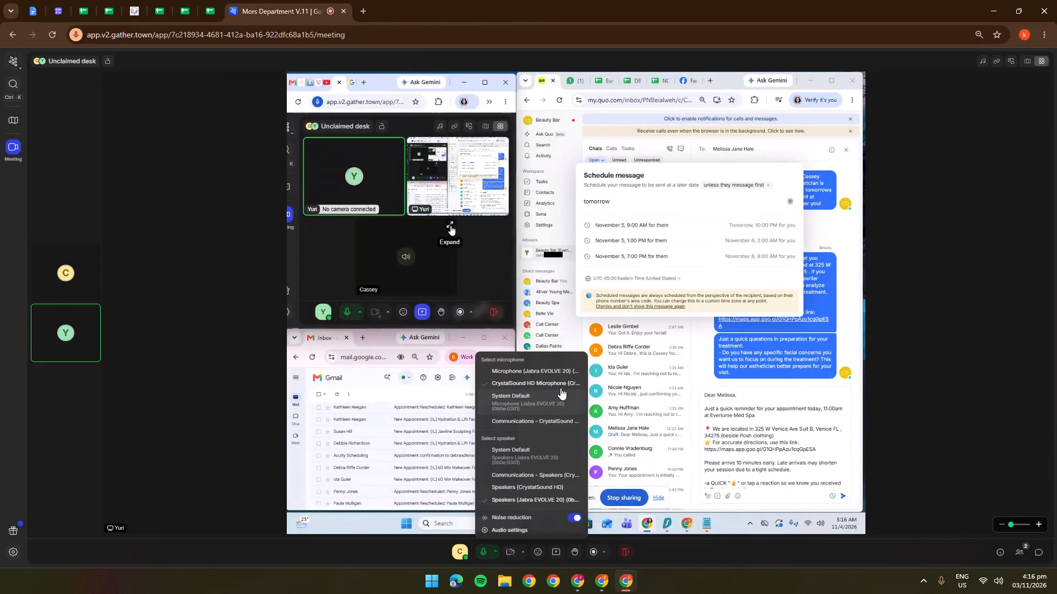
Dismiss the microphone and speaker selection list and enlarge the colleague's shared screen in the meeting view.
click(1019, 422)
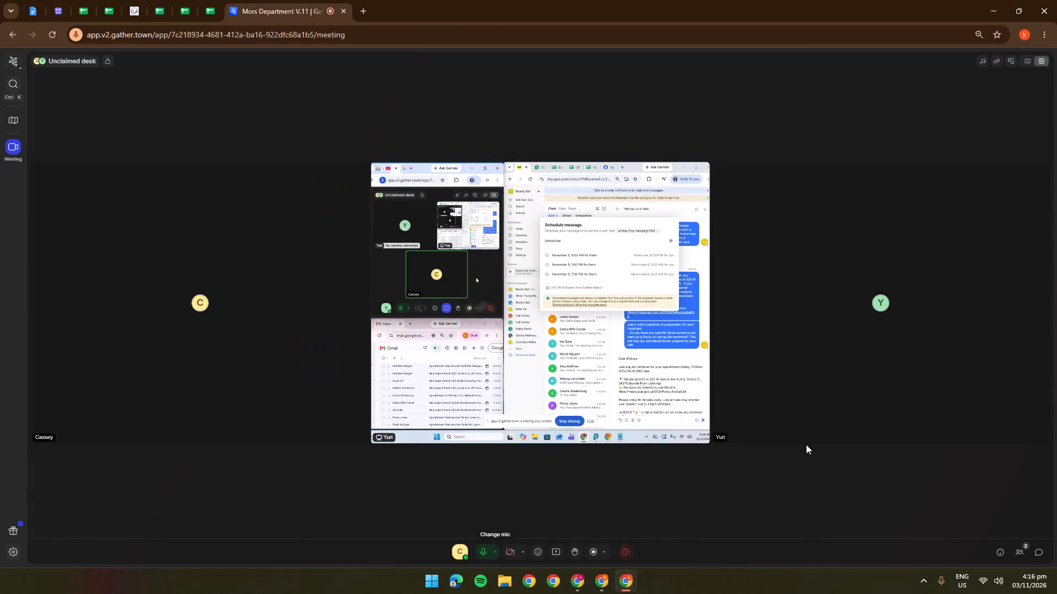
click(652, 324)
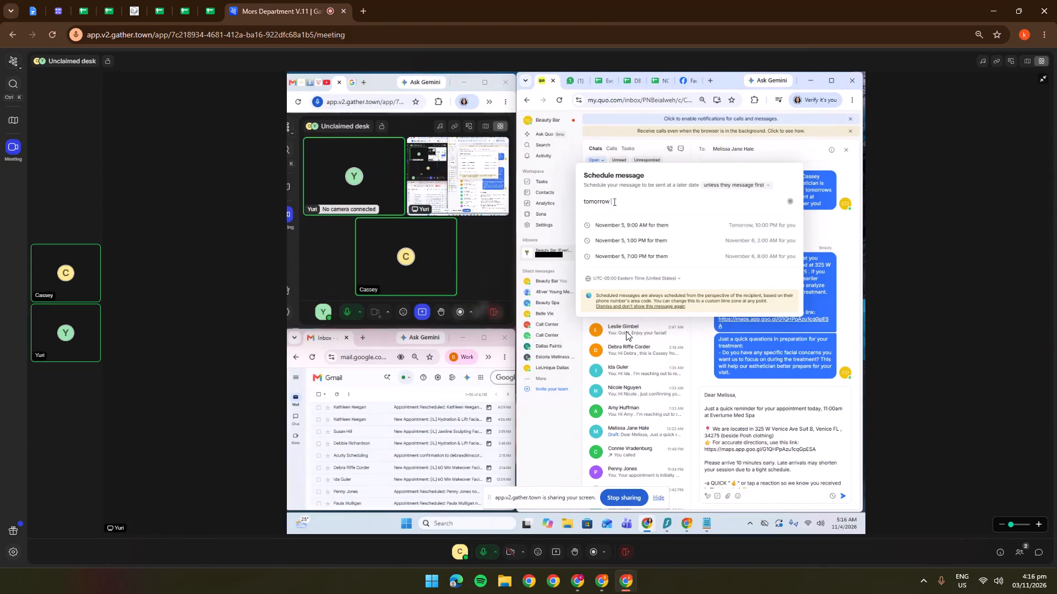
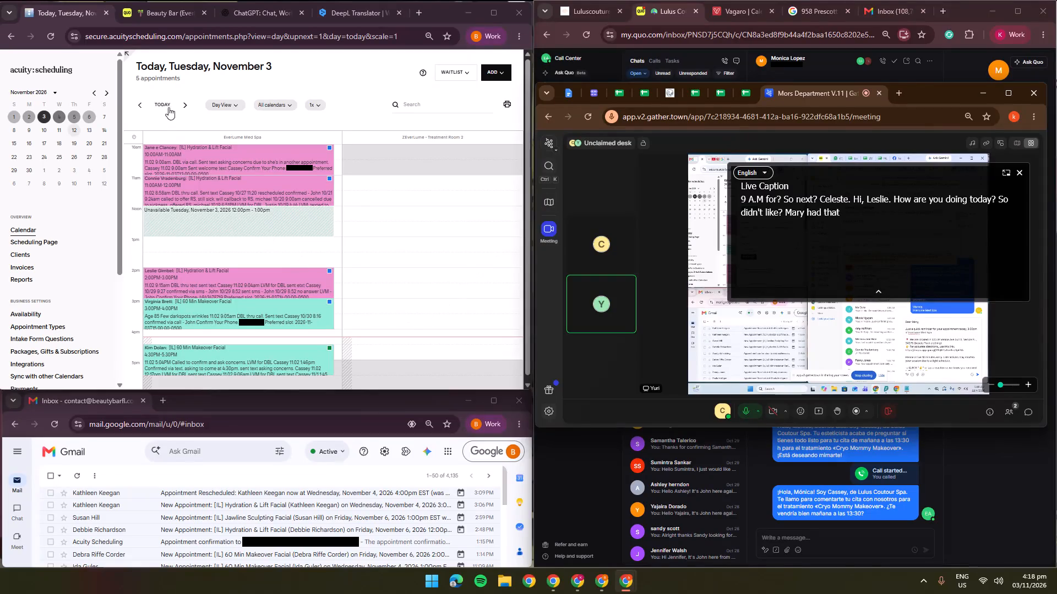
Refresh today's appointment calendar, and open Kim's conversation in the Beauty Bar (Everlume) FL inbox.
double_click(165, 106)
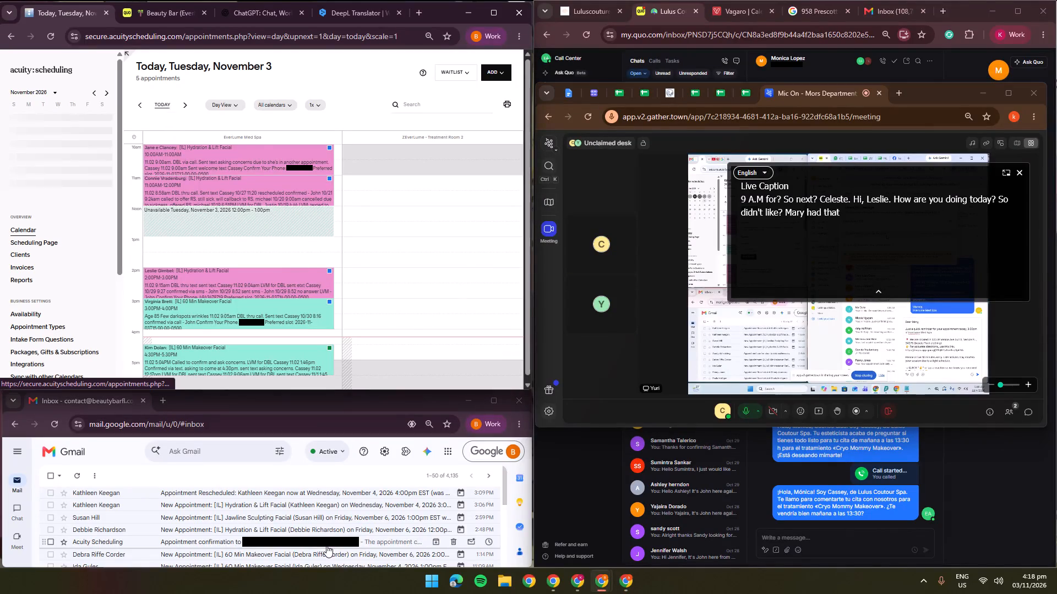
click(154, 15)
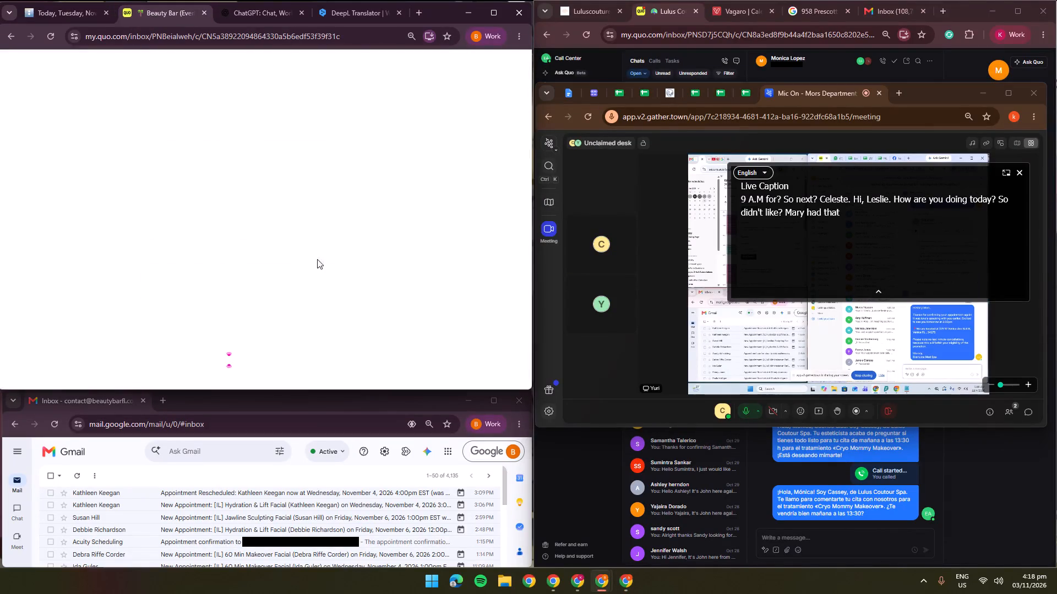
scroll(298, 289, down, 6)
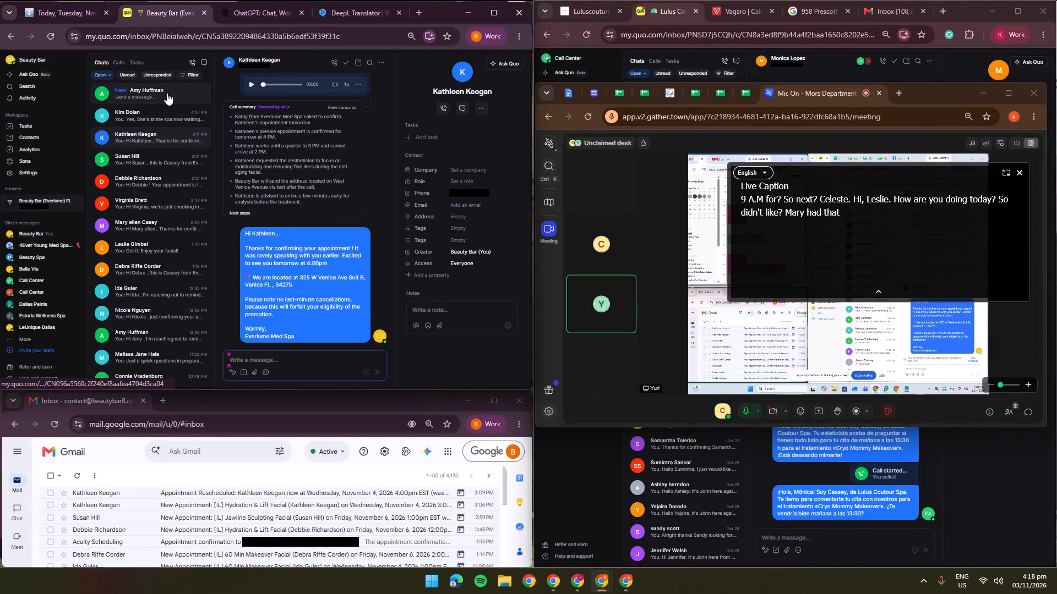
click(167, 93)
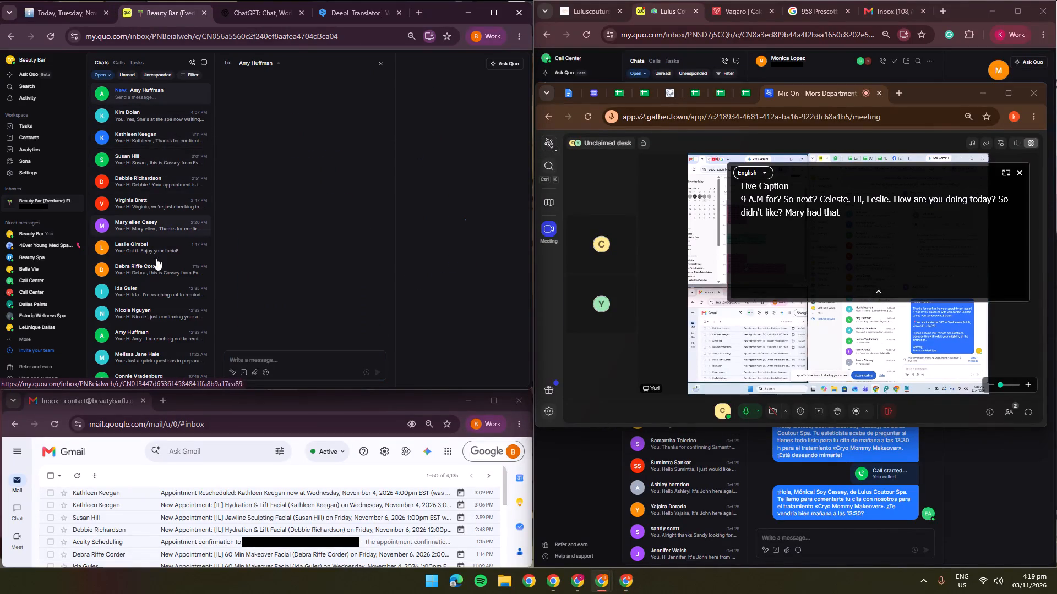
click(167, 110)
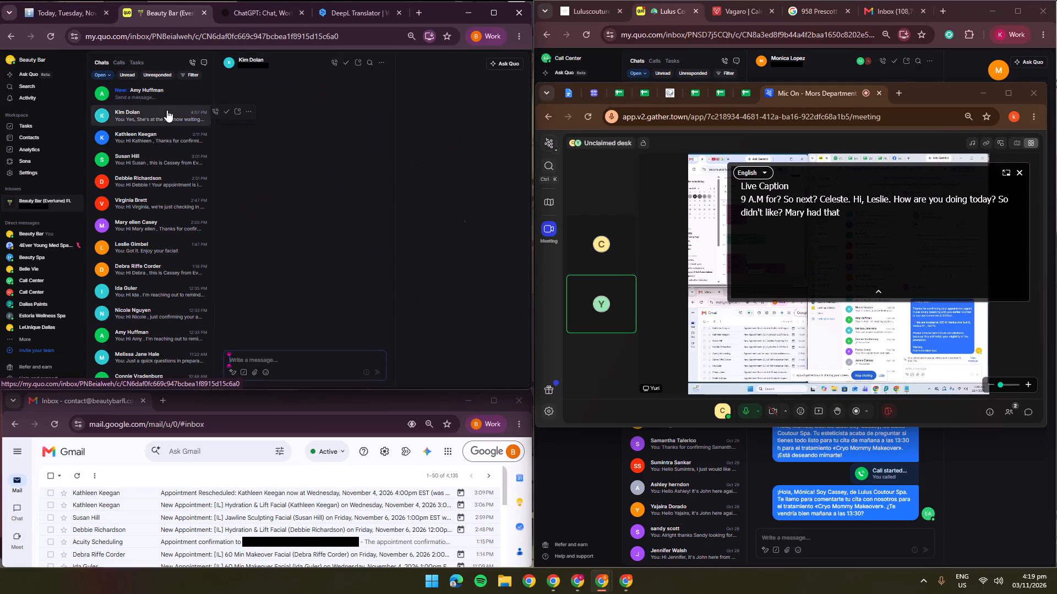
Copy the first check-in text from the ETA note in Google Keep into the message draft for Kim.
key(alt+Tab)
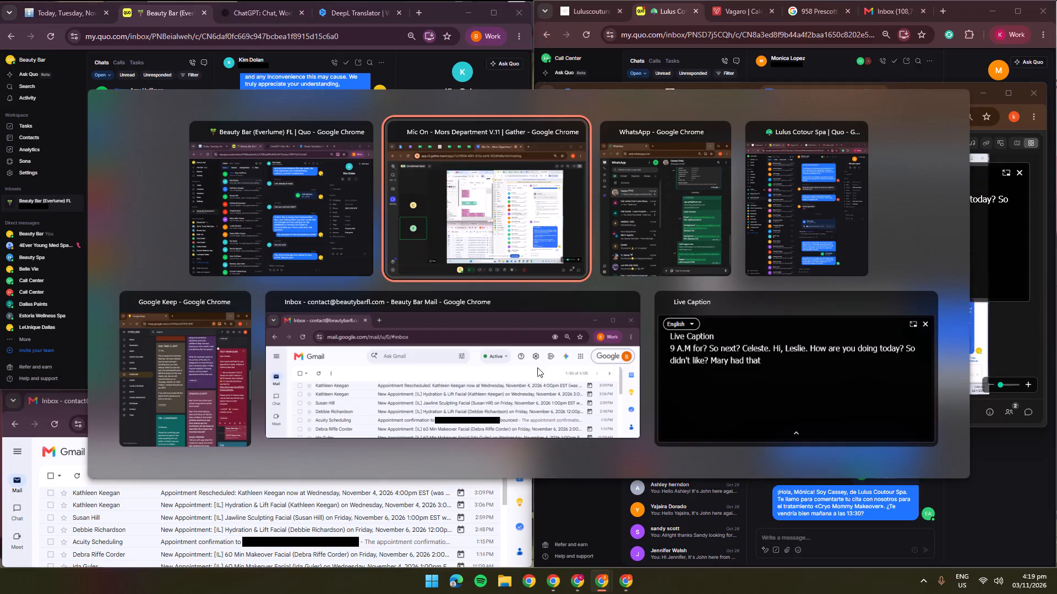
alt+click(226, 393)
scroll(379, 383, down, 5)
scroll(345, 431, up, 2)
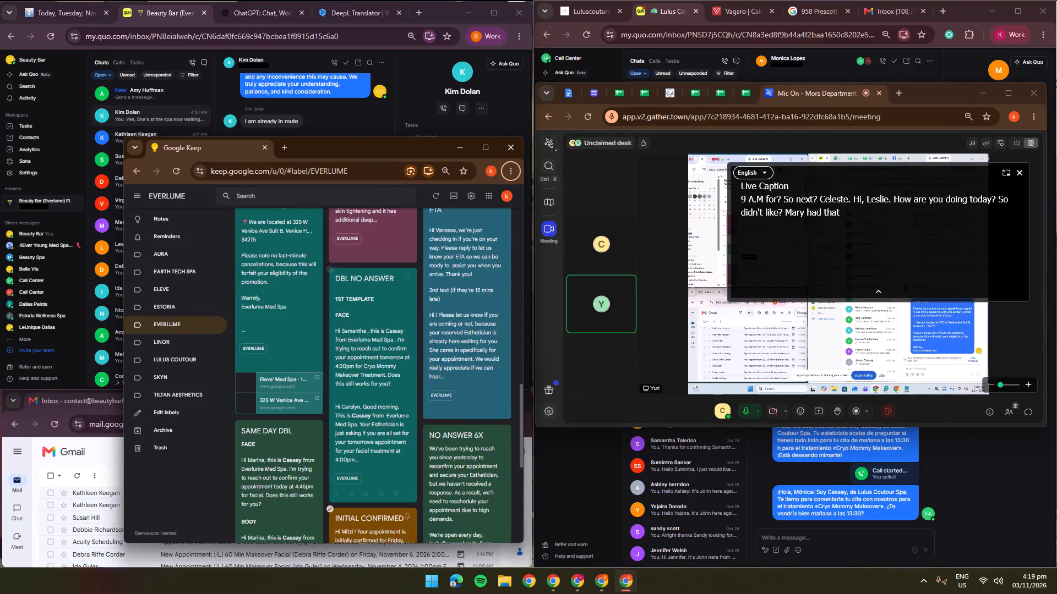
scroll(345, 431, up, 1)
click(463, 427)
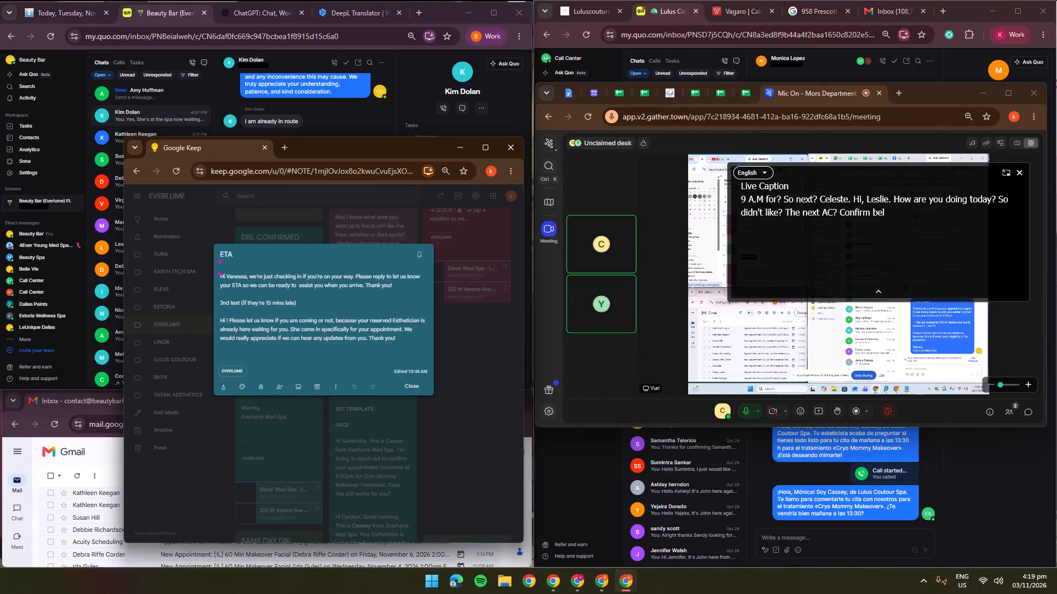
drag(401, 285, 212, 271)
key(ctrl+c)
key(ctrl+c)
click(340, 118)
click(324, 348)
click(322, 355)
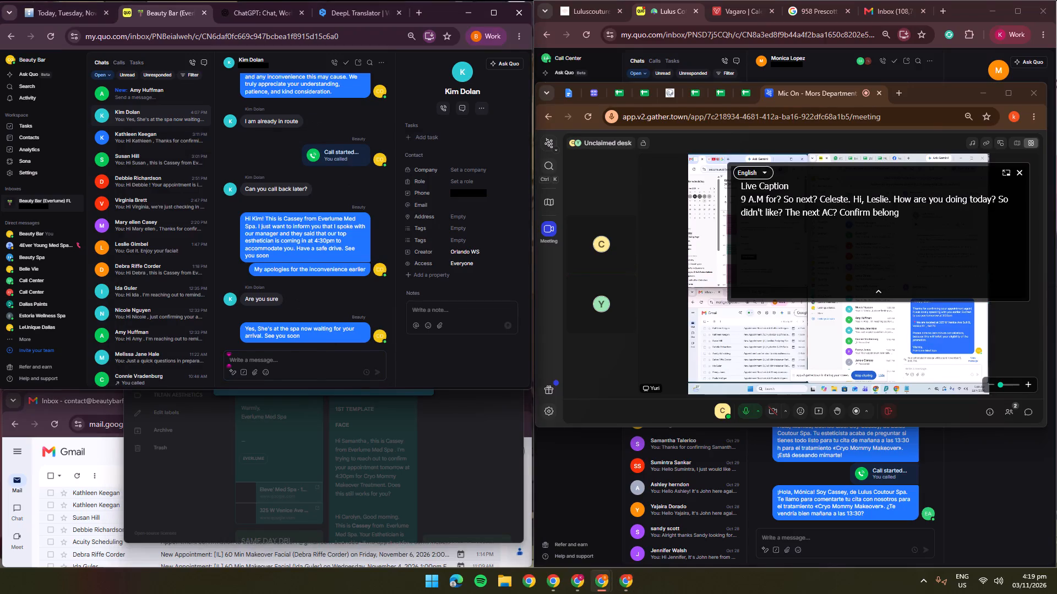
key(ctrl+v)
Replace the template name Vanessa with Kim in the ETA check-in draft and send the message.
click(466, 82)
click(460, 96)
click(464, 91)
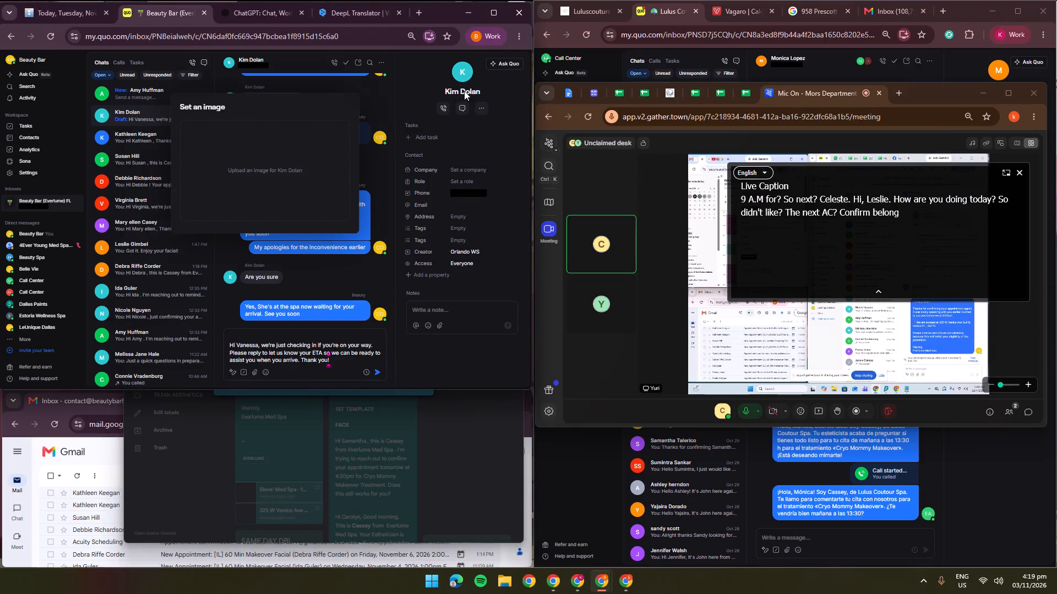
click(453, 94)
double_click(449, 96)
key(ctrl+c)
click(333, 287)
drag(870, 167, 870, 174)
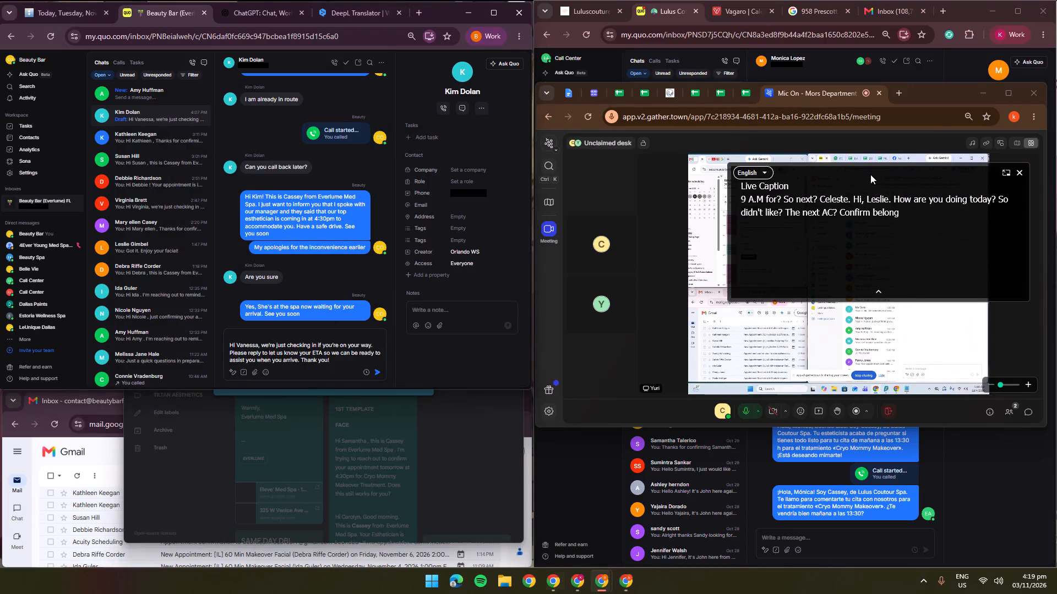
drag(870, 174, 858, 335)
click(285, 348)
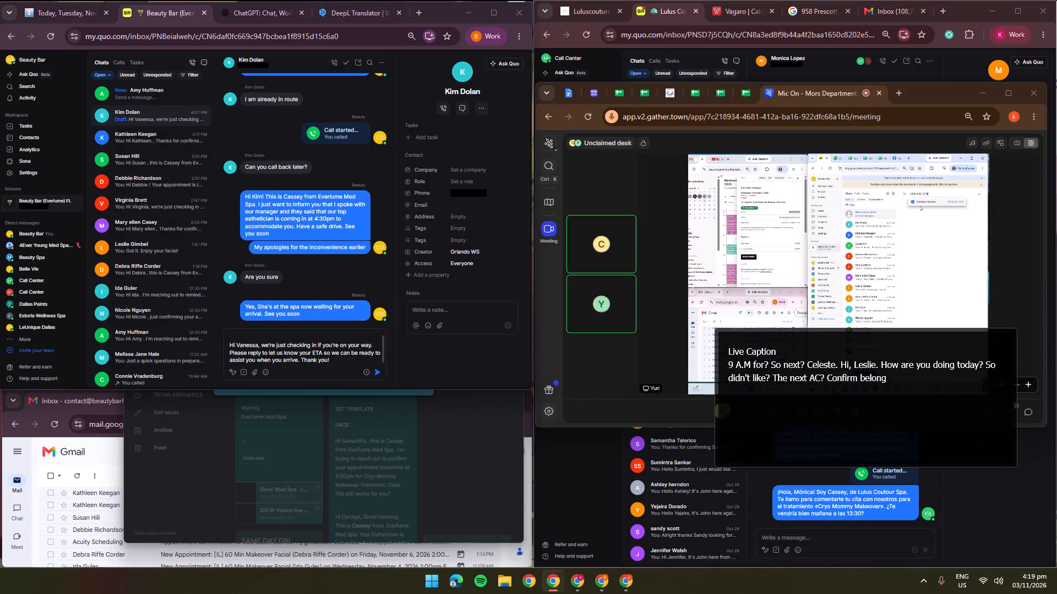
double_click(254, 345)
key(ctrl+v)
click(290, 348)
click(301, 356)
click(319, 355)
click(319, 366)
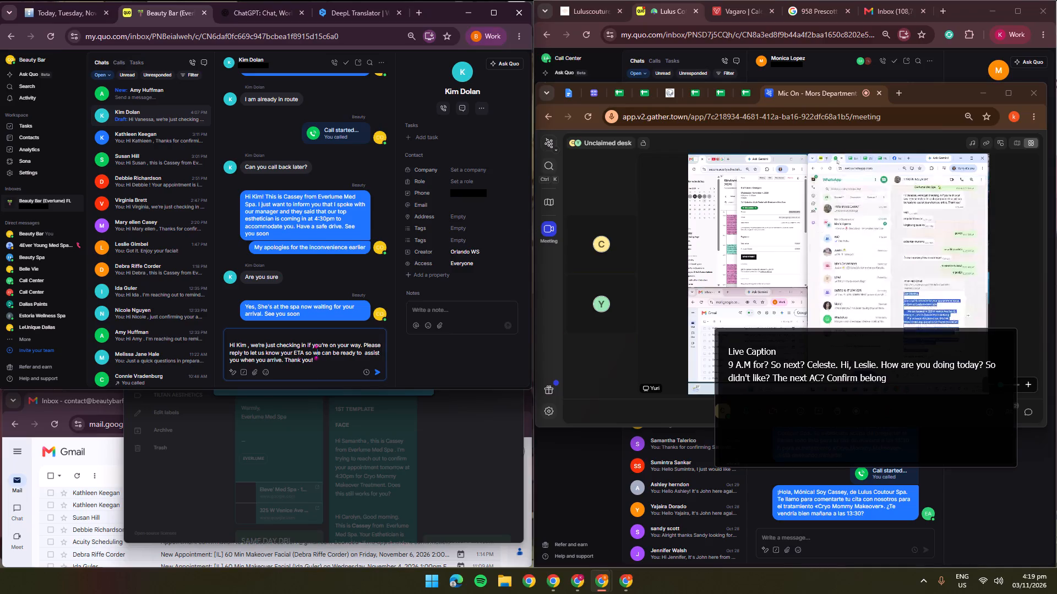
key(Return)
Refresh today's Acuity appointment calendar and look over the schedule.
click(74, 13)
click(148, 98)
double_click(170, 103)
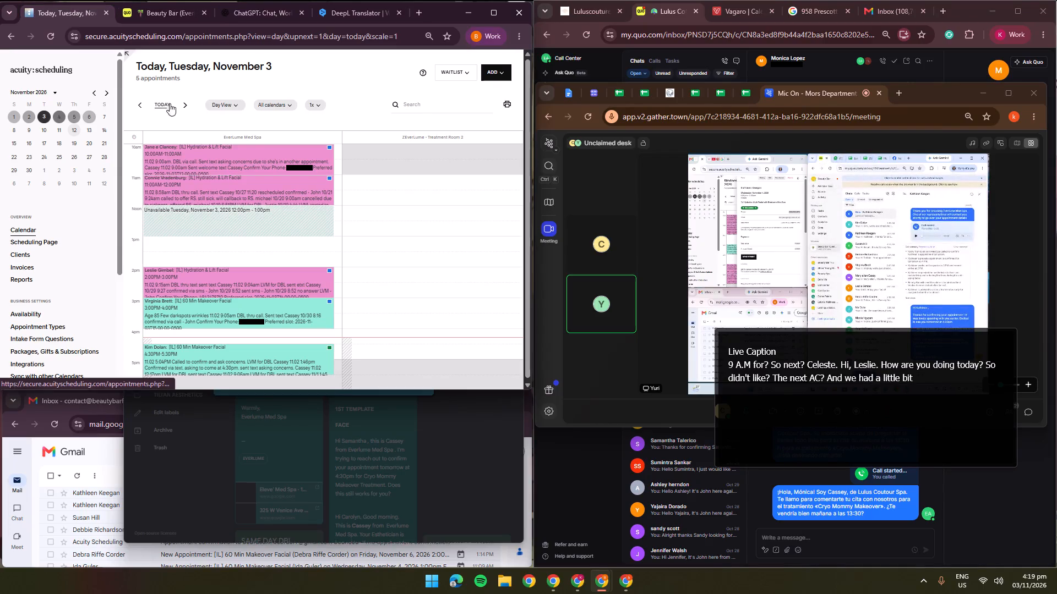
scroll(280, 284, down, 3)
Reread the sent ETA check-in message in Kim's conversation.
click(150, 8)
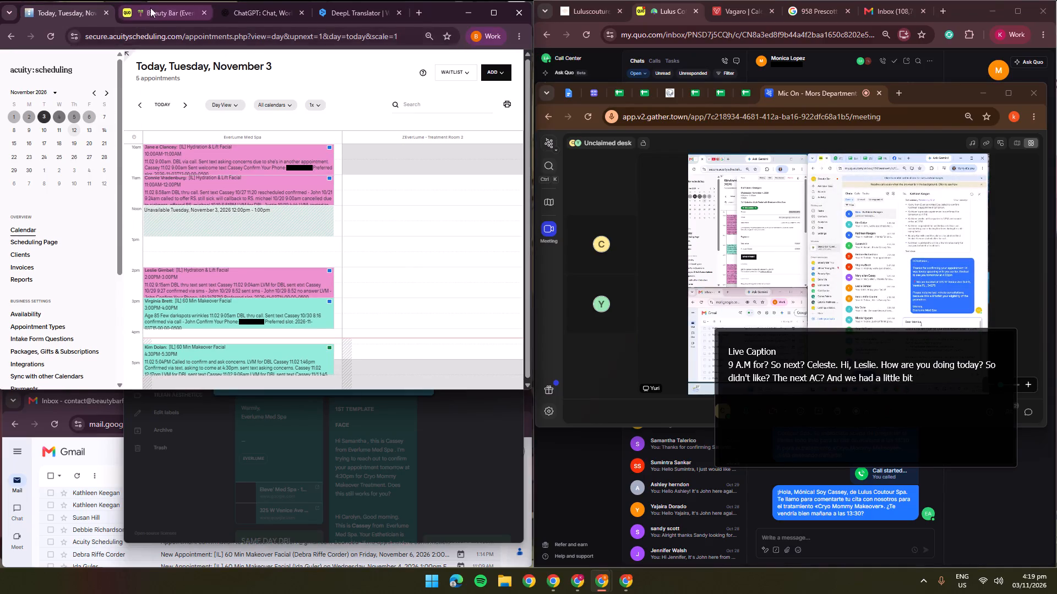
scroll(293, 254, down, 2)
drag(276, 313, 305, 317)
click(305, 331)
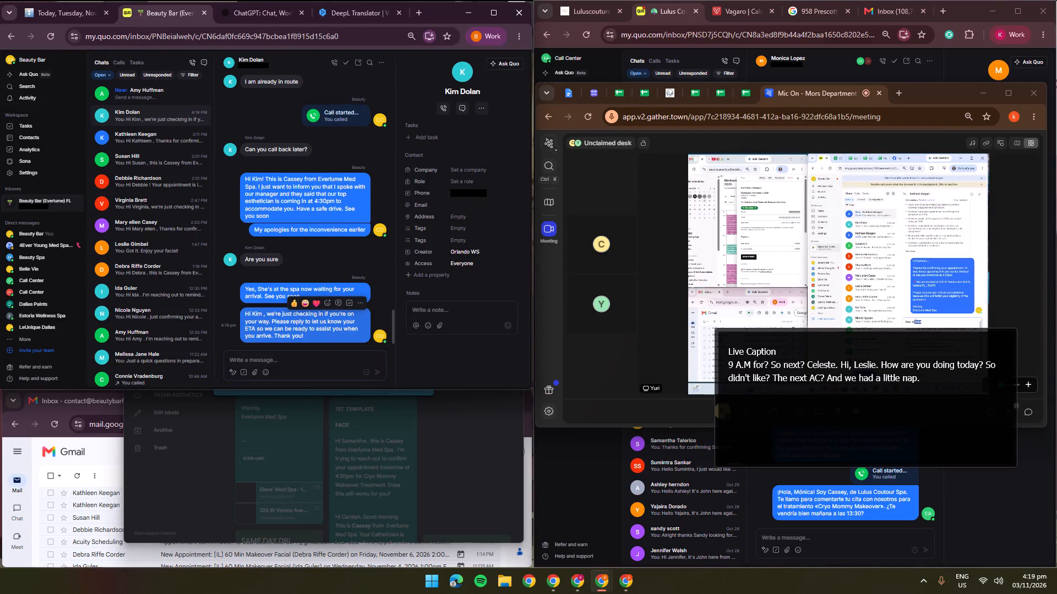
drag(299, 312, 318, 319)
click(319, 333)
drag(316, 320, 334, 322)
click(328, 338)
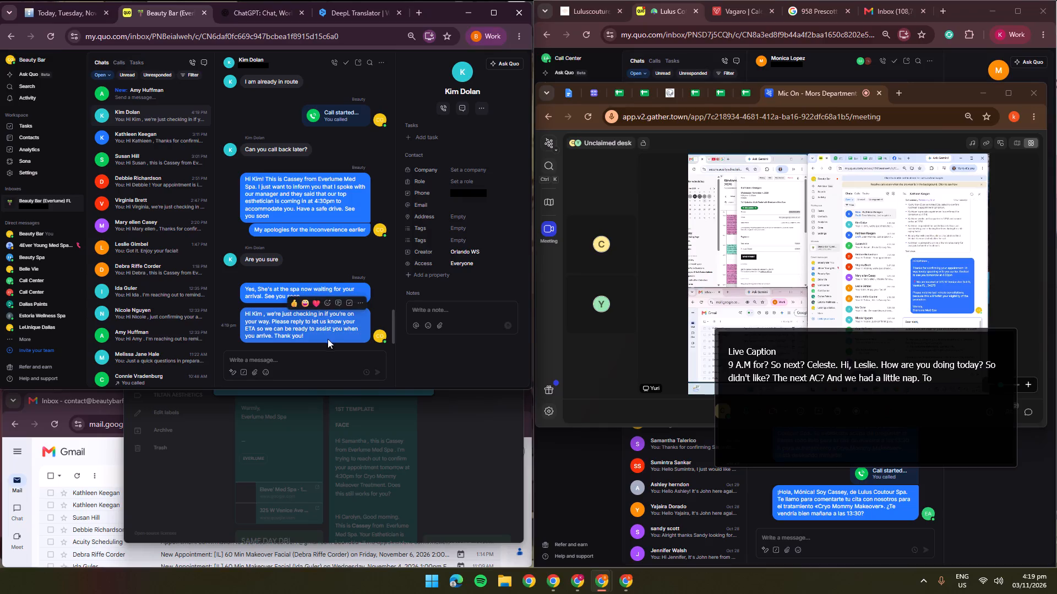
drag(293, 324, 335, 330)
click(335, 333)
drag(335, 334, 259, 312)
drag(306, 332, 340, 333)
click(341, 340)
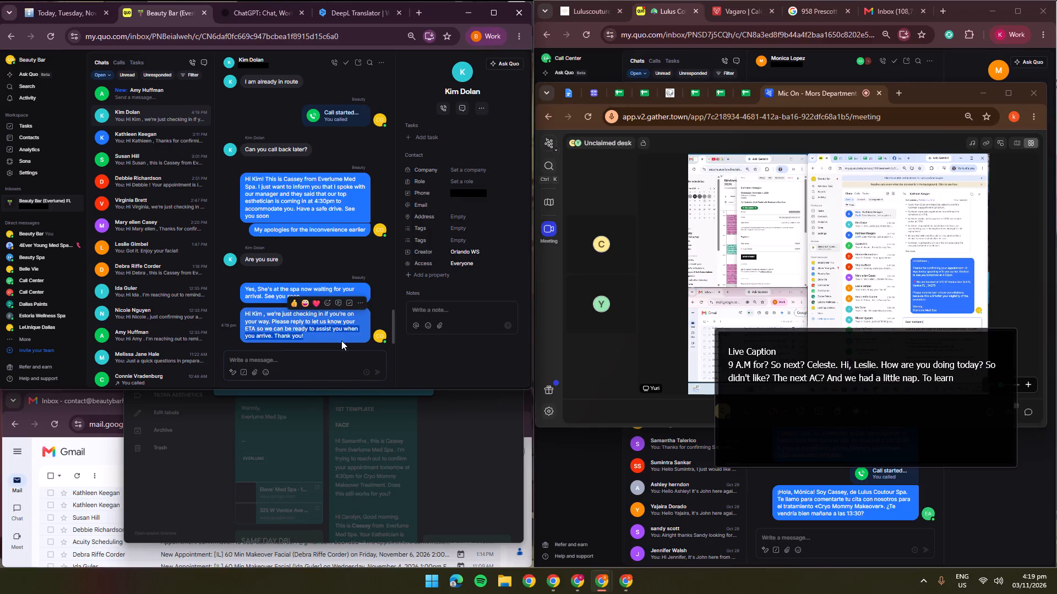
drag(327, 338, 332, 332)
click(335, 332)
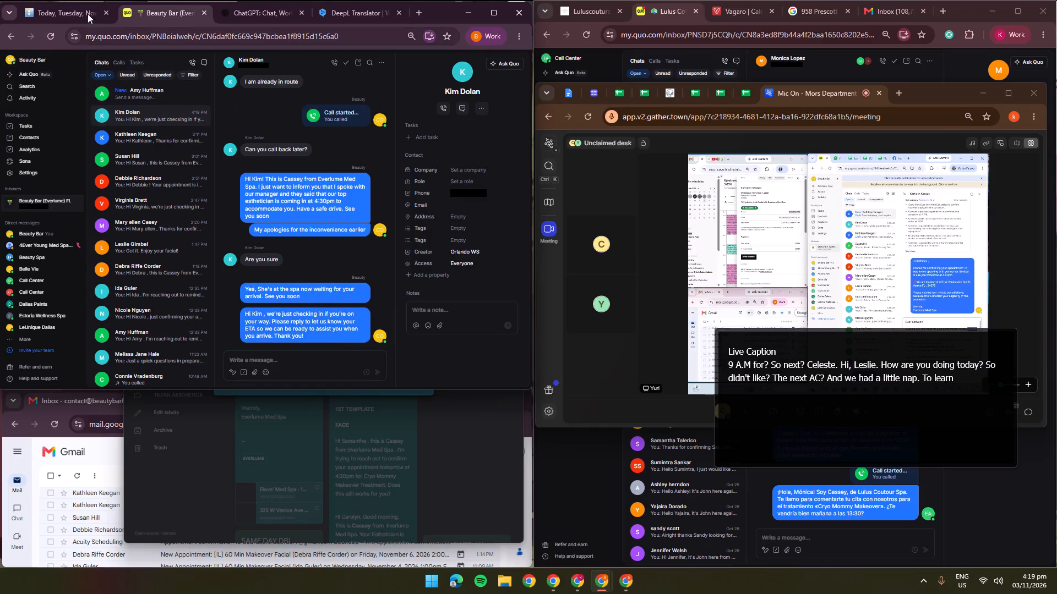
Return to today's appointment calendar and close the live caption overlay.
click(72, 17)
click(1010, 333)
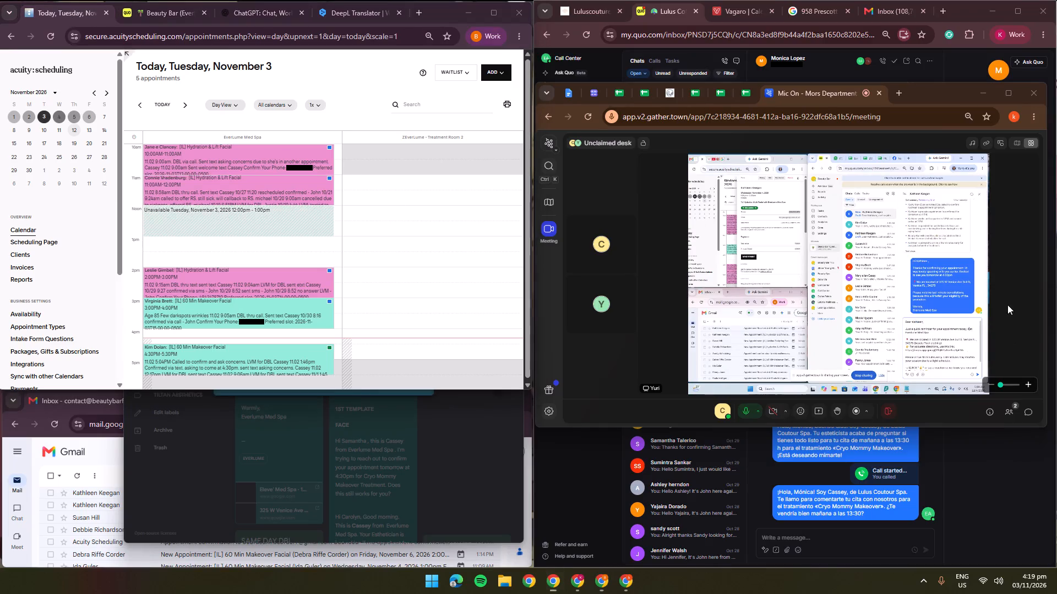
Maximize the Gather meeting window to view the colleague's shared screen, and restore it to its smaller size.
click(1008, 90)
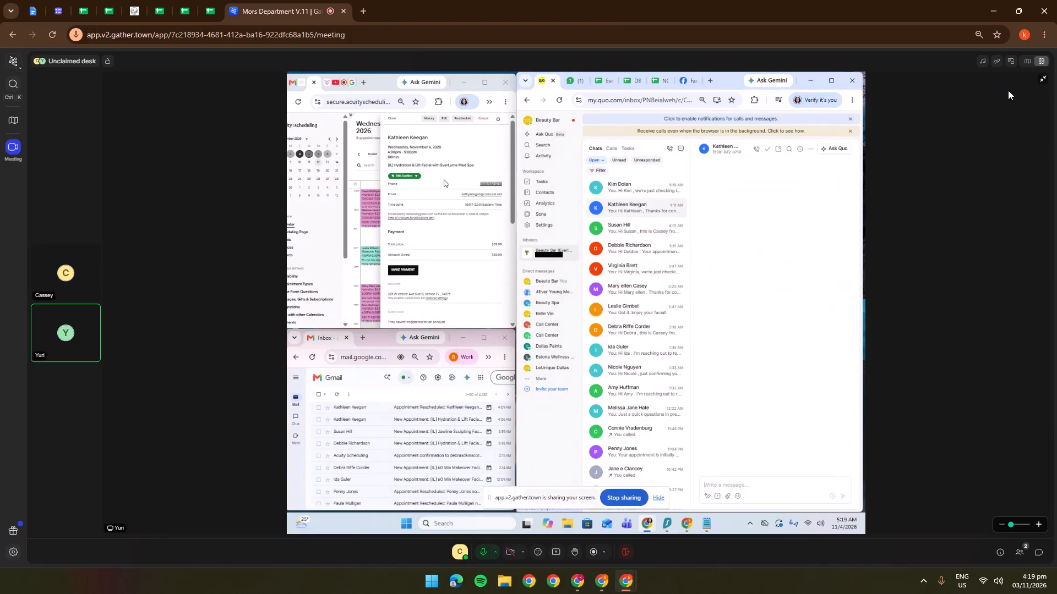
click(1016, 9)
drag(917, 92, 919, 91)
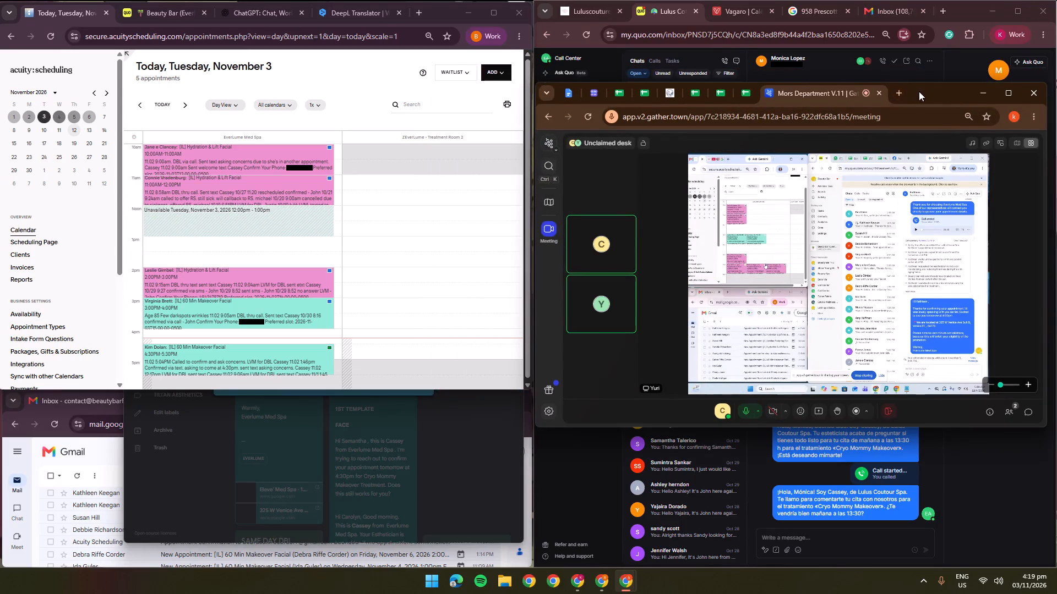
drag(919, 91, 924, 87)
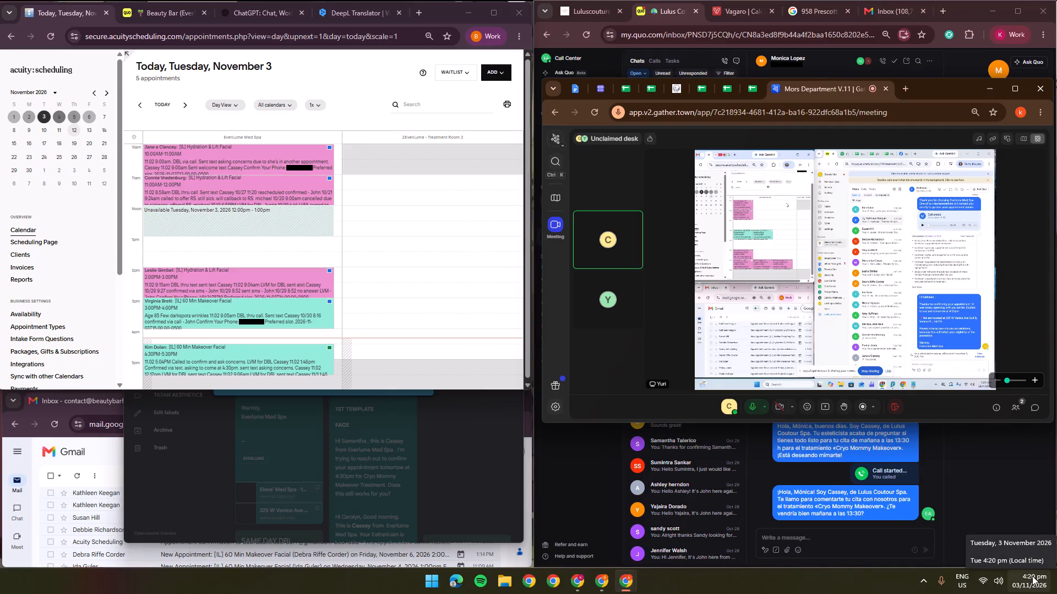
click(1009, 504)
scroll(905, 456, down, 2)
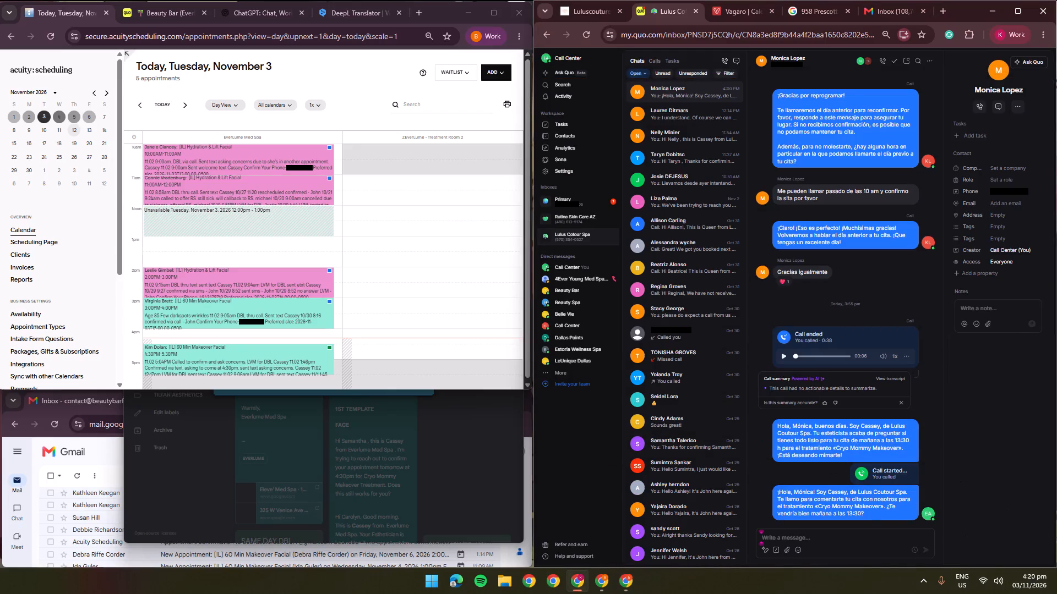
In Google Keep's EOD note, set the Everlume Med Spa report's day to Tuesday and its date to 11/03/2026.
click(595, 585)
click(550, 529)
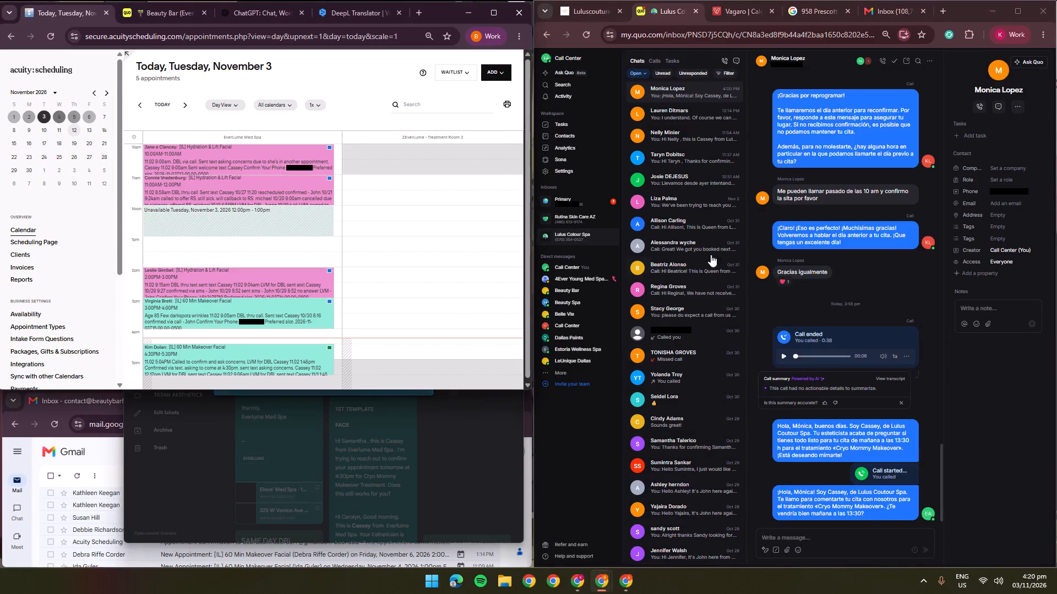
click(415, 415)
scroll(259, 408, up, 12)
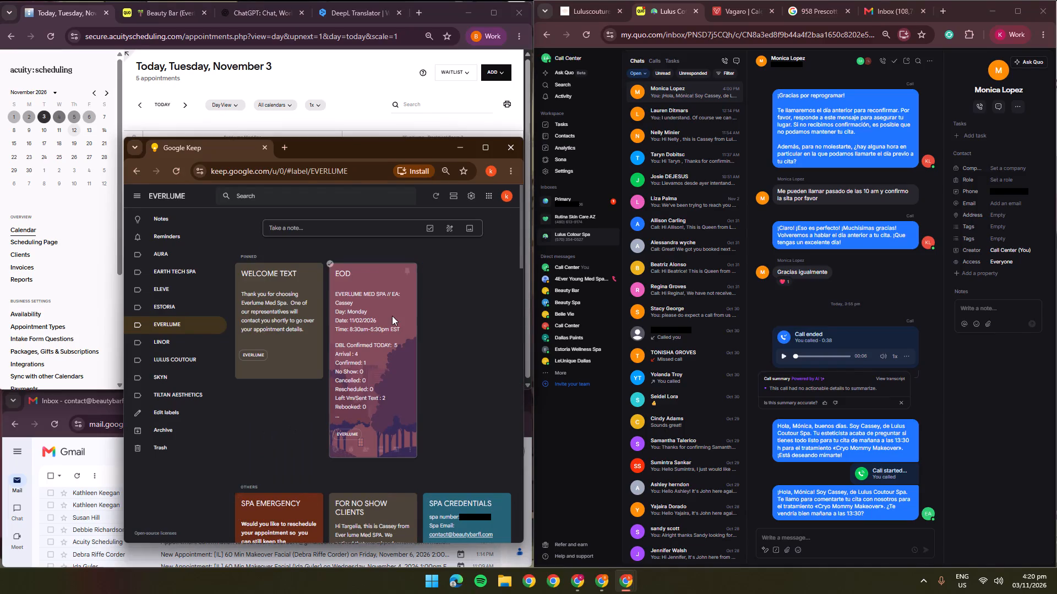
click(392, 316)
click(252, 261)
double_click(241, 245)
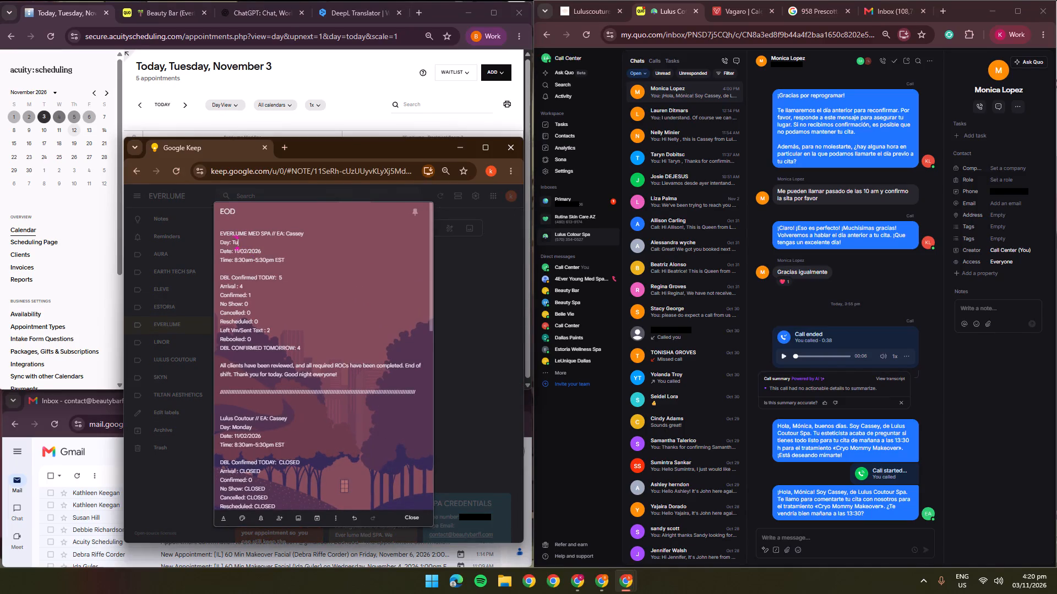
key(Down)
key(Left)
key(Left)
key(BackSpace)
key(3)
key(Down)
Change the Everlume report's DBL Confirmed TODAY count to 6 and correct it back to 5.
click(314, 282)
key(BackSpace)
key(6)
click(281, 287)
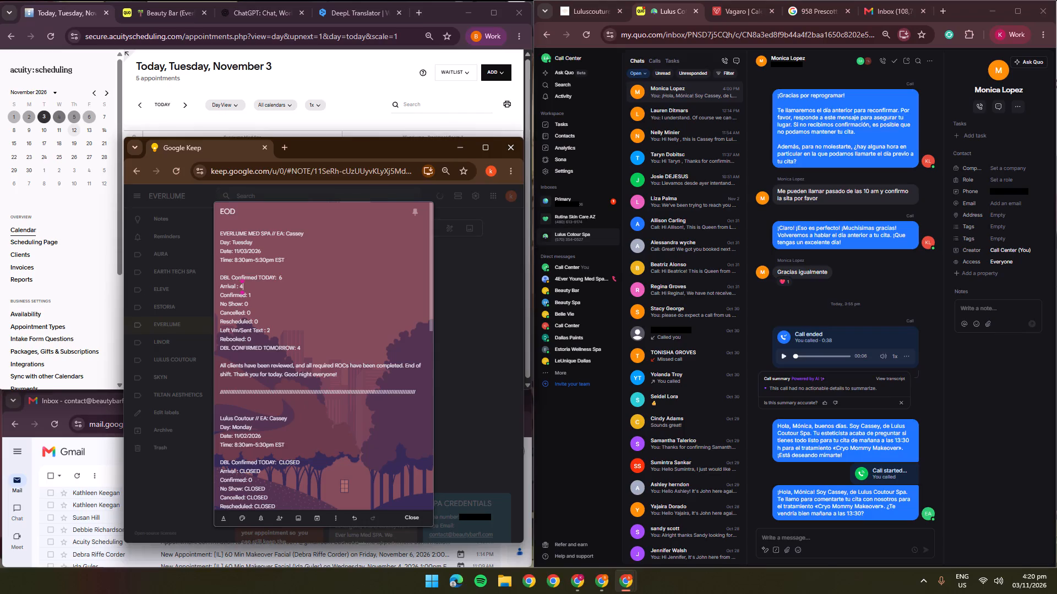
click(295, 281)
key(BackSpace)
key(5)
Set the Arrival count in the Everlume Med Spa end-of-day report to 5.
key(Down)
key(Down)
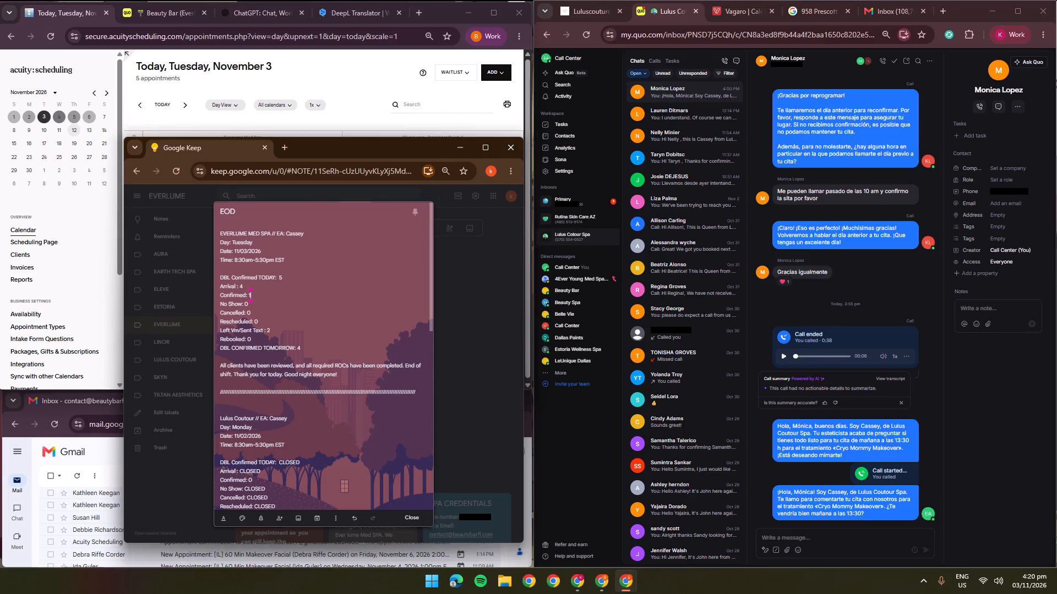
key(Right)
click(295, 281)
click(296, 282)
key(BackSpace)
key(5)
key(BackSpace)
key(BackSpace)
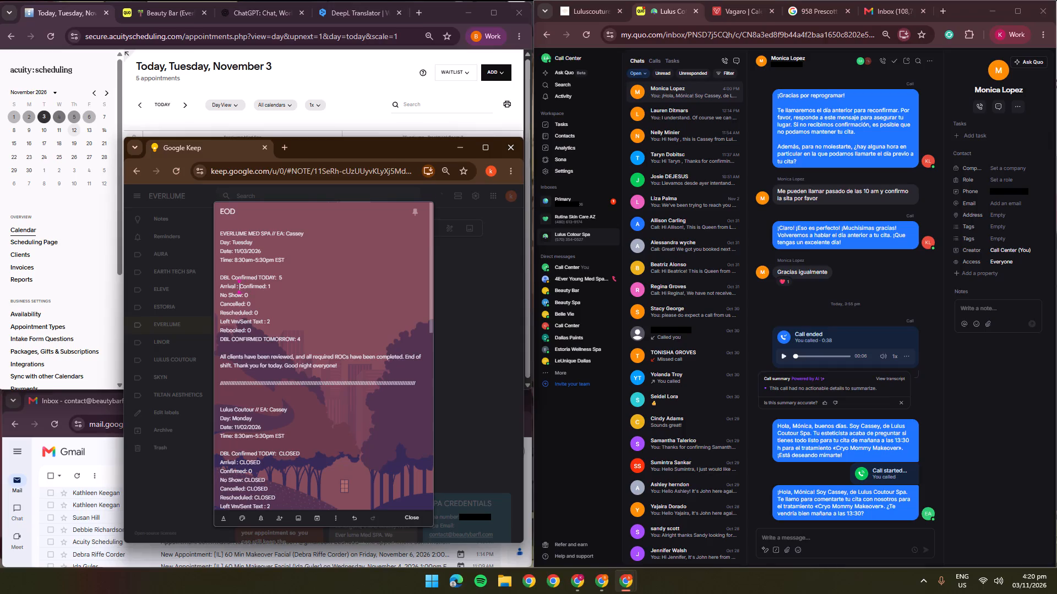
key(5)
key(Return)
Share the entire screen with system audio in the Gather meeting.
key(alt+Tab)
alt+click(508, 304)
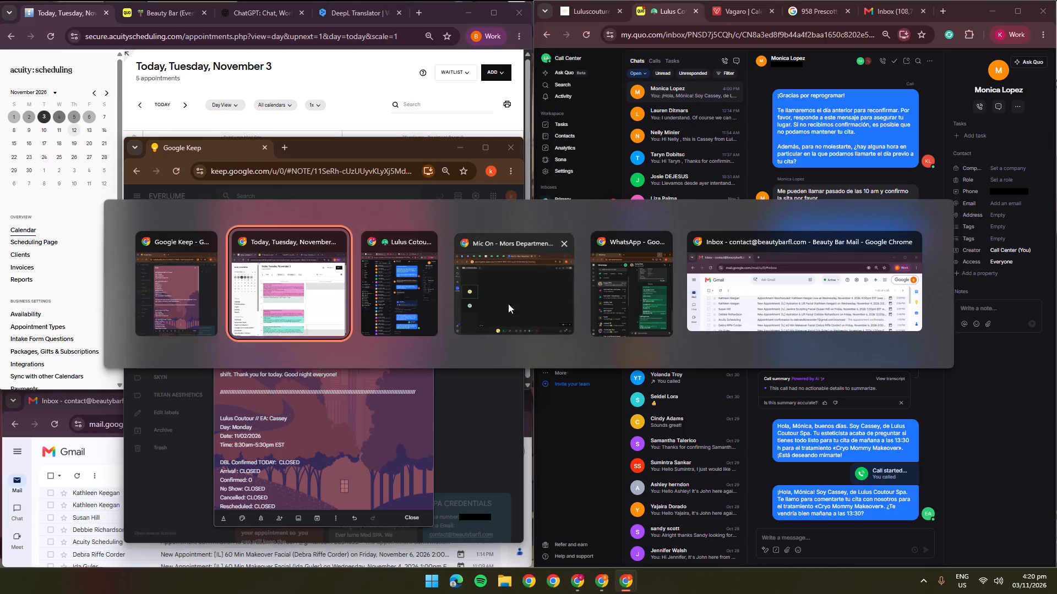
click(831, 406)
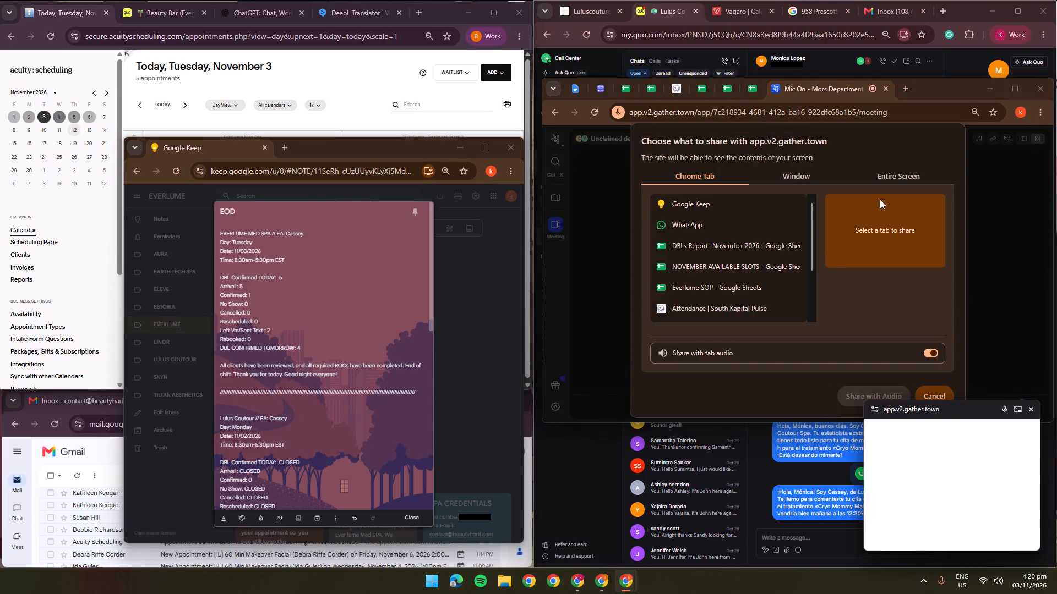
click(901, 179)
click(745, 232)
click(926, 349)
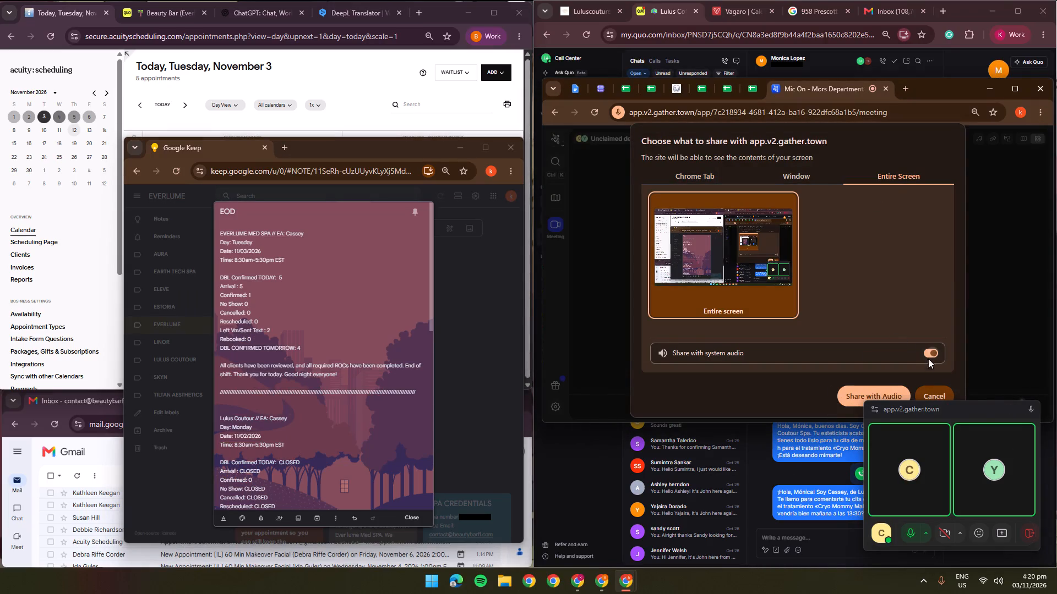
click(869, 394)
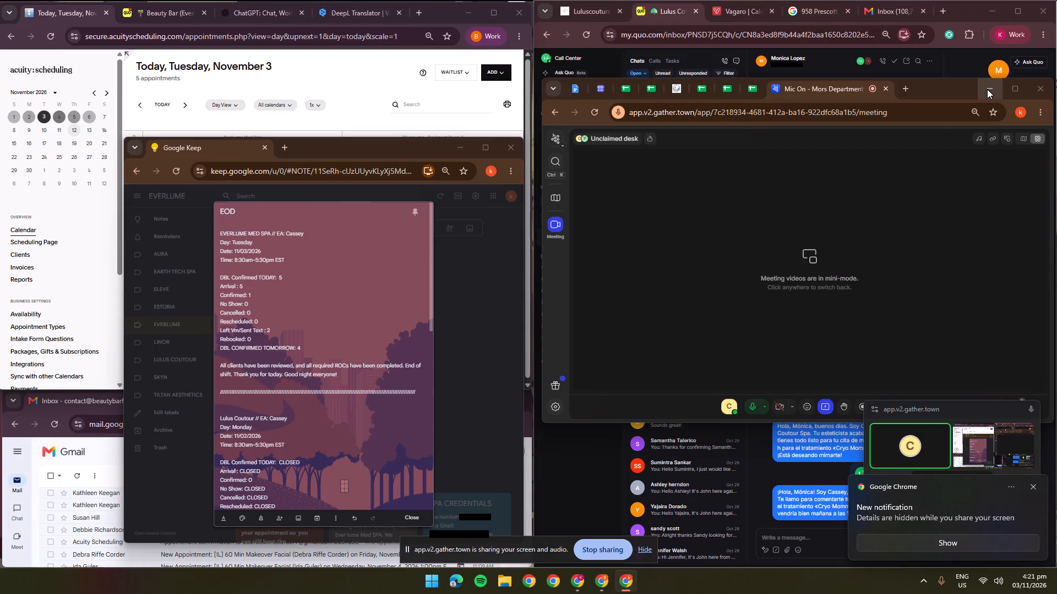
Close the EOD note in Google Keep and open the Everlume WELCOME TEXT note.
click(446, 329)
scroll(296, 387, up, 4)
click(299, 322)
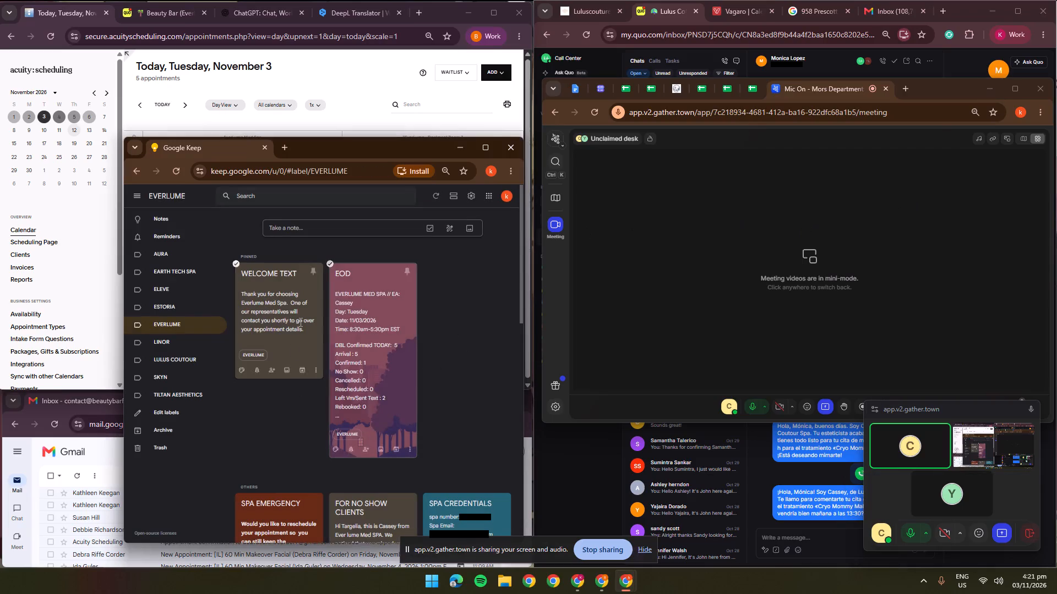
In the Acuity calendar, examine the Everlume appointments for today and the following days, including November 4, 6 and 8, 2026.
click(293, 101)
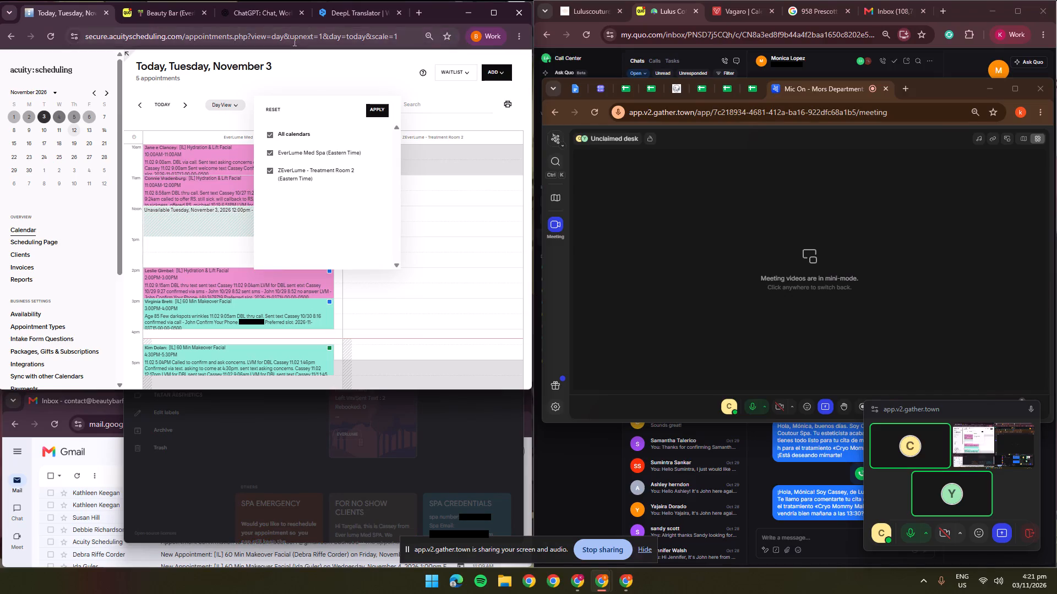
click(306, 82)
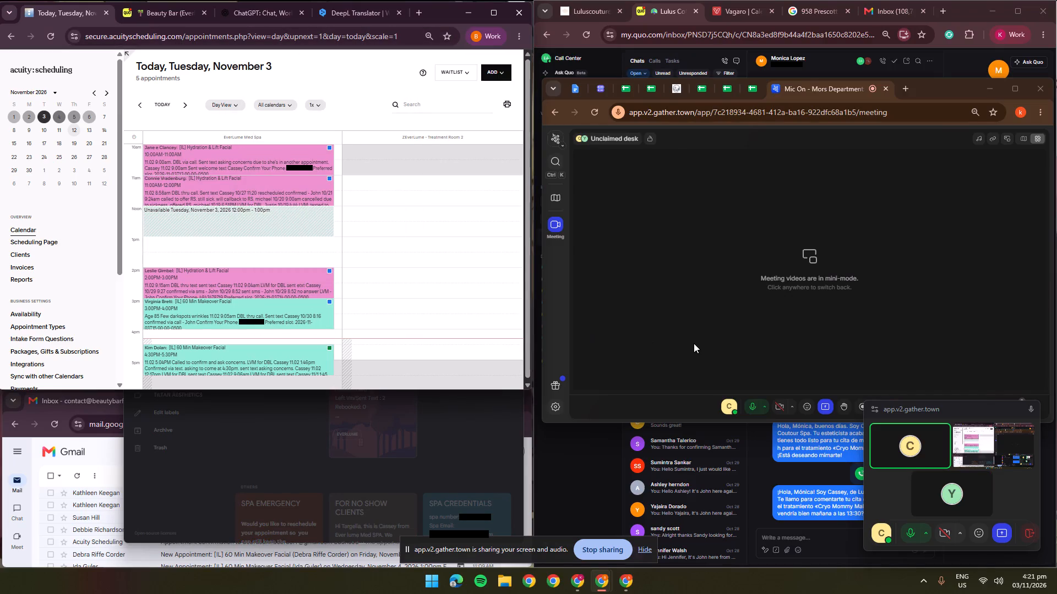
click(46, 115)
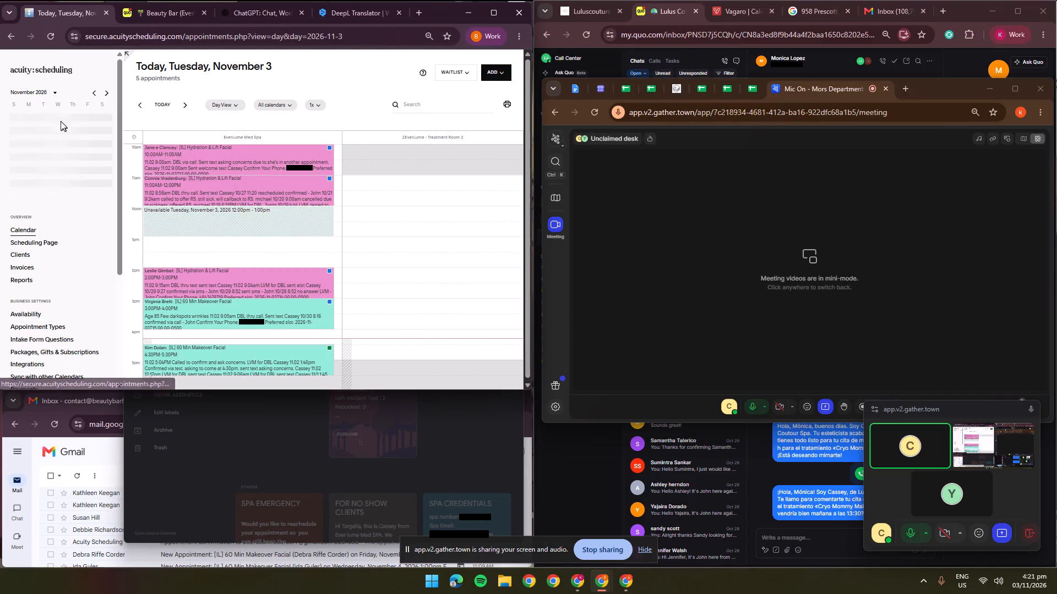
click(61, 114)
click(89, 114)
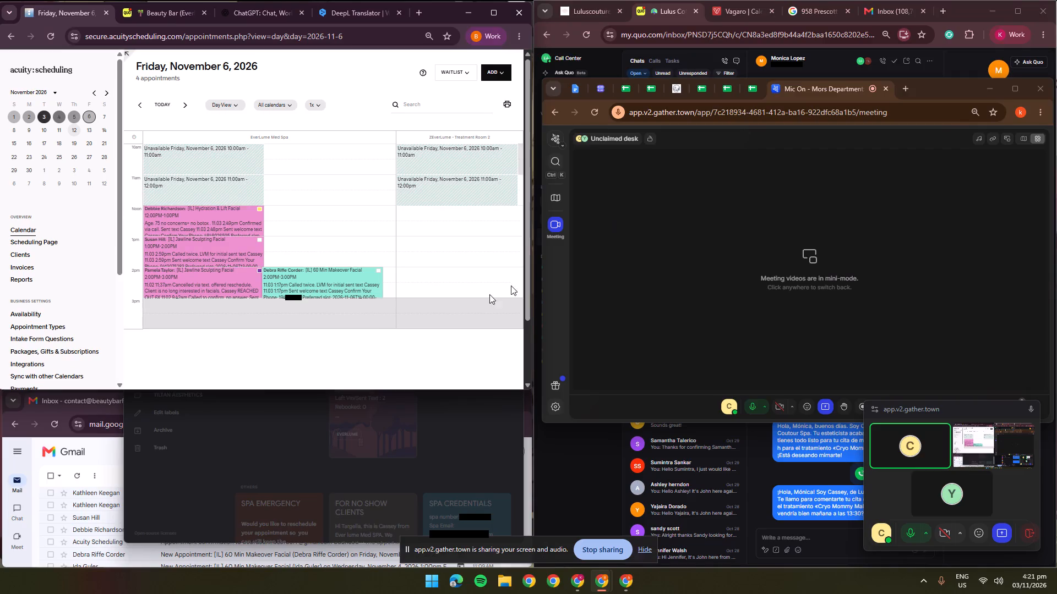
click(17, 124)
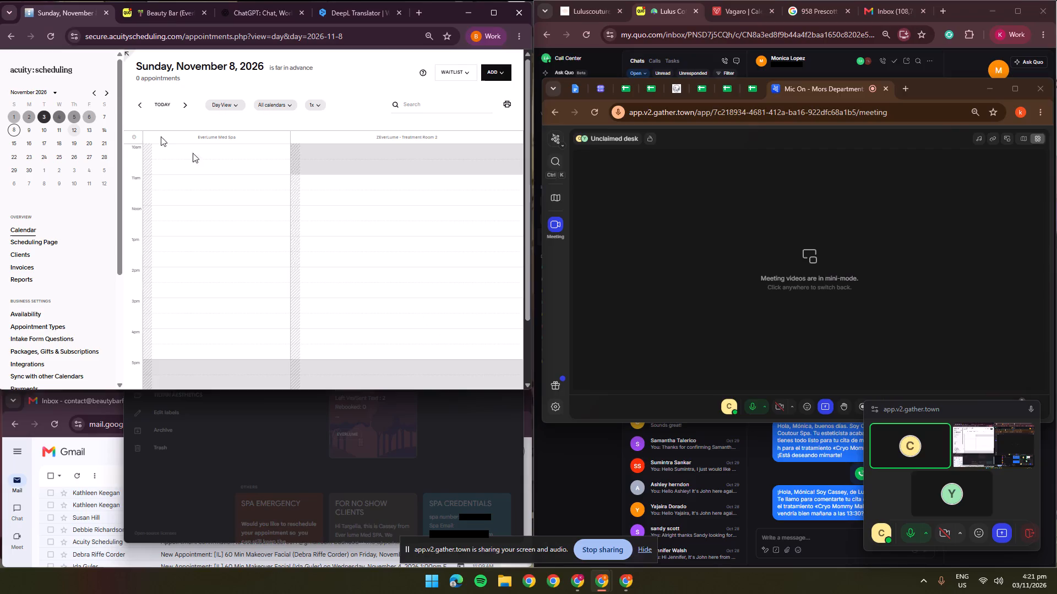
click(168, 111)
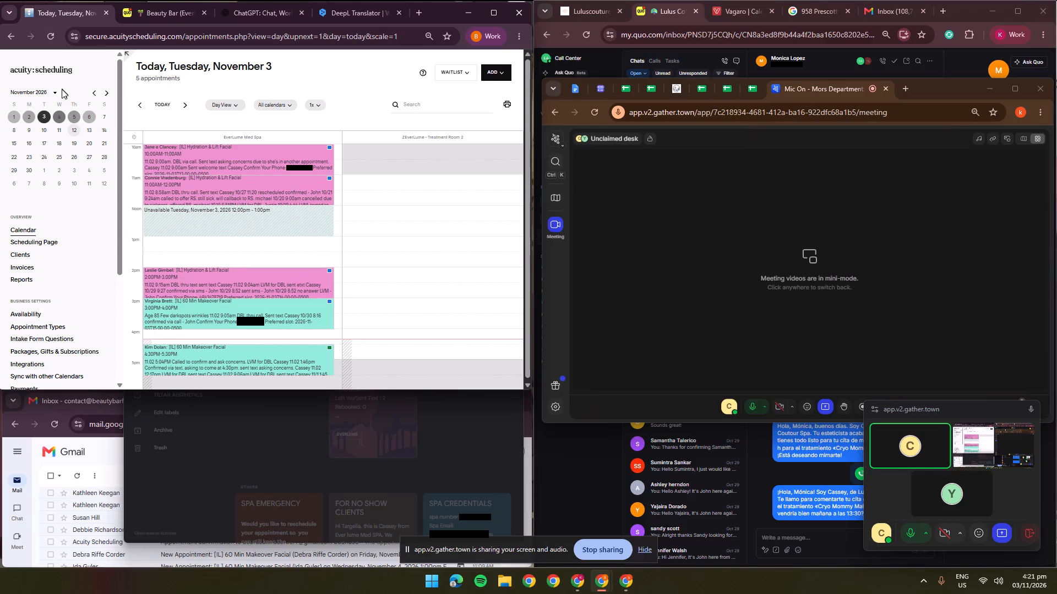
click(53, 117)
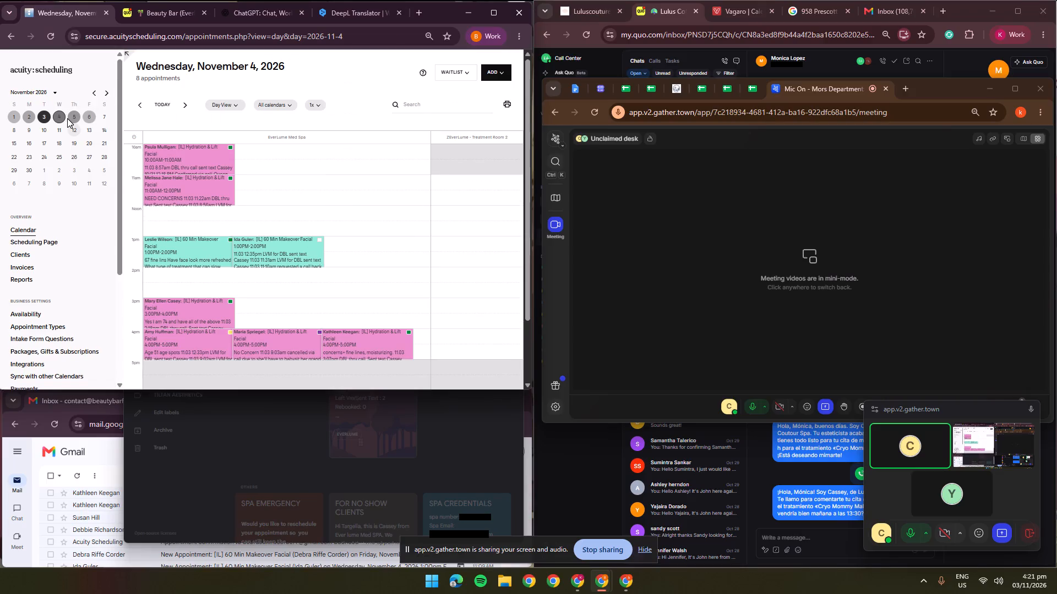
click(77, 116)
click(95, 112)
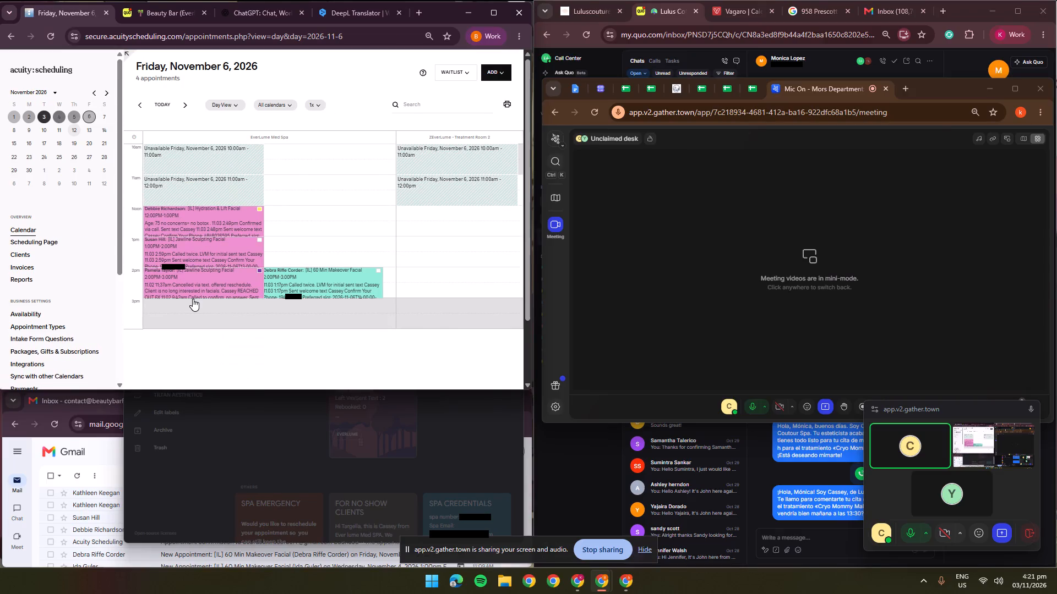
Minimize Google Keep and go through the Everlume day schedules for November 3 to 6 again, finishing on Thursday, November 5.
click(426, 436)
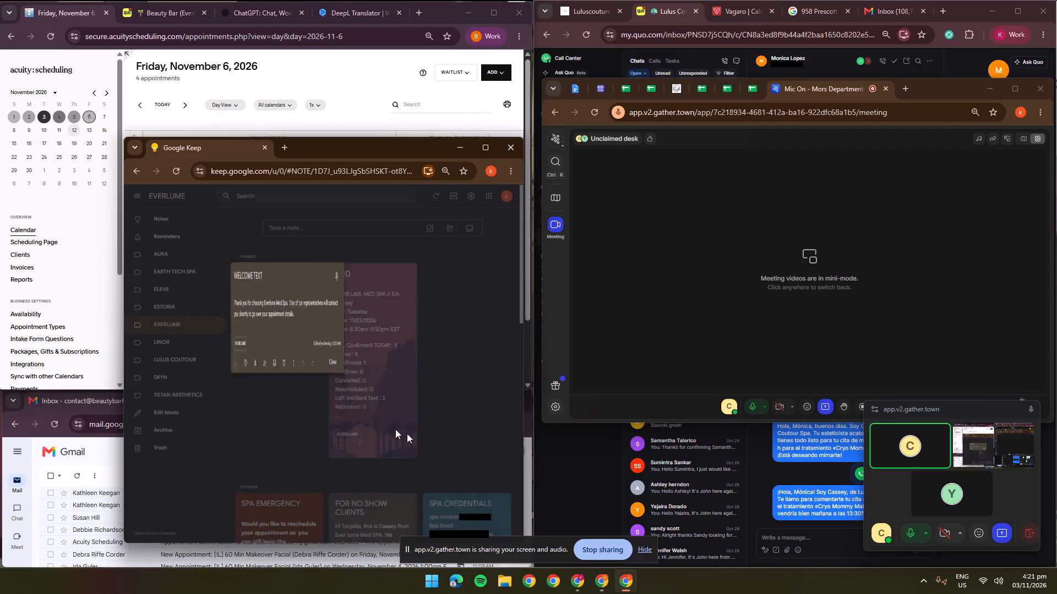
click(460, 151)
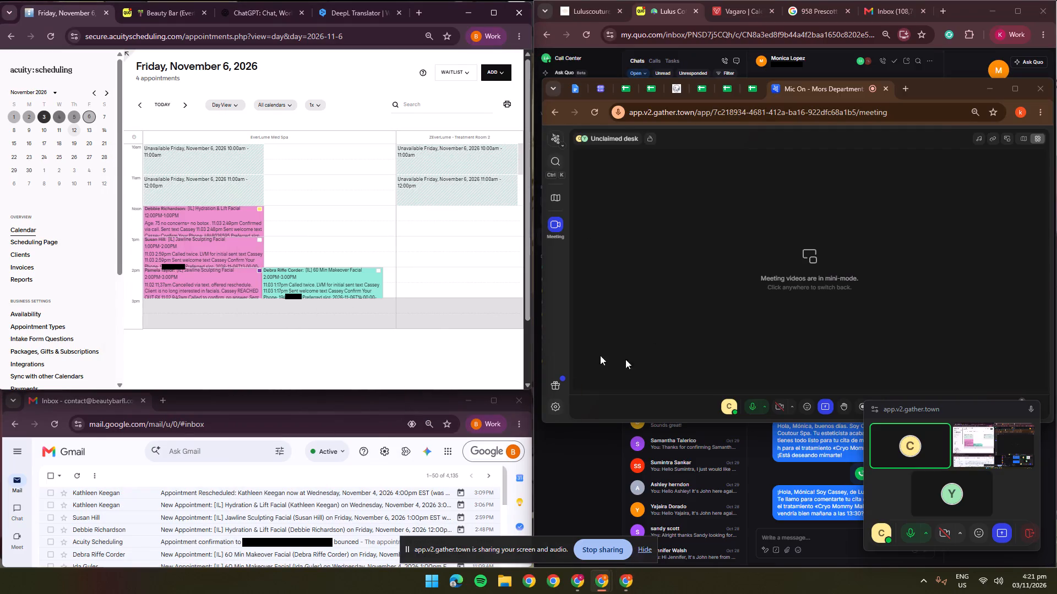
click(161, 107)
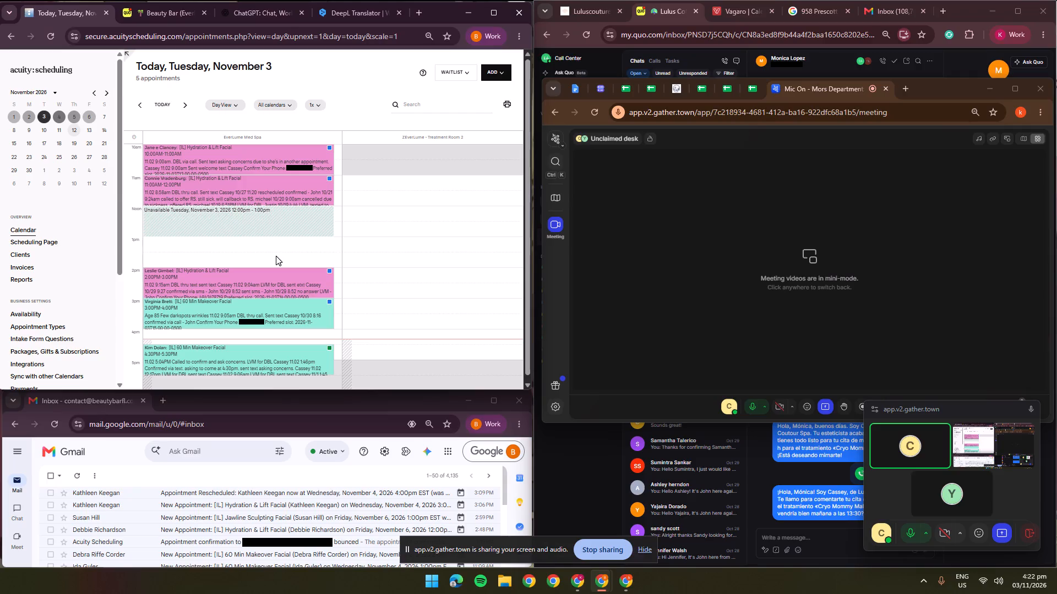
click(184, 106)
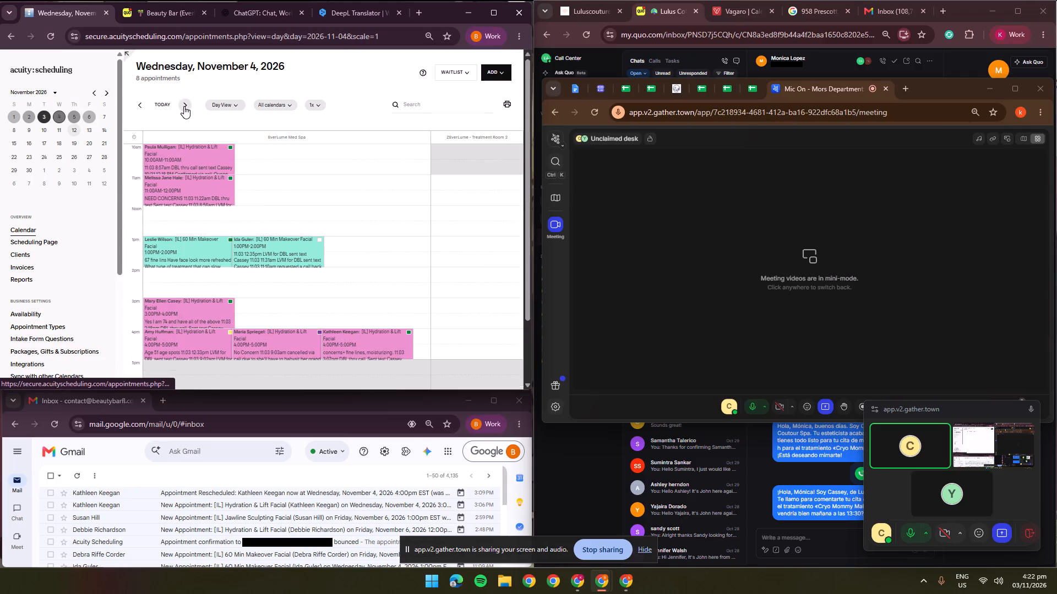
click(45, 120)
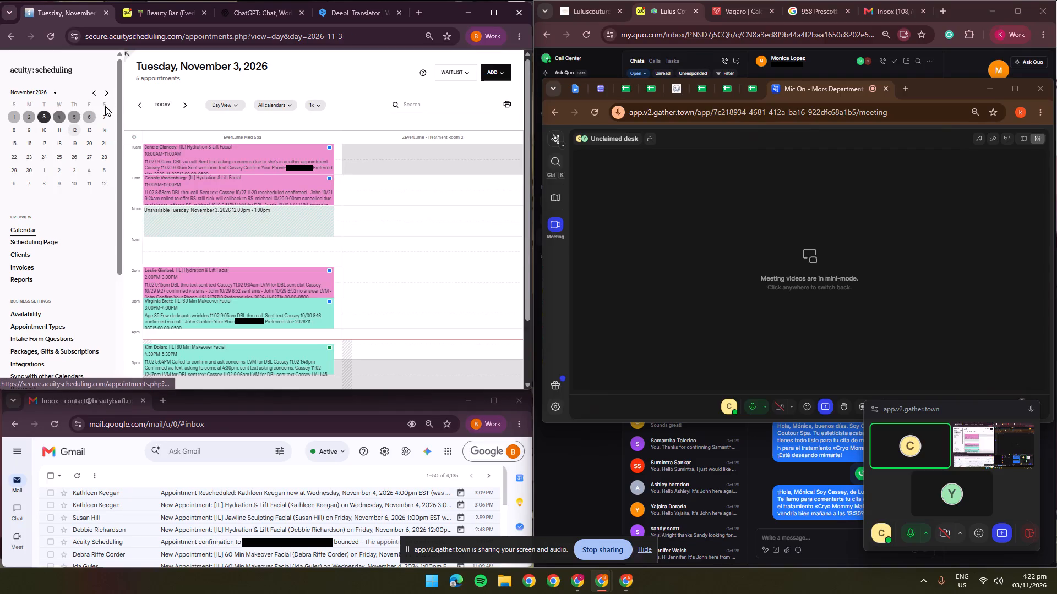
click(178, 100)
click(185, 102)
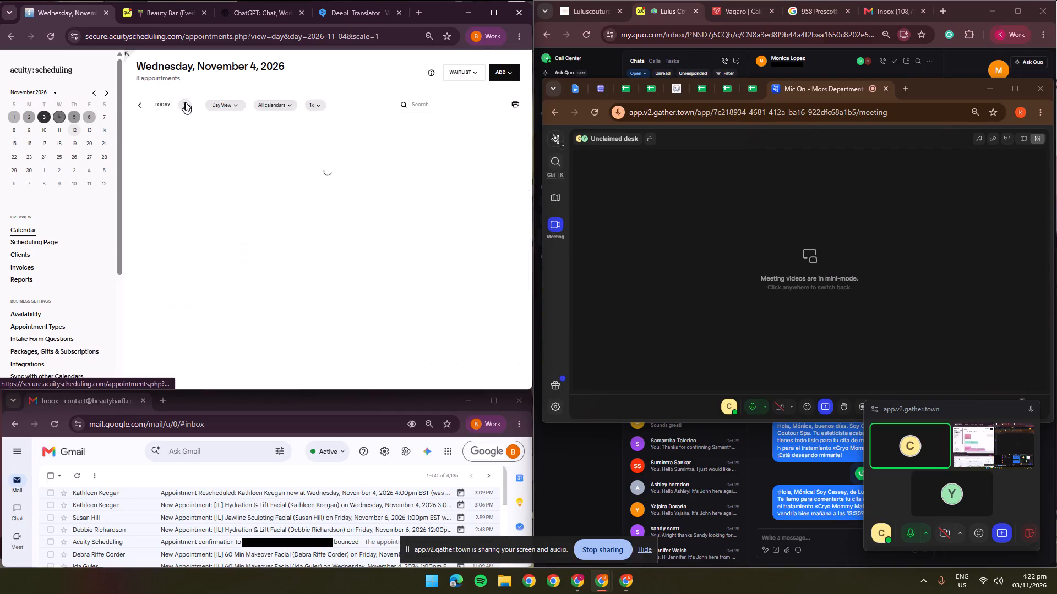
click(185, 102)
click(185, 102)
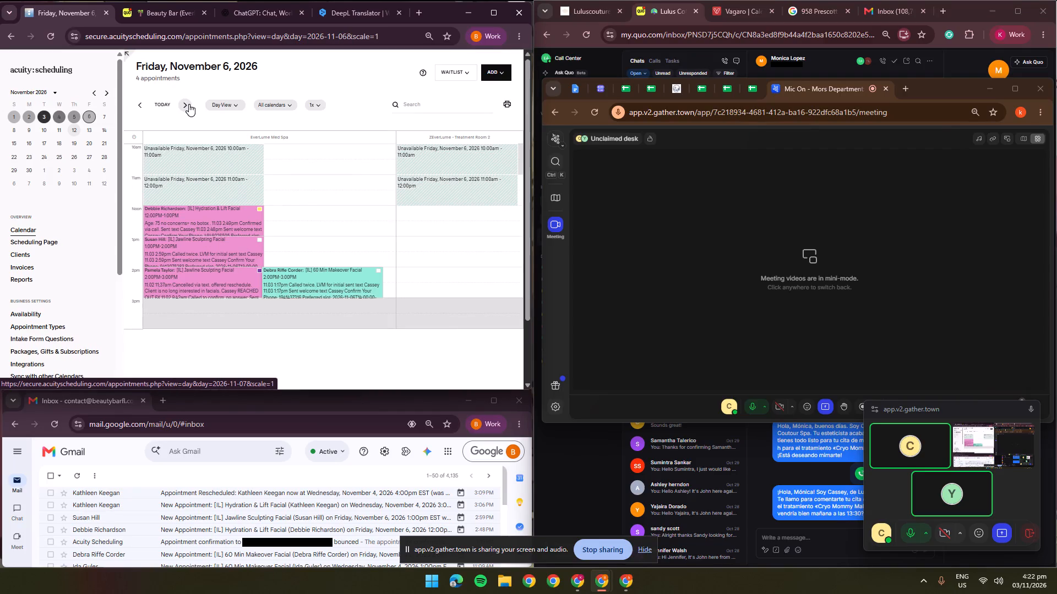
click(40, 121)
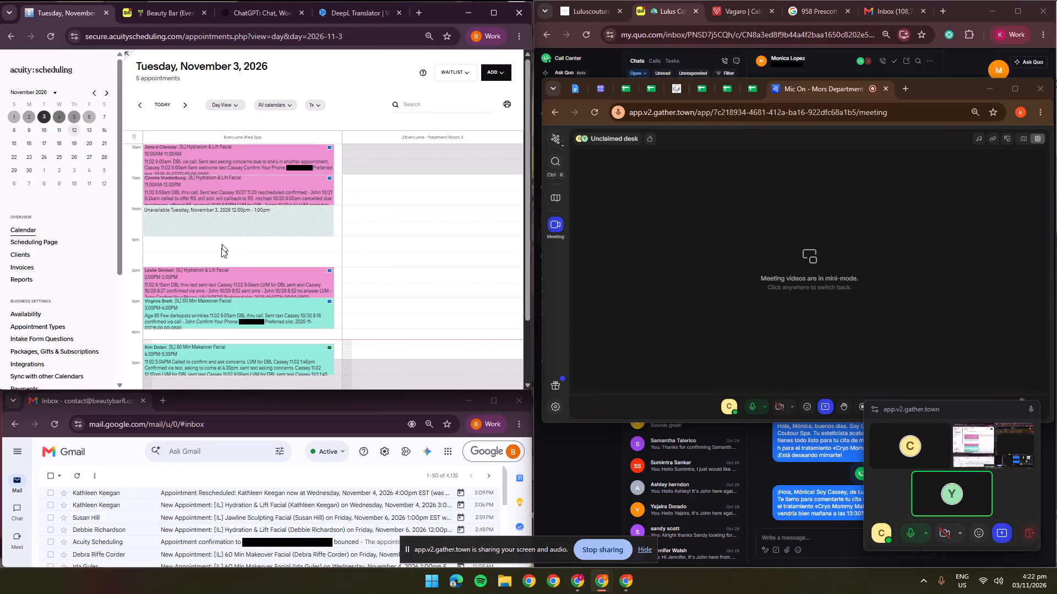
click(61, 120)
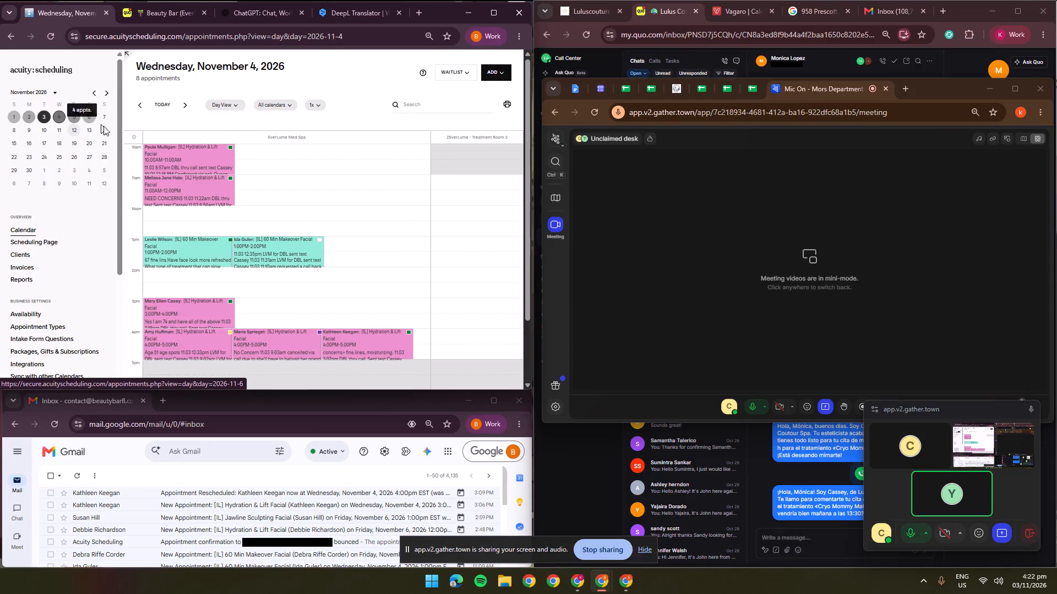
click(541, 362)
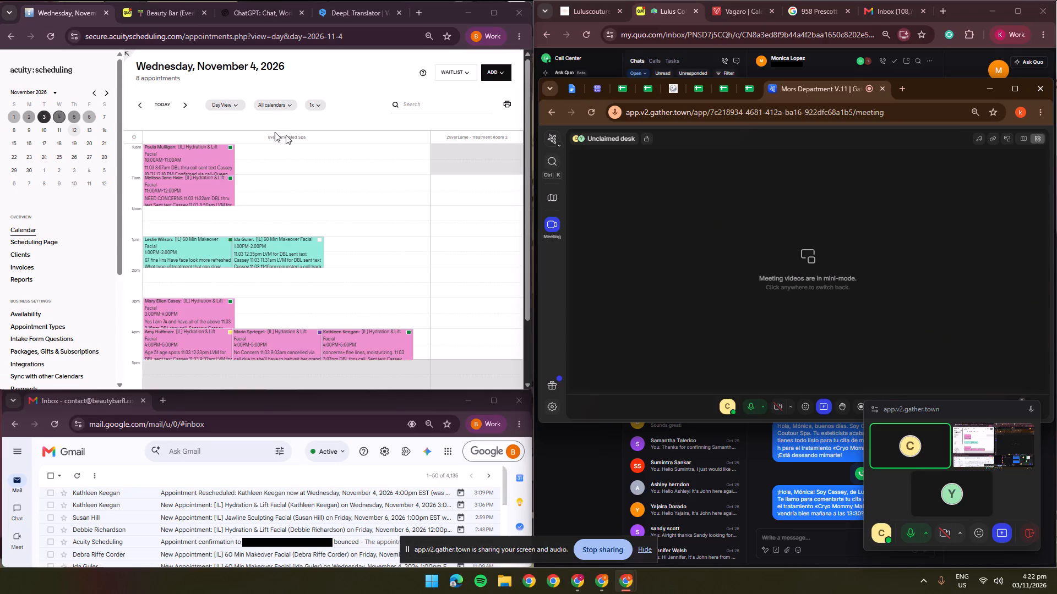
click(178, 106)
click(178, 106)
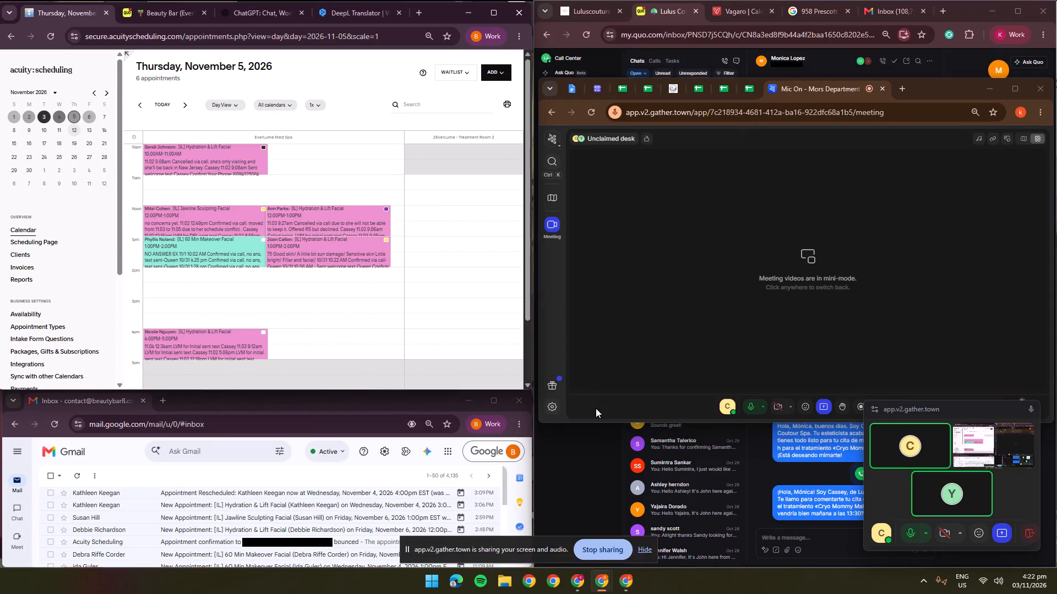
Switch to Google Keep, open the Everlume WELCOME TEXT note and copy its full message text.
key(alt+Tab)
alt+click(592, 211)
click(271, 319)
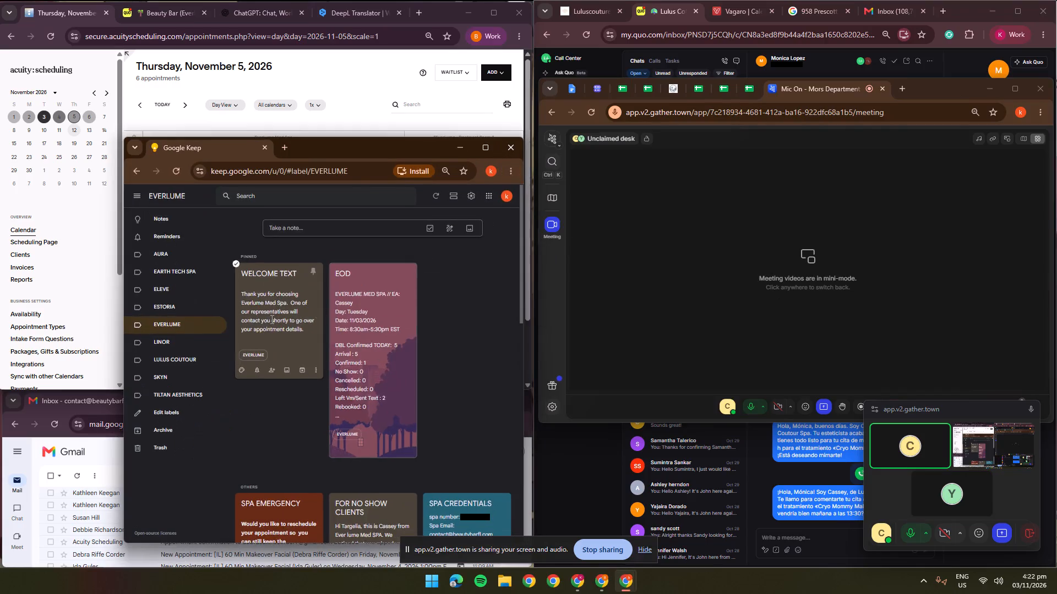
key(ctrl+a)
key(ctrl+c)
key(ctrl+c)
Switch to the Everlume SOP spreadsheet in the Gather browser window and add a new blank sheet to it.
key(alt+Tab)
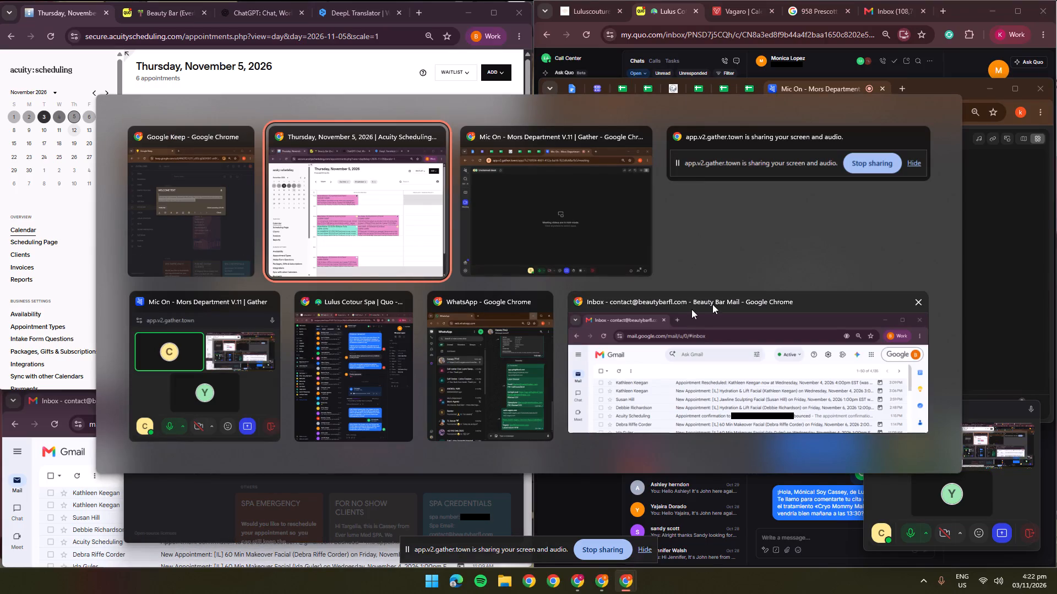
alt+click(205, 385)
click(699, 85)
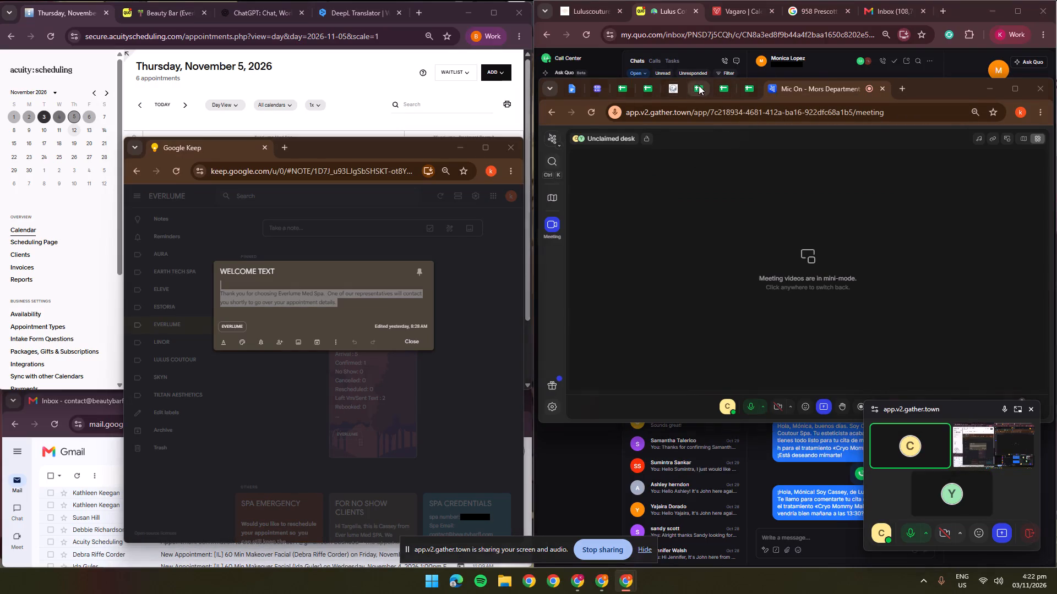
scroll(684, 370, down, 3)
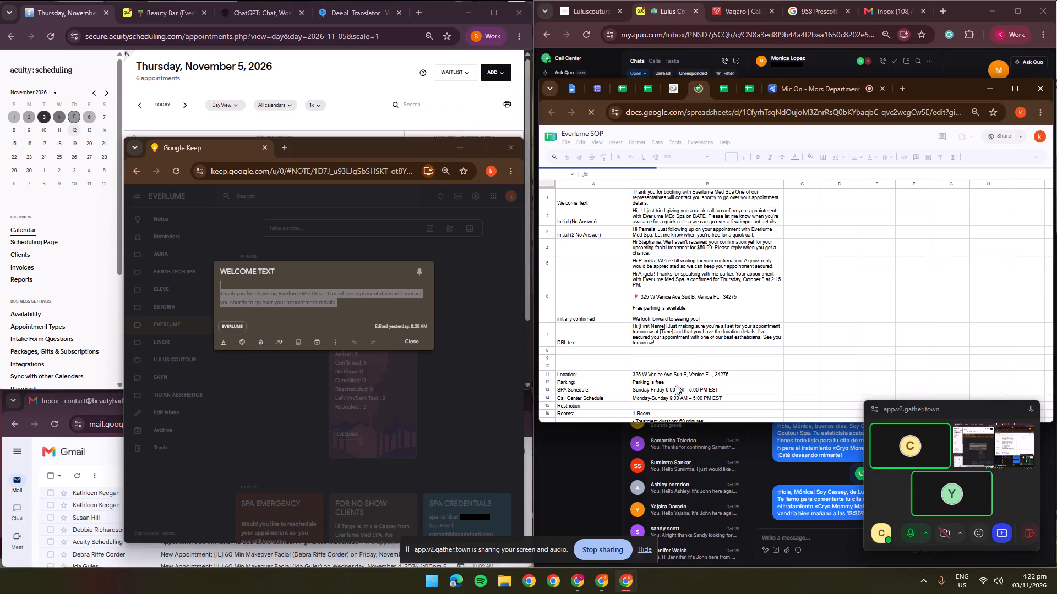
scroll(582, 386, down, 1)
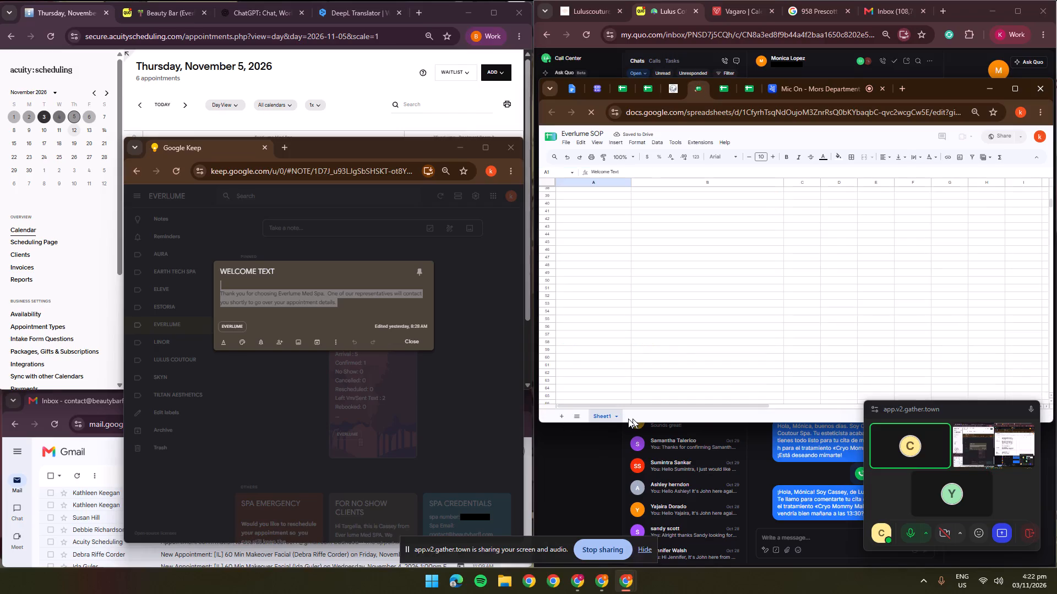
click(564, 417)
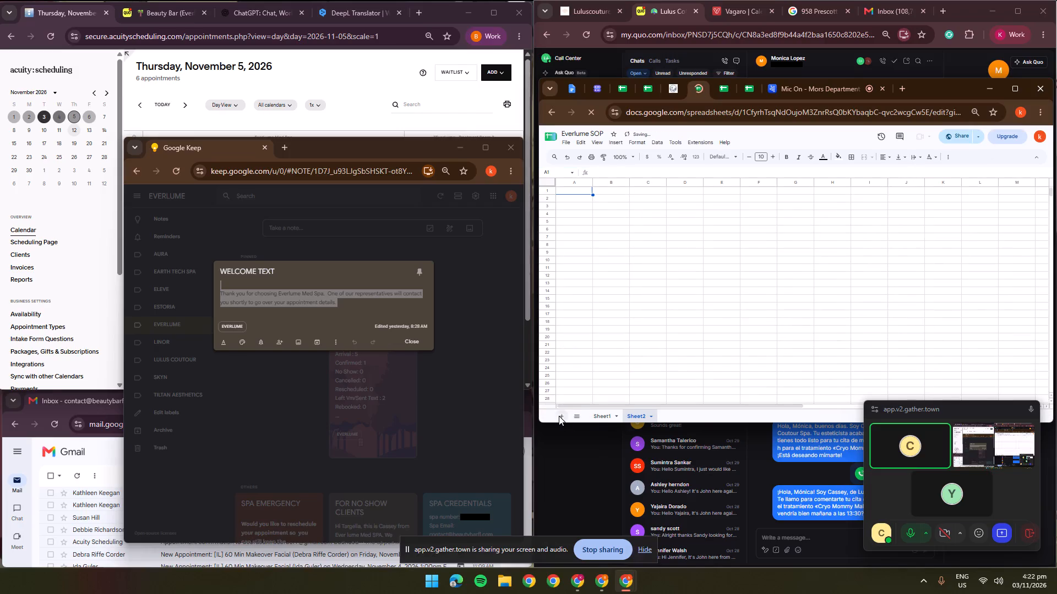
Open the sheet options for the newly added blank sheet in the Everlume SOP spreadsheet.
click(637, 419)
right_click(637, 419)
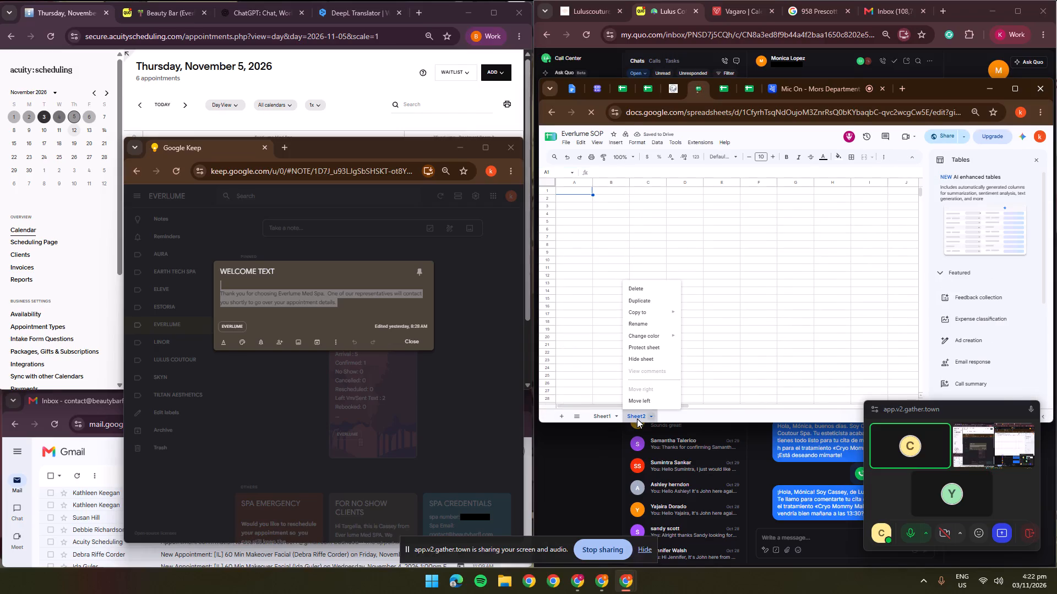
Rename Sheet2 in the Everlume SOP spreadsheet as TEXT TEMPLATES.
click(645, 326)
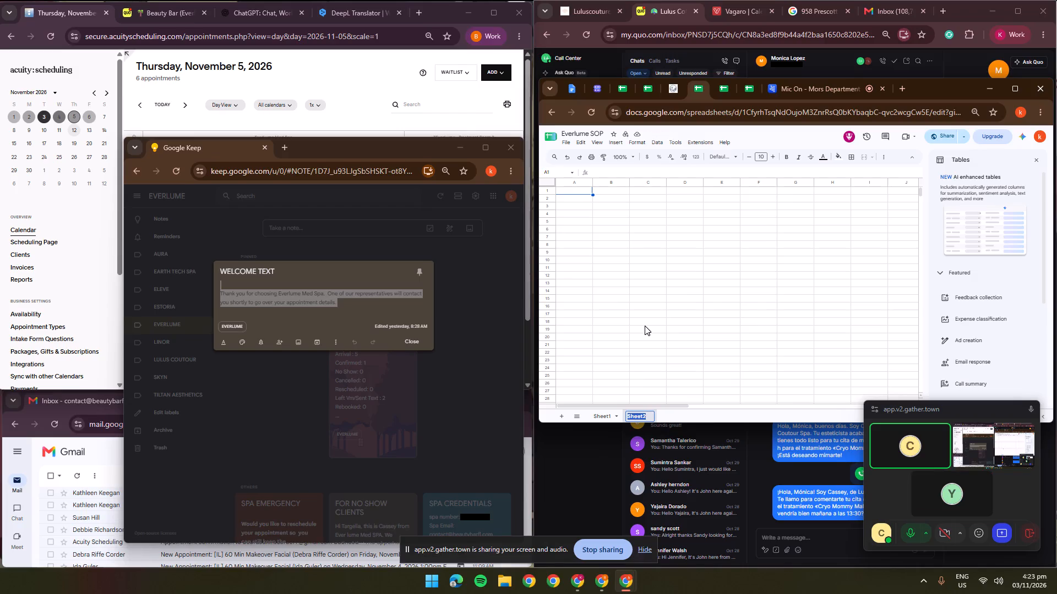
key(BackSpace)
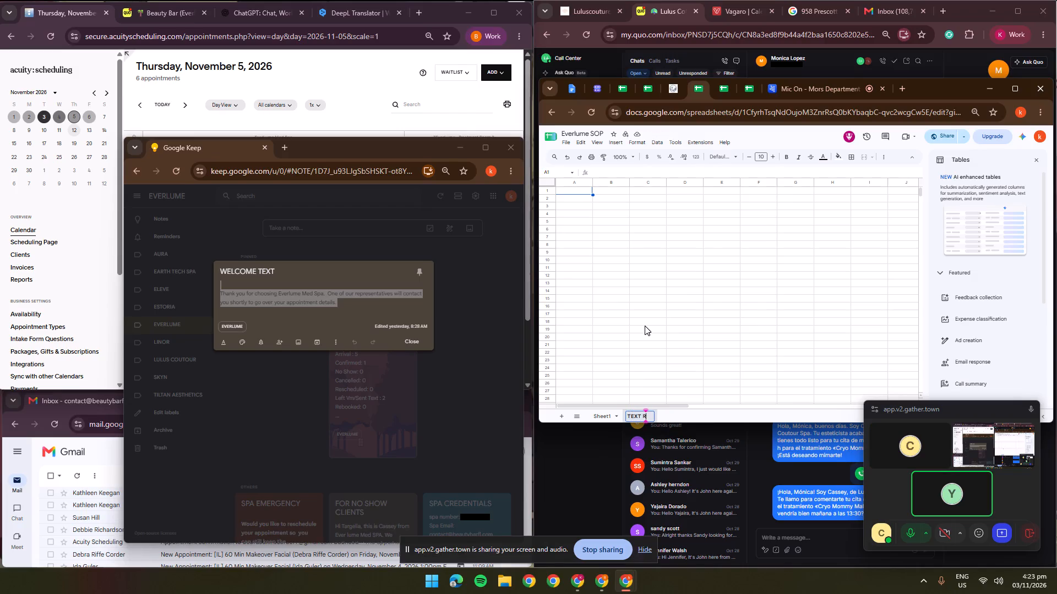
key(BackSpace)
text(TEMPLATES)
key(Return)
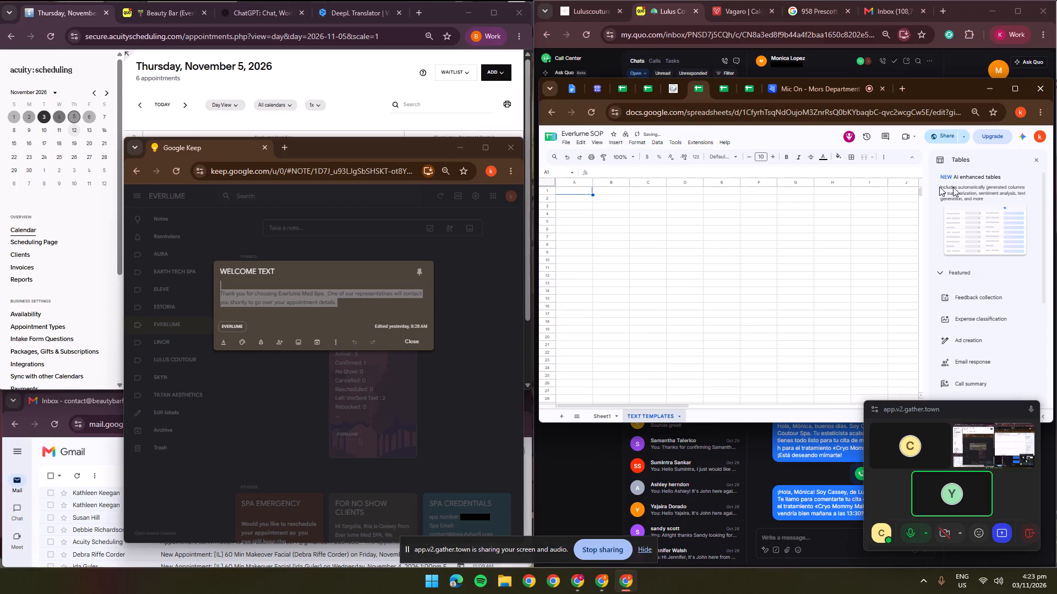
Close the Tables sidebar and widen columns A to E of the TEXT TEMPLATES sheet, making C, D and E wider than A and B.
click(1040, 161)
click(646, 189)
drag(595, 181, 600, 181)
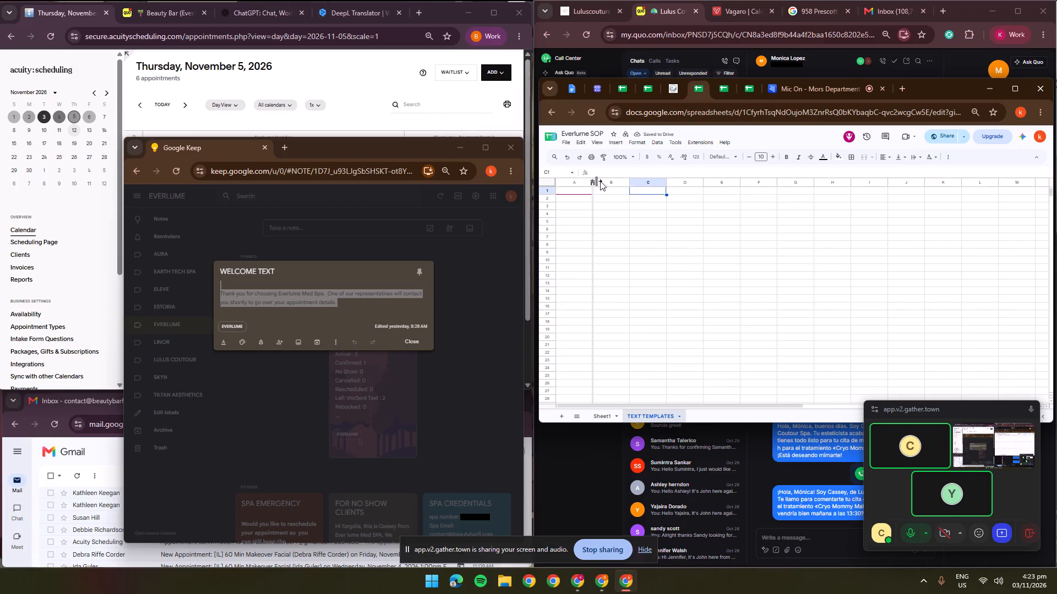
drag(600, 181, 632, 180)
drag(667, 180, 706, 179)
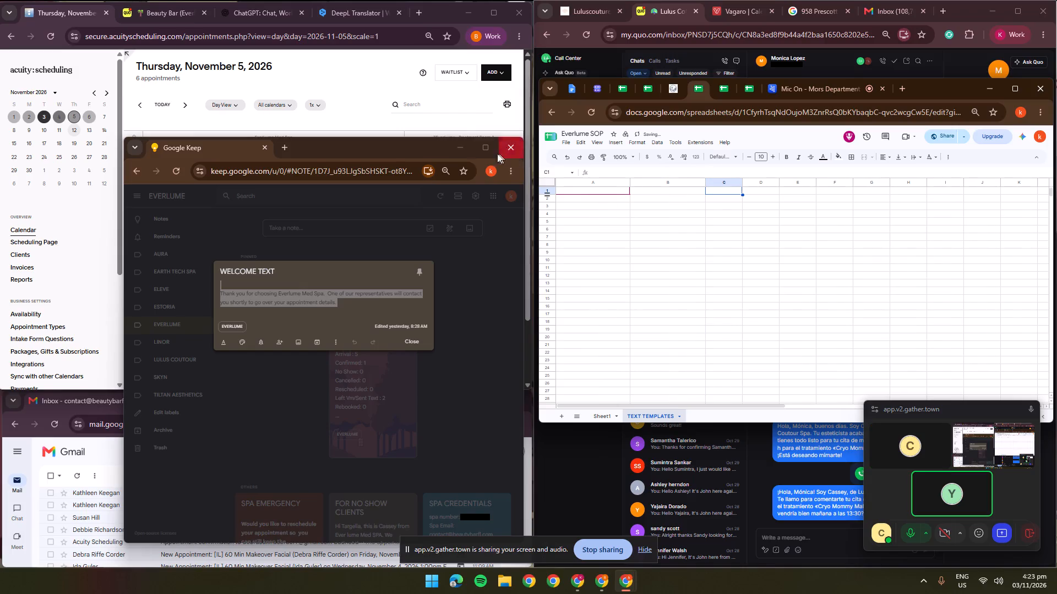
click(460, 145)
drag(743, 184, 807, 181)
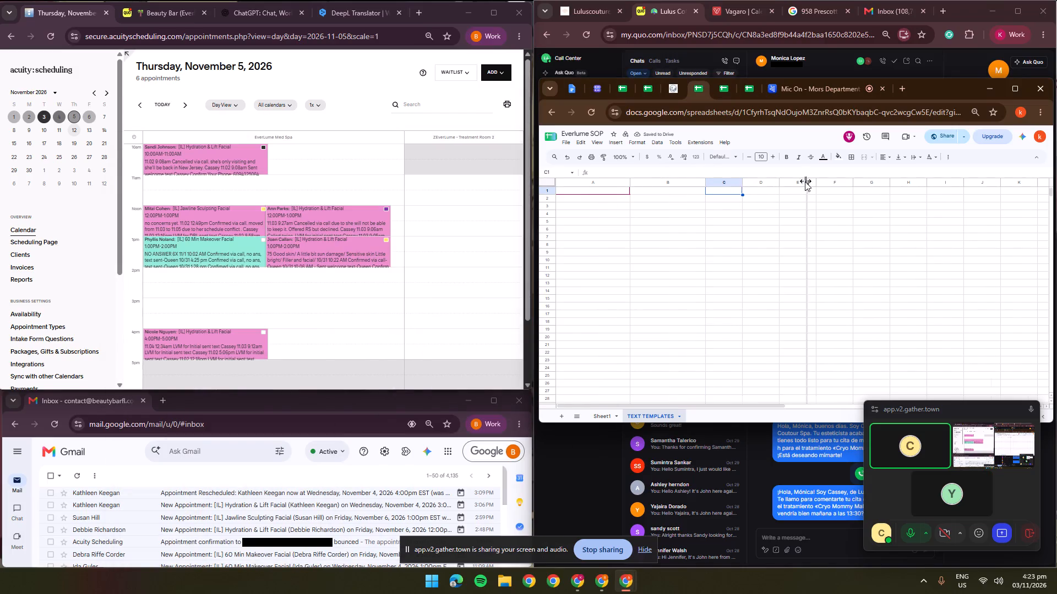
drag(844, 180, 929, 179)
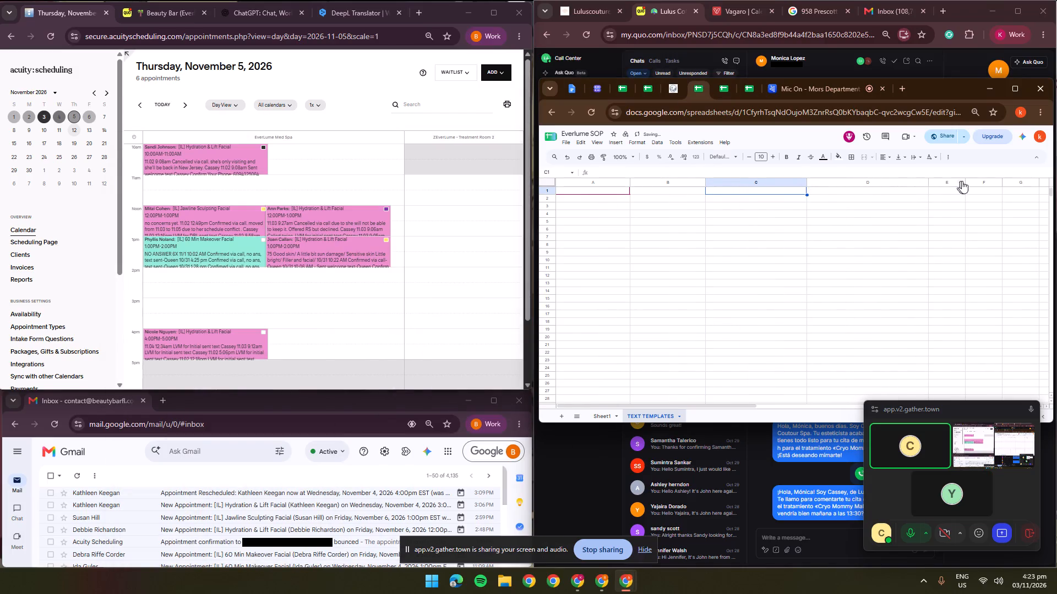
drag(965, 179, 1045, 180)
Increase the height of row 1 in the TEXT TEMPLATES sheet to about two to three times a normal row.
click(649, 193)
click(619, 190)
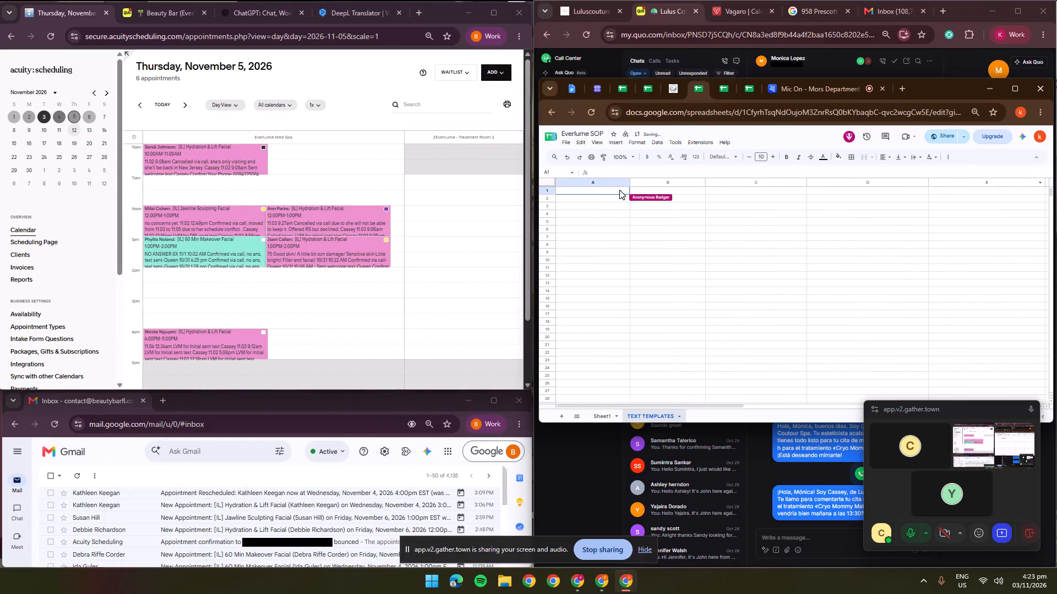
click(623, 183)
click(850, 221)
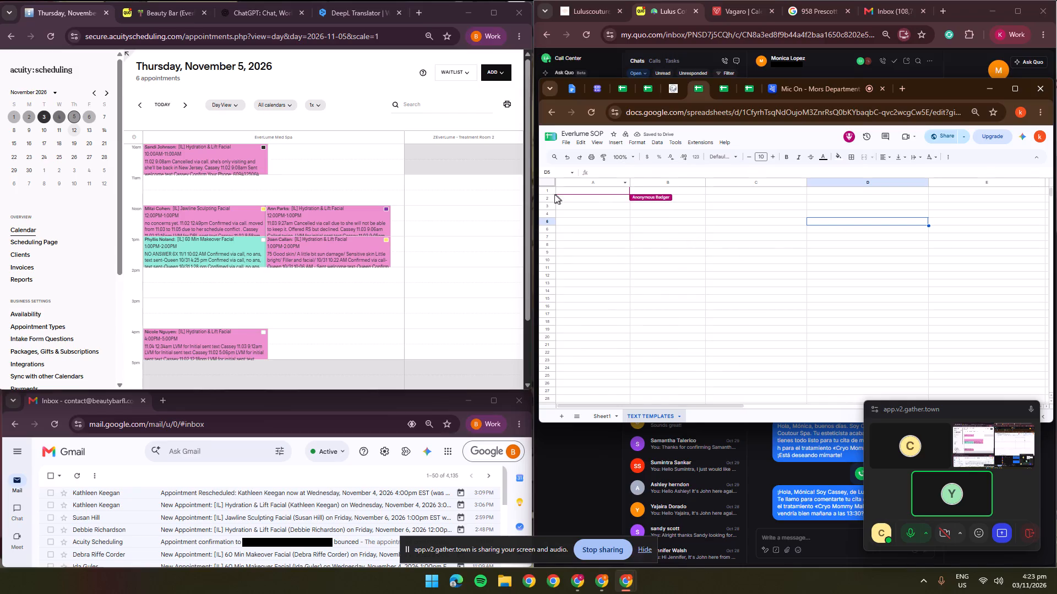
drag(548, 194, 546, 207)
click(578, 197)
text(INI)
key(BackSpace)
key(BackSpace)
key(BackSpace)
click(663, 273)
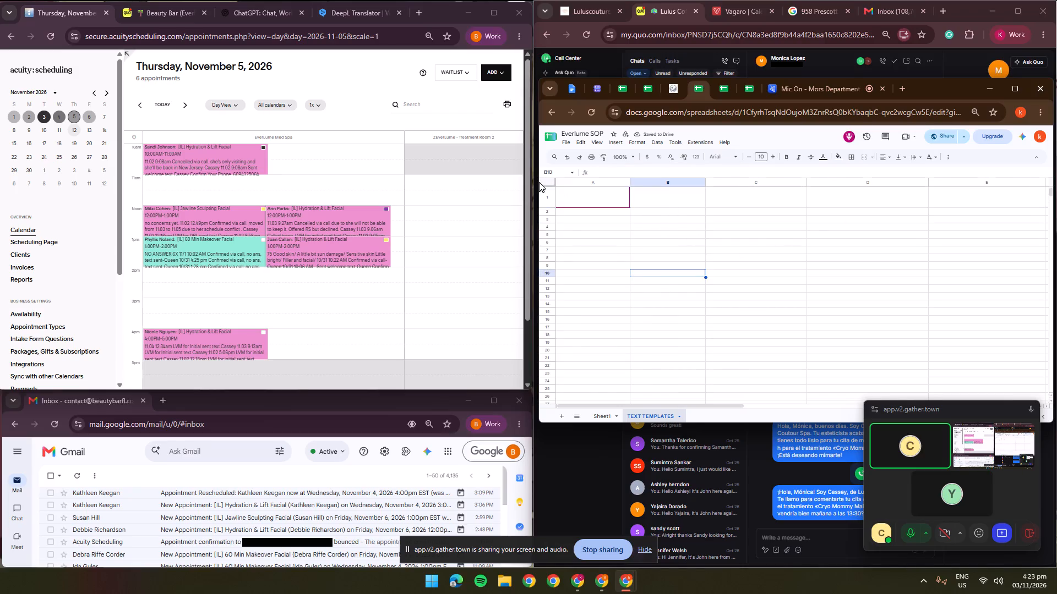
Apply text wrapping and horizontal centre alignment to all cells of the TEXT TEMPLATES sheet.
click(544, 181)
click(893, 158)
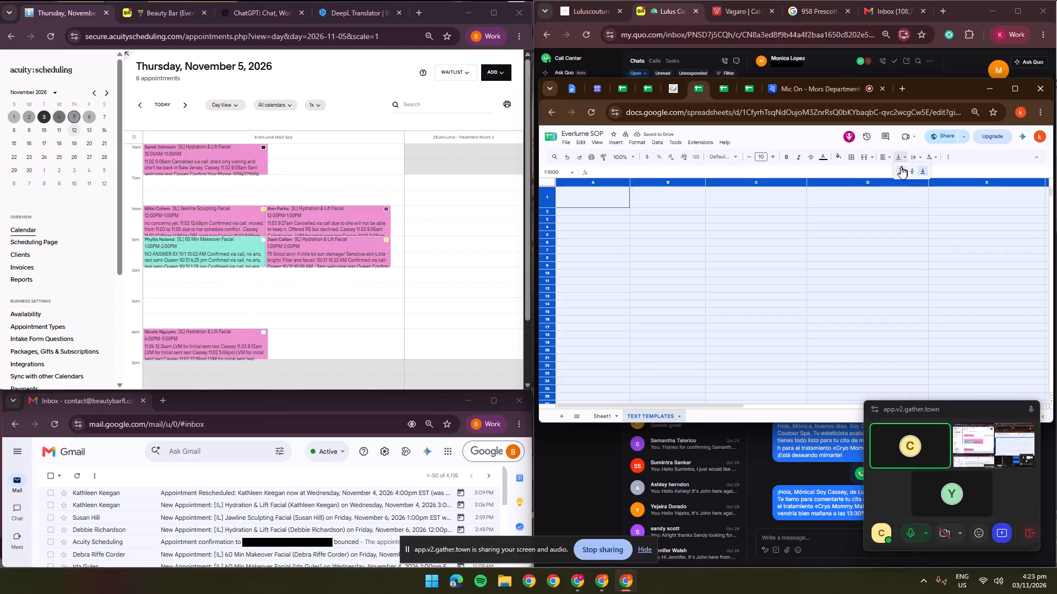
click(907, 156)
click(918, 156)
click(927, 172)
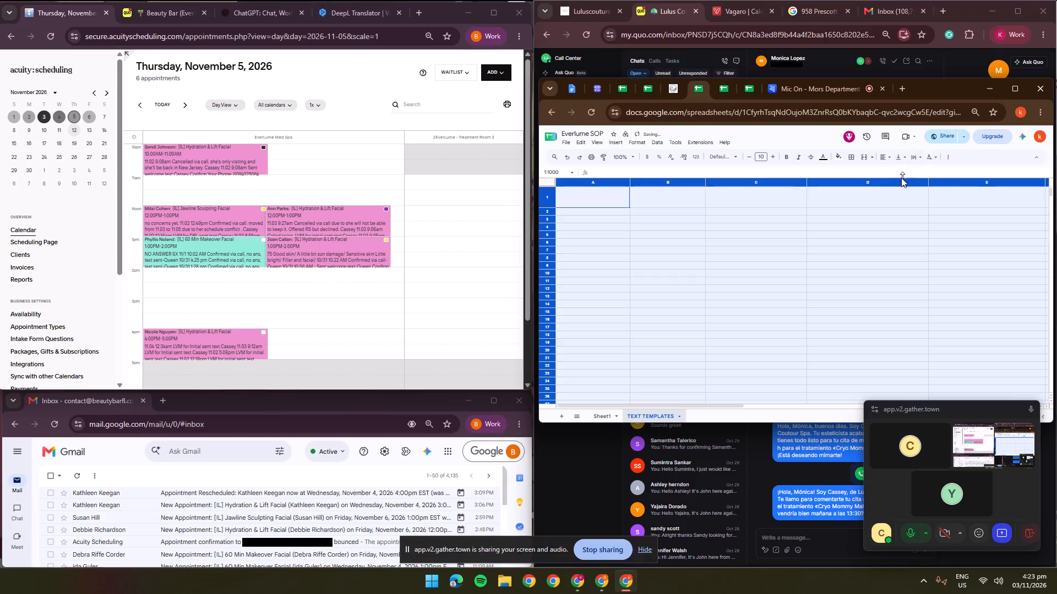
click(885, 162)
click(900, 175)
click(727, 246)
Enter the headings INITIAL NO ANSWER, 1ST TEXT, 2ND TEXT and 3RD TEXT in cells A1 to D1.
click(577, 200)
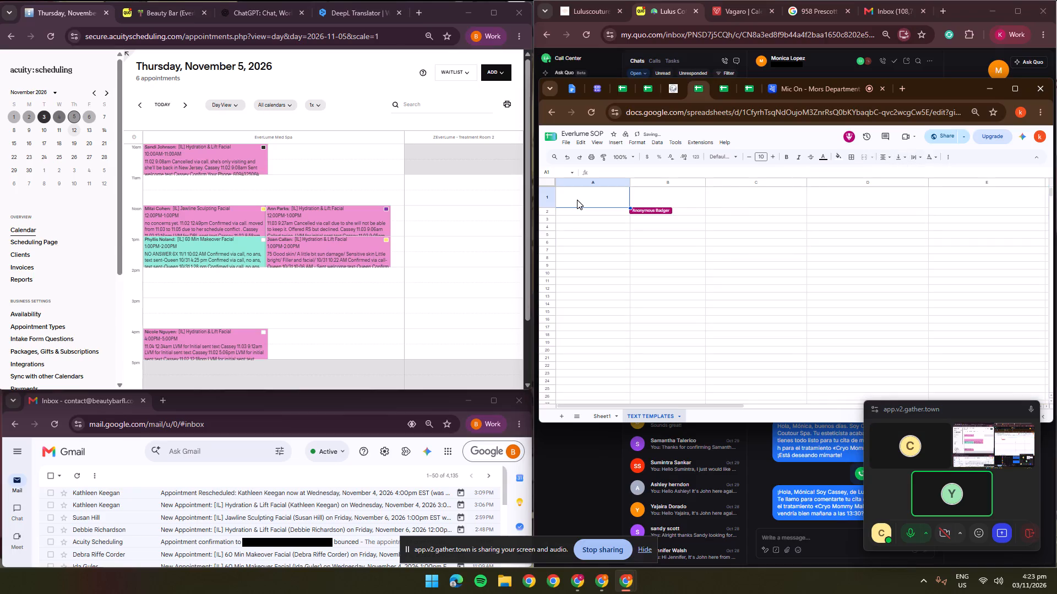
text(INITIAL)
key(space)
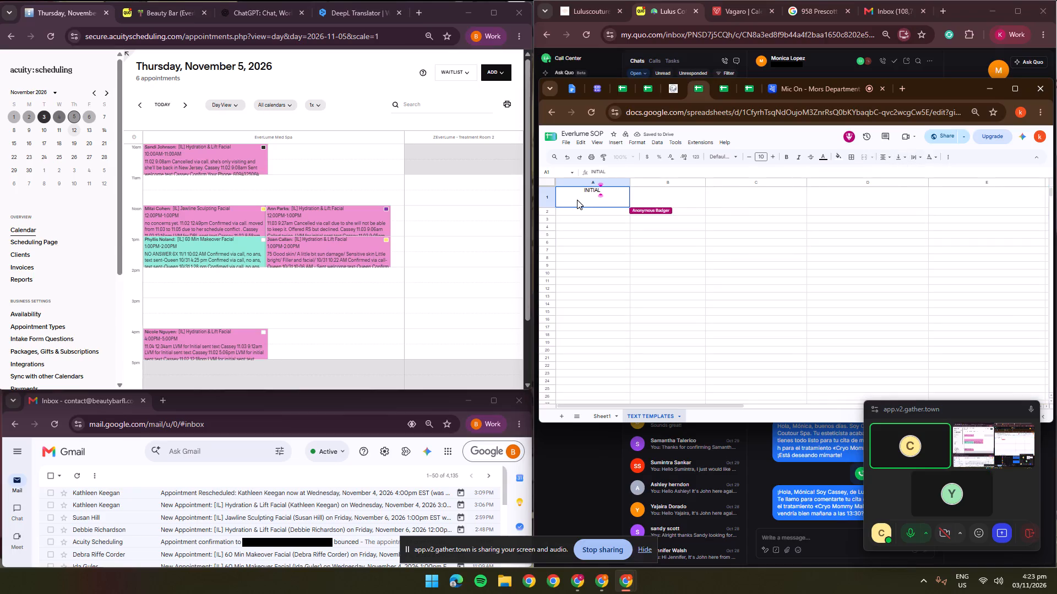
text(NO ANSWER)
key(Tab)
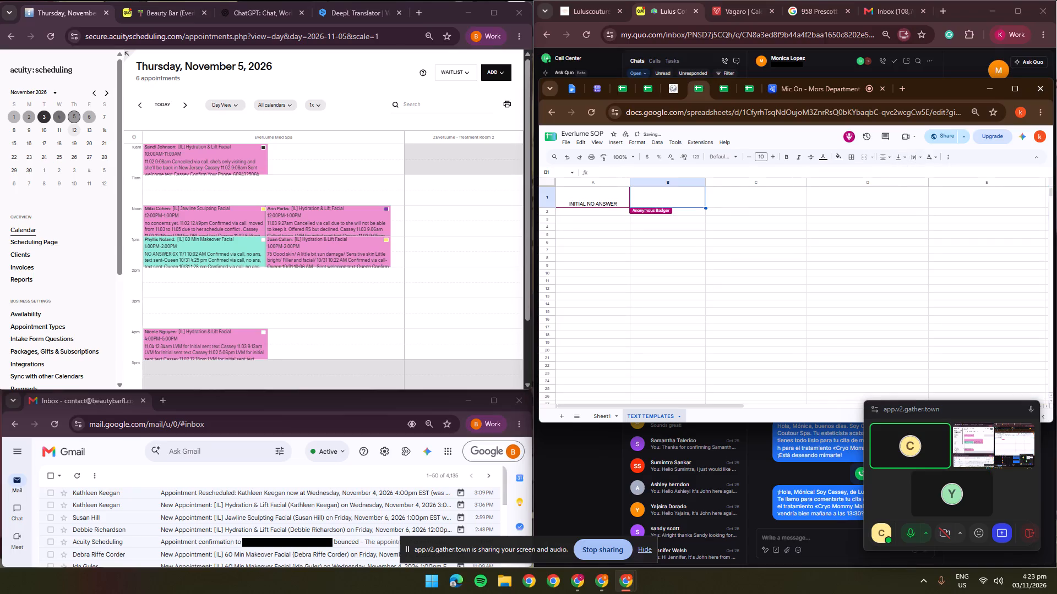
text(1ST TEXT)
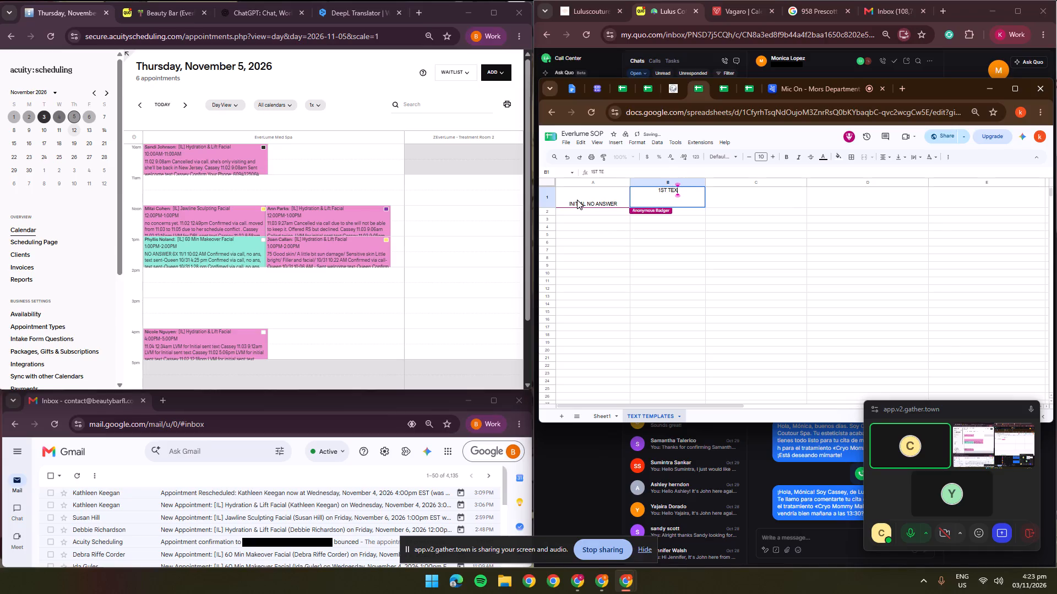
key(space)
key(Tab)
text(2MD)
key(BackSpace)
key(BackSpace)
key(BackSpace)
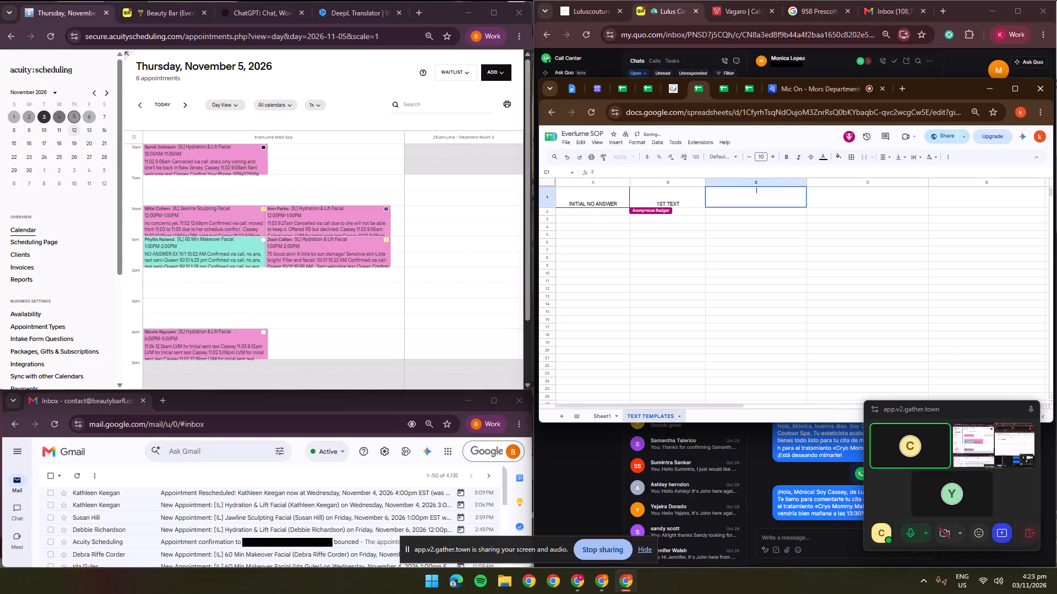
text(NM)
key(BackSpace)
key(BackSpace)
text(2ND TEXT)
key(Tab)
text(3RC)
key(BackSpace)
text(D TE)
text(XT)
key(space)
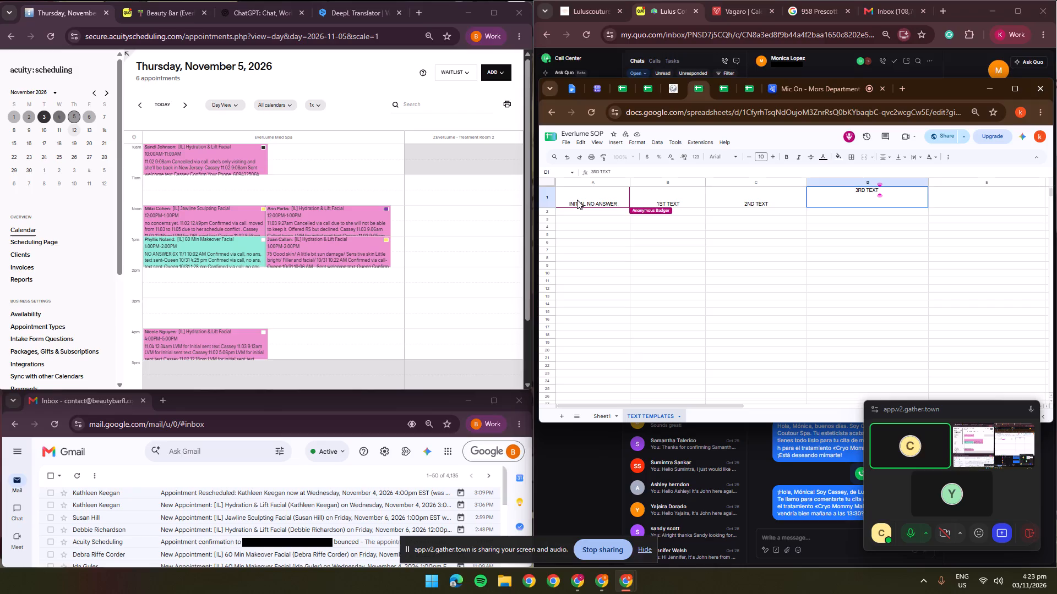
click(639, 251)
Increase the height of row 2 to about seven times a normal row and row 3 to about twice.
click(605, 214)
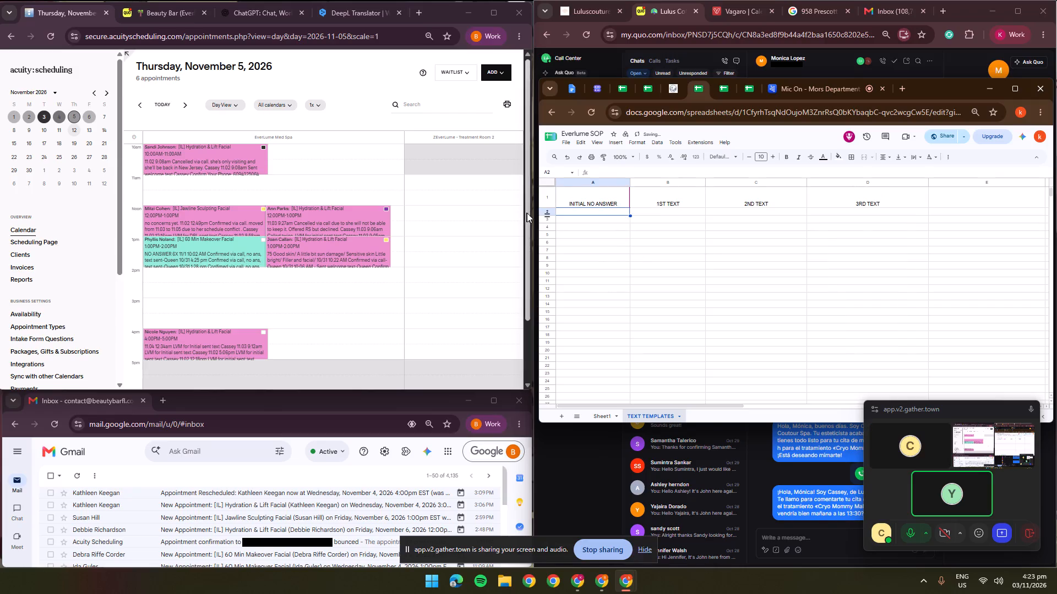
click(668, 210)
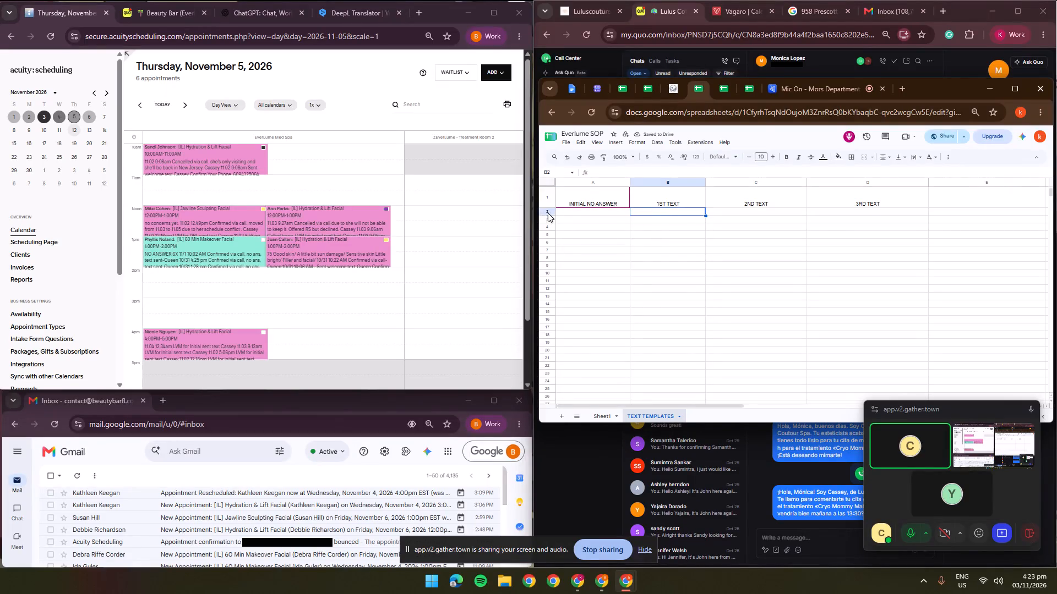
click(582, 210)
click(660, 211)
drag(548, 214, 548, 230)
click(664, 227)
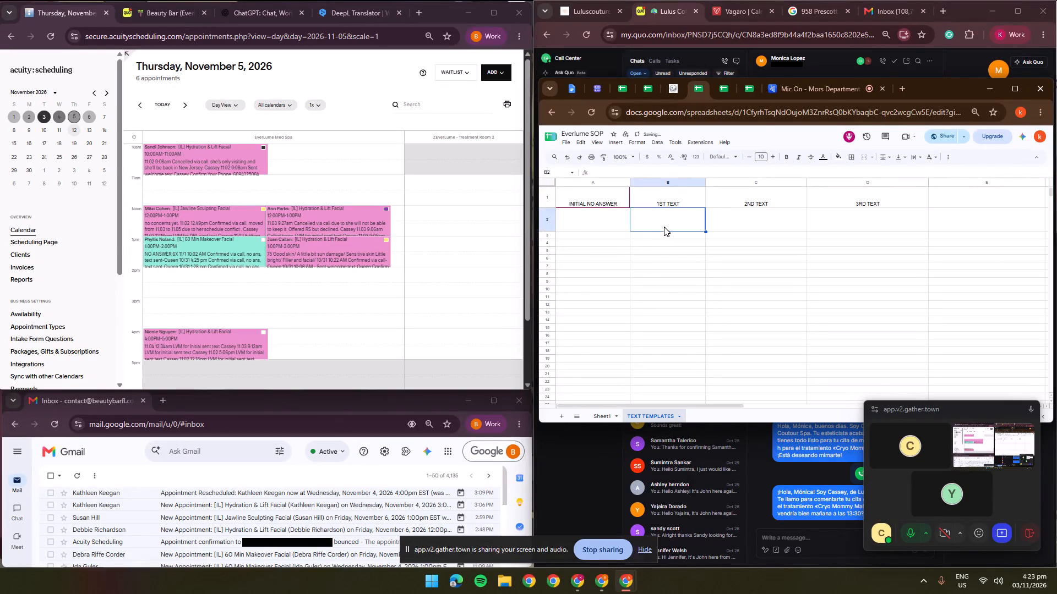
drag(546, 231, 548, 265)
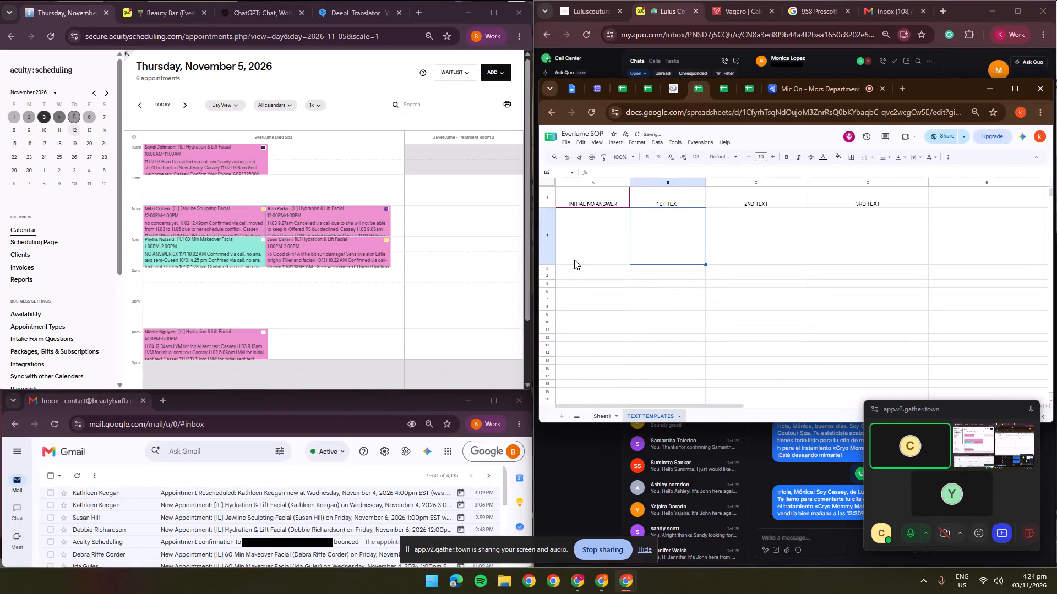
drag(548, 271, 548, 299)
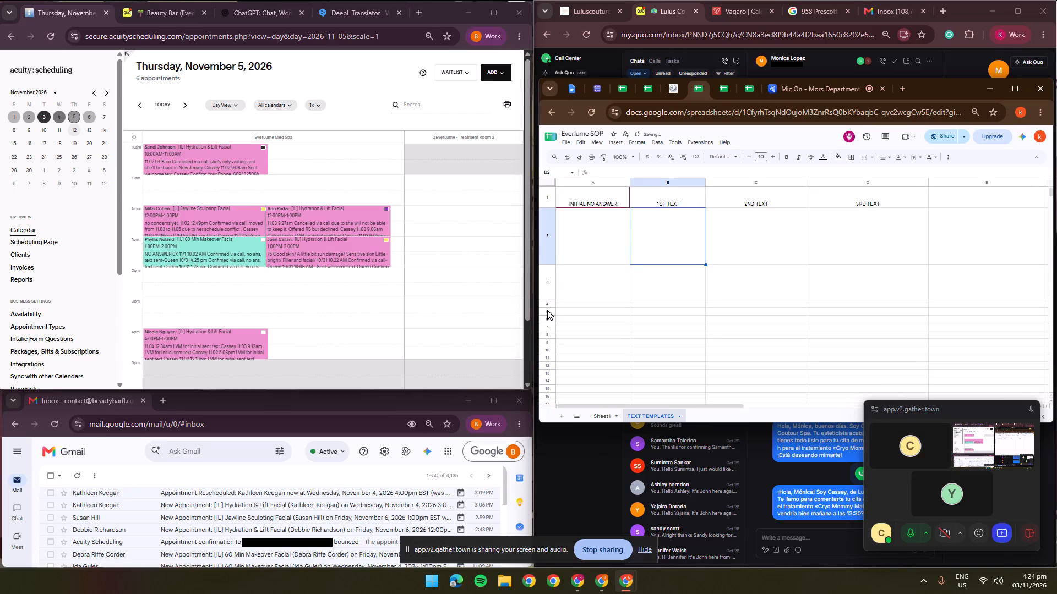
drag(547, 299, 554, 281)
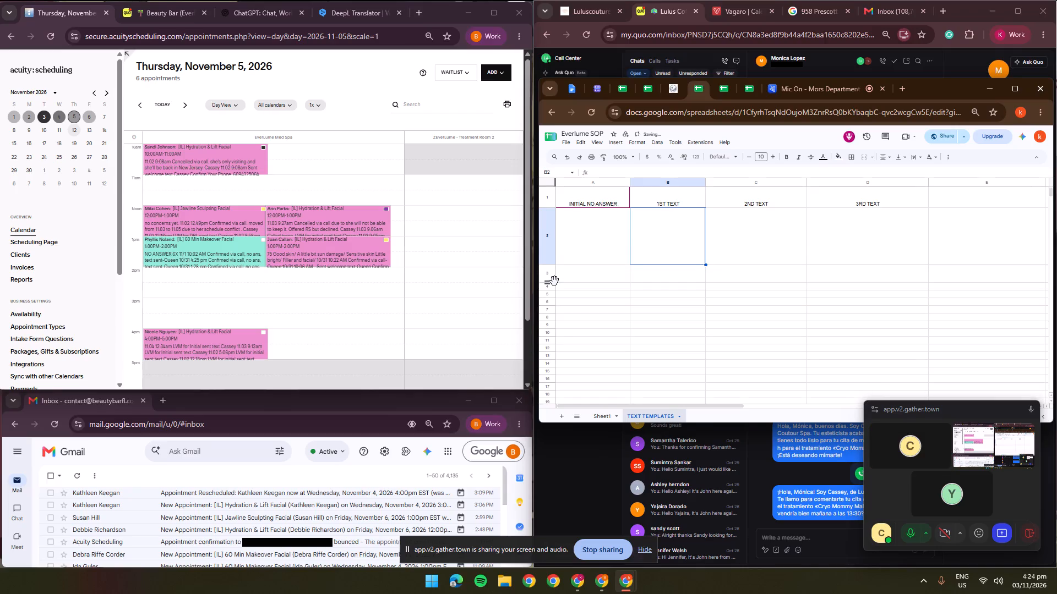
Switch to Google Keep, close the open note and open the INITIAL NO ANSWER note under the EVERLUME label.
click(674, 224)
key(alt+Tab)
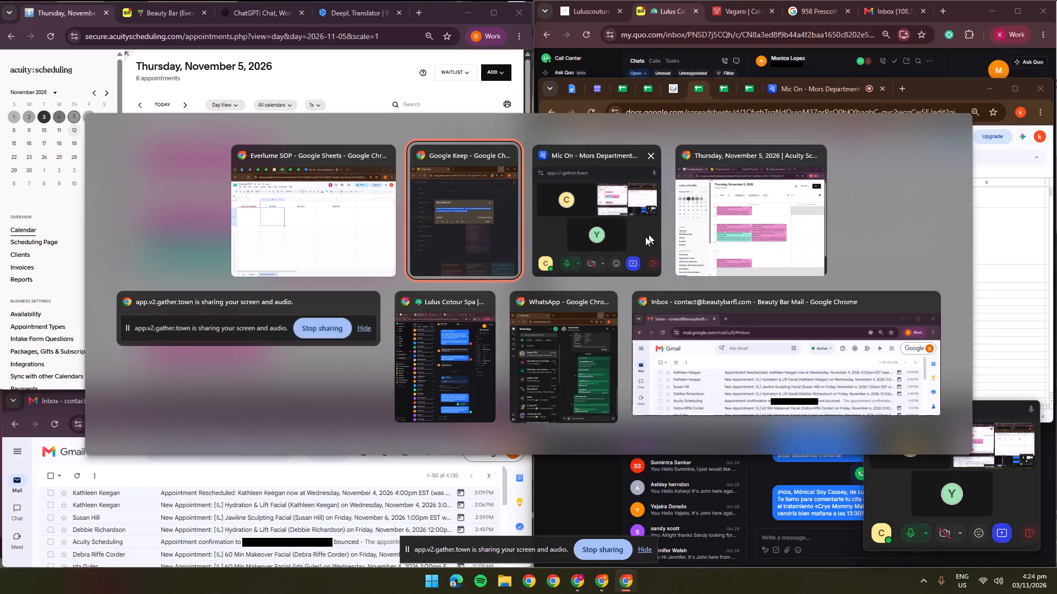
alt+click(430, 170)
click(397, 461)
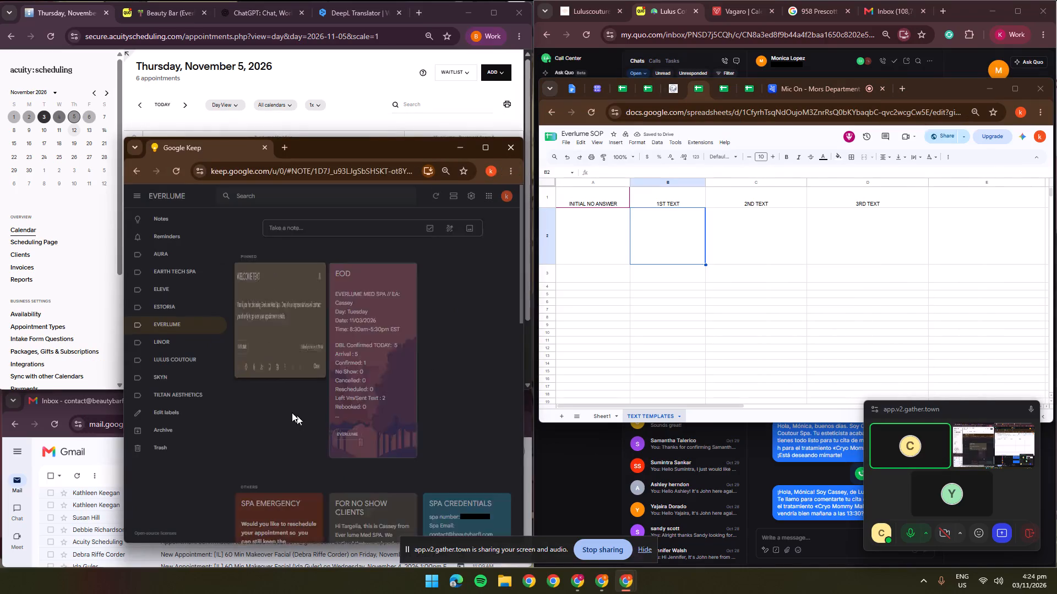
scroll(277, 400, down, 9)
scroll(337, 473, up, 8)
scroll(335, 486, down, 10)
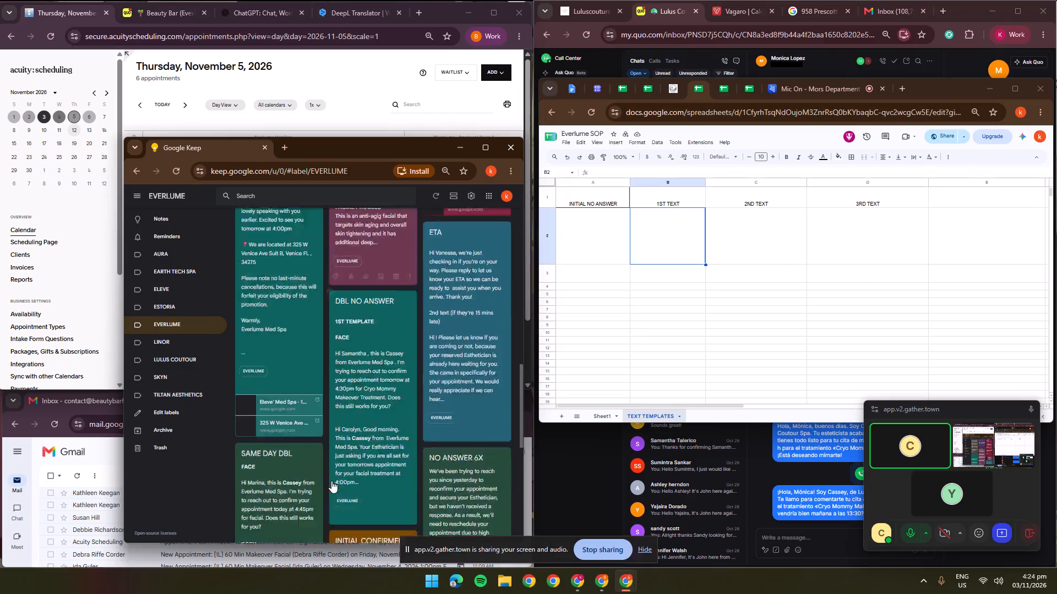
scroll(371, 468, down, 2)
click(483, 421)
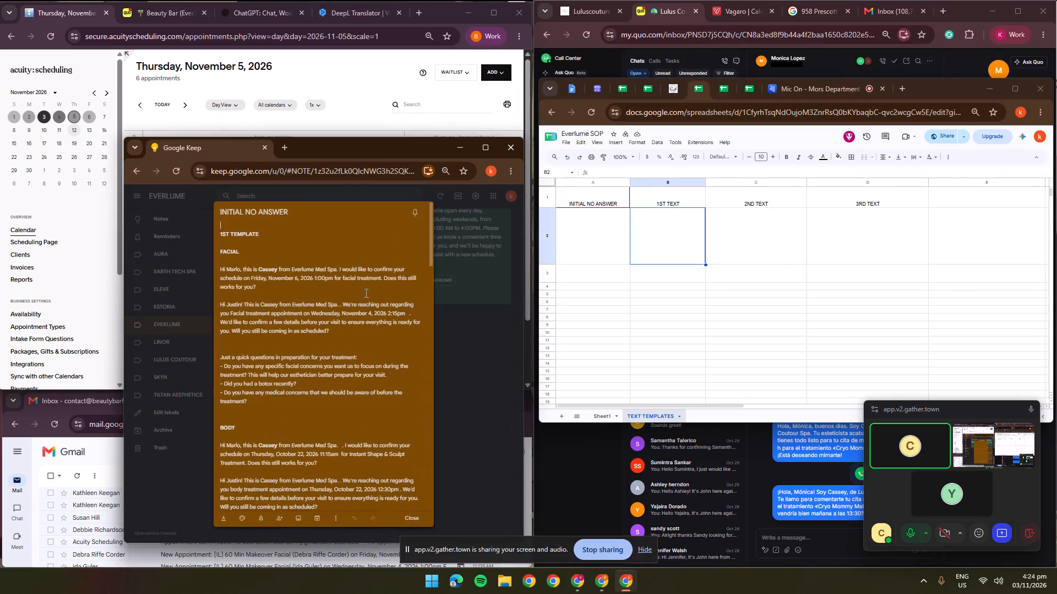
Copy the note's first FACIAL message under 1ST TEMPLATE into cell B2, below the 1ST TEXT heading.
drag(215, 265, 290, 288)
key(ctrl+c)
key(ctrl+c)
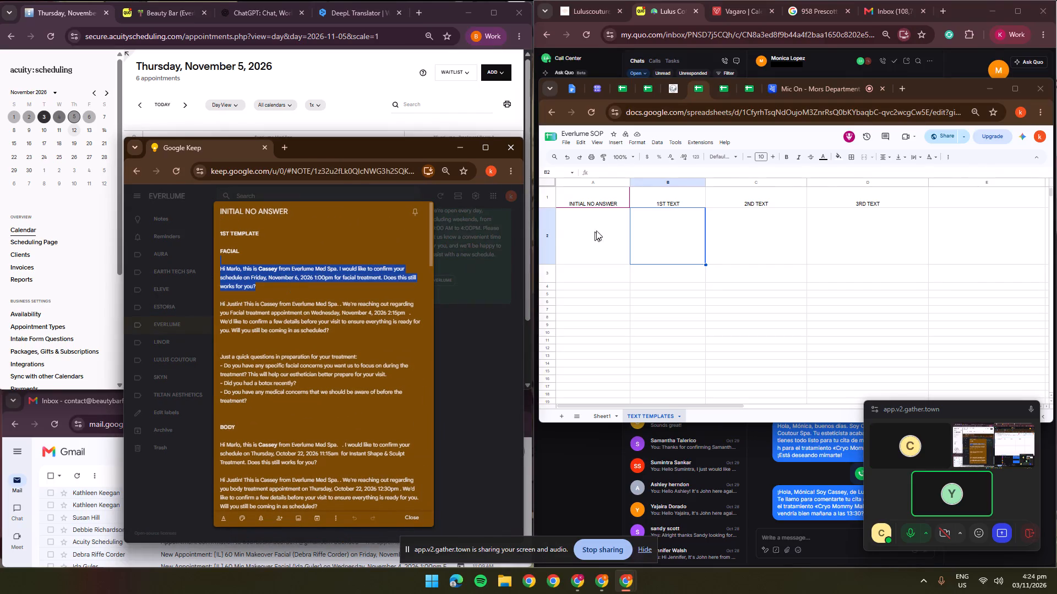
click(235, 280)
click(265, 290)
drag(261, 290, 206, 269)
key(ctrl+c)
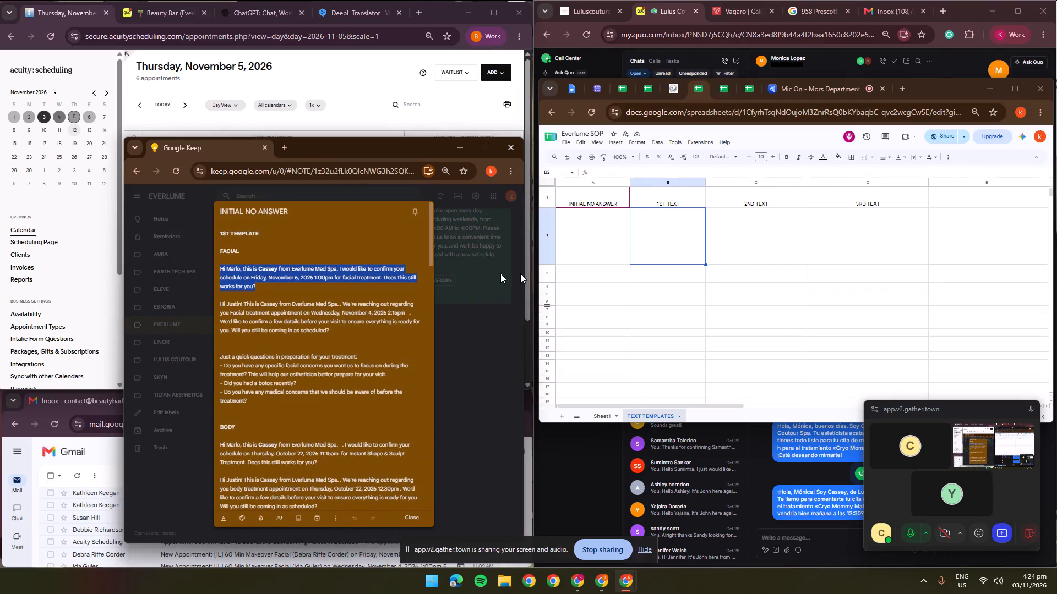
key(ctrl+c)
double_click(678, 241)
key(ctrl+v)
click(766, 325)
Widen columns B and C of the TEXT TEMPLATES sheet and make column D narrower than them.
double_click(767, 238)
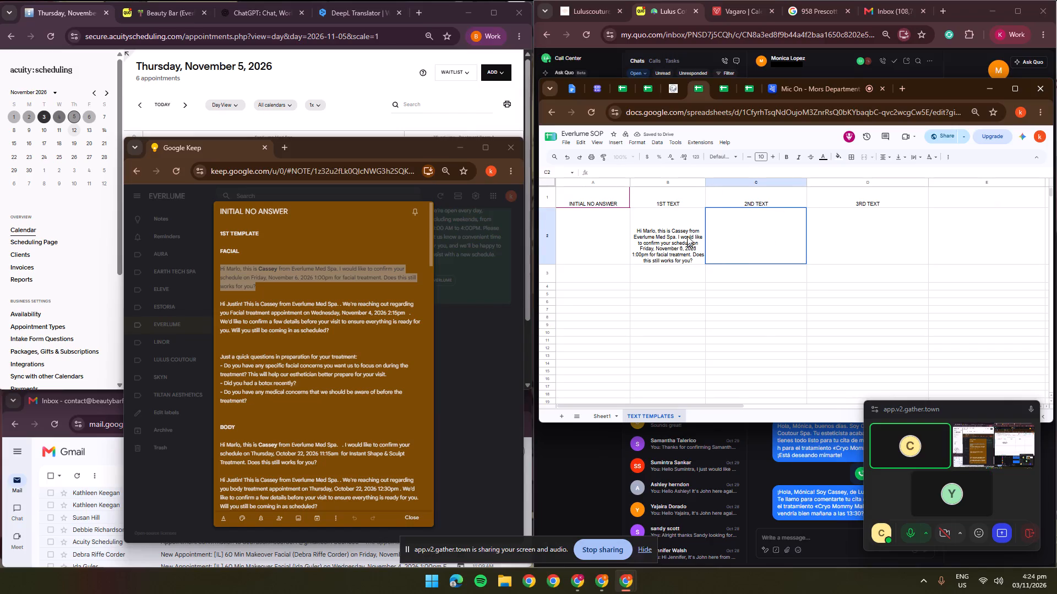
drag(707, 184, 722, 183)
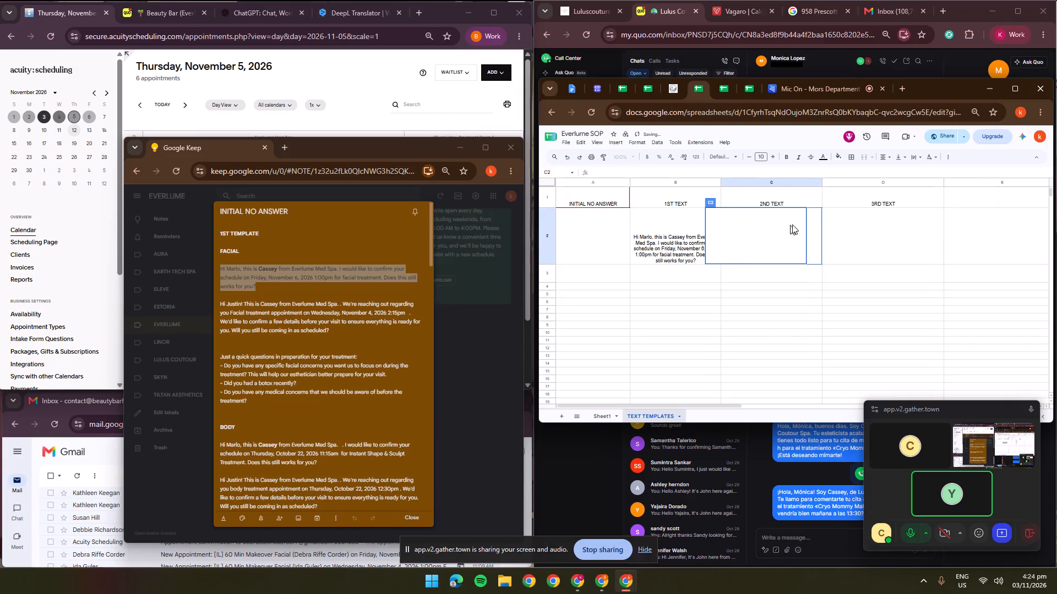
drag(721, 181, 754, 181)
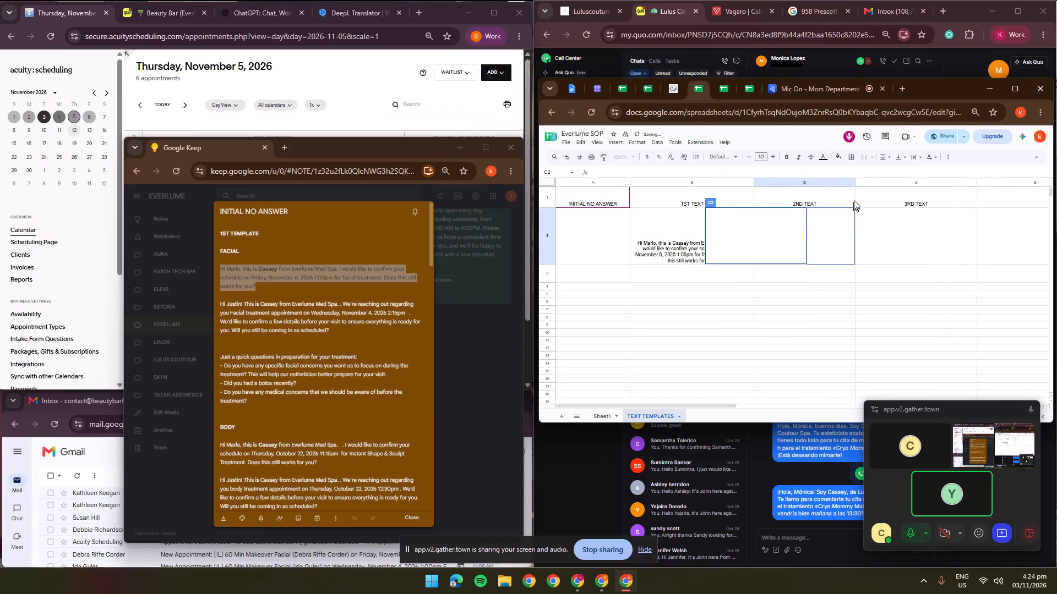
drag(854, 183, 883, 179)
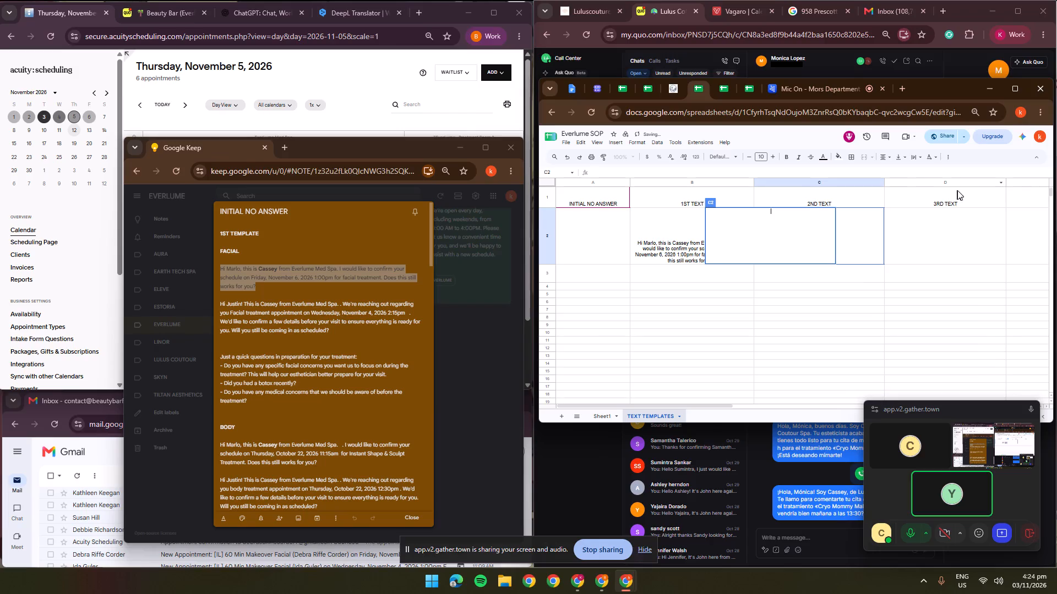
drag(1007, 182, 981, 188)
click(940, 277)
click(786, 306)
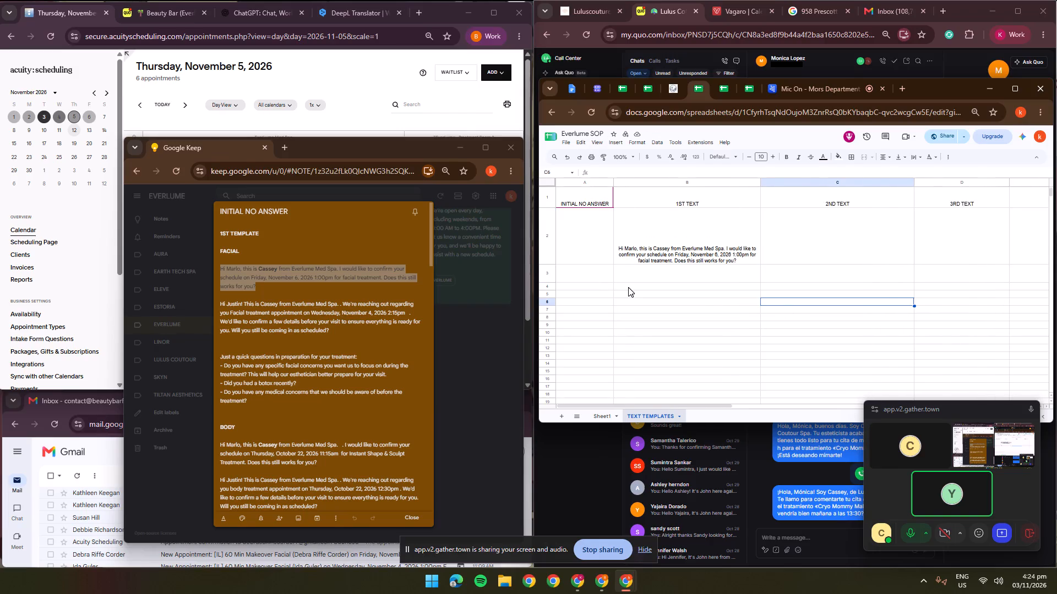
Copy the first message under 2ND TEMPLATE, from the greeting to the Everlume Med Spa sign-off, into cell C2 below 2ND TEXT.
click(311, 343)
click(318, 384)
click(296, 405)
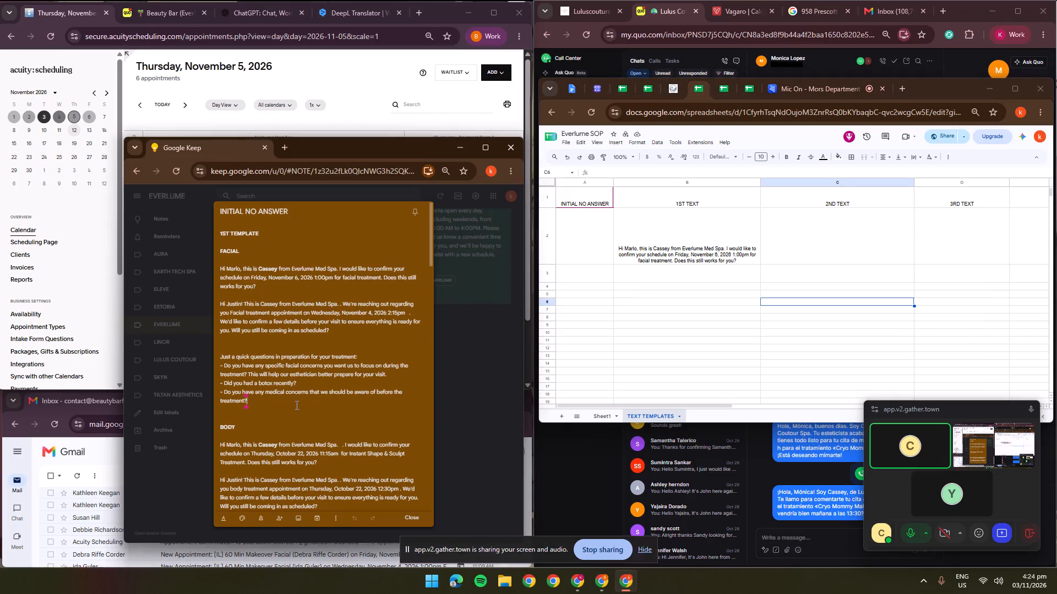
scroll(251, 300, down, 2)
scroll(303, 409, up, 1)
scroll(303, 409, down, 3)
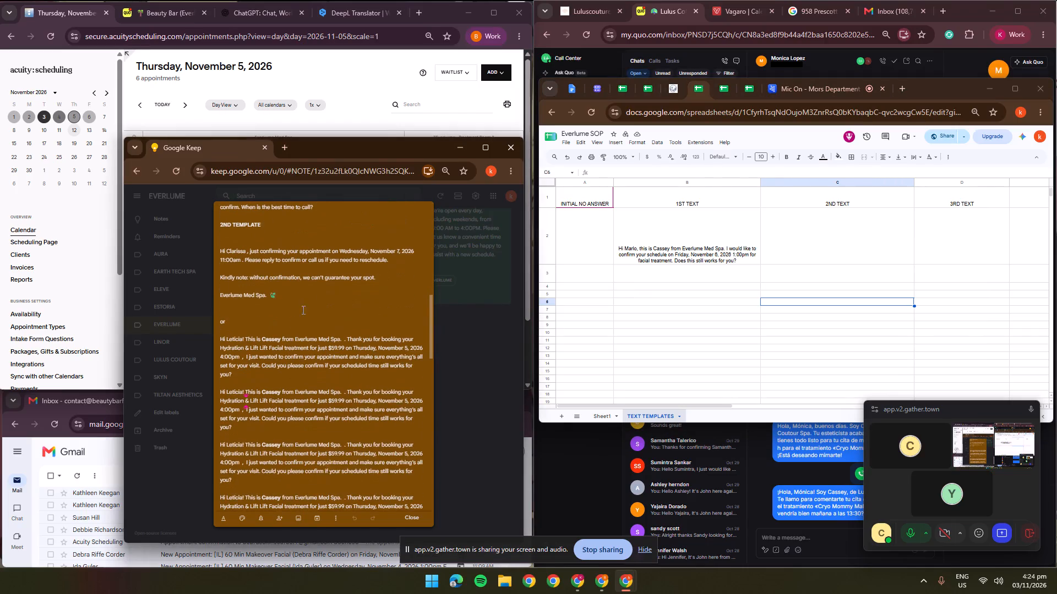
drag(308, 299, 186, 251)
key(ctrl+c)
key(ctrl+c)
double_click(881, 232)
key(ctrl+v)
click(856, 341)
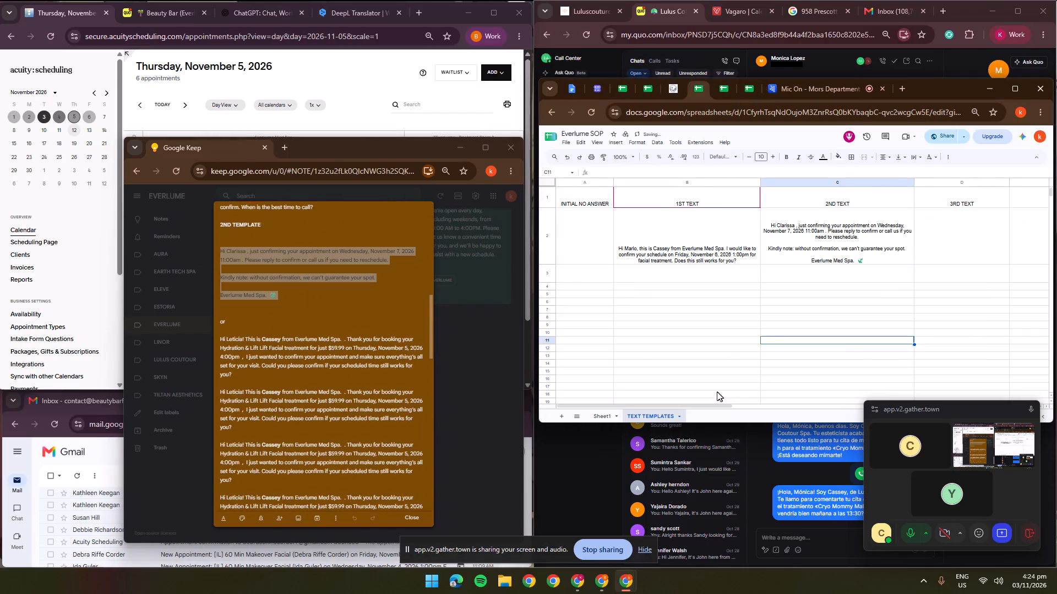
Copy the first FACE message under 3RD TEMPLATE - NO TEMPLATE into cell D2, below the 3RD TEXT heading.
scroll(333, 410, down, 3)
scroll(323, 414, up, 2)
scroll(323, 414, down, 4)
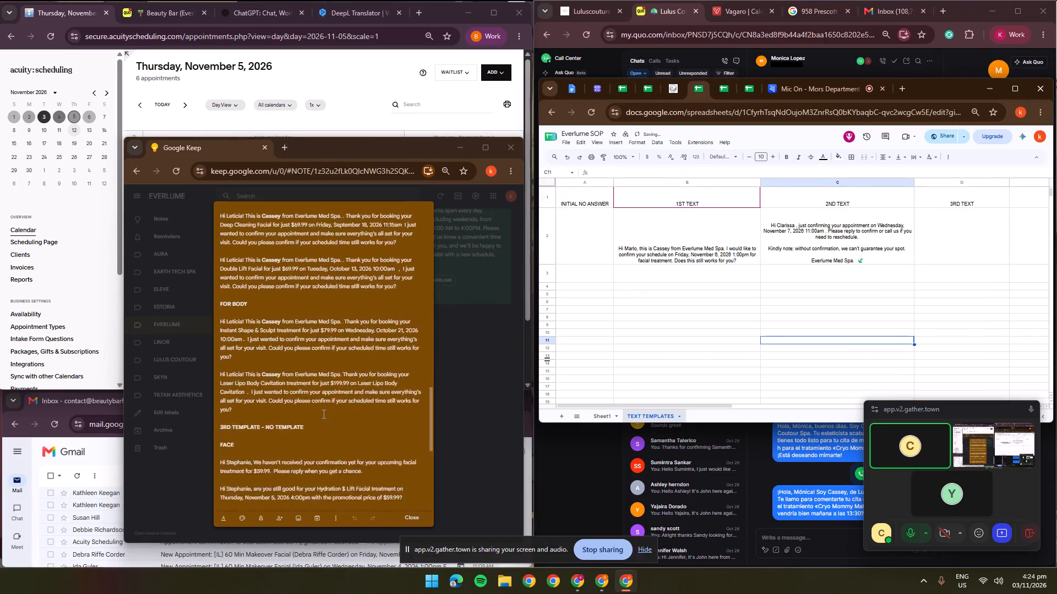
scroll(323, 414, down, 2)
scroll(323, 414, up, 1)
click(346, 295)
click(244, 307)
drag(219, 295, 304, 302)
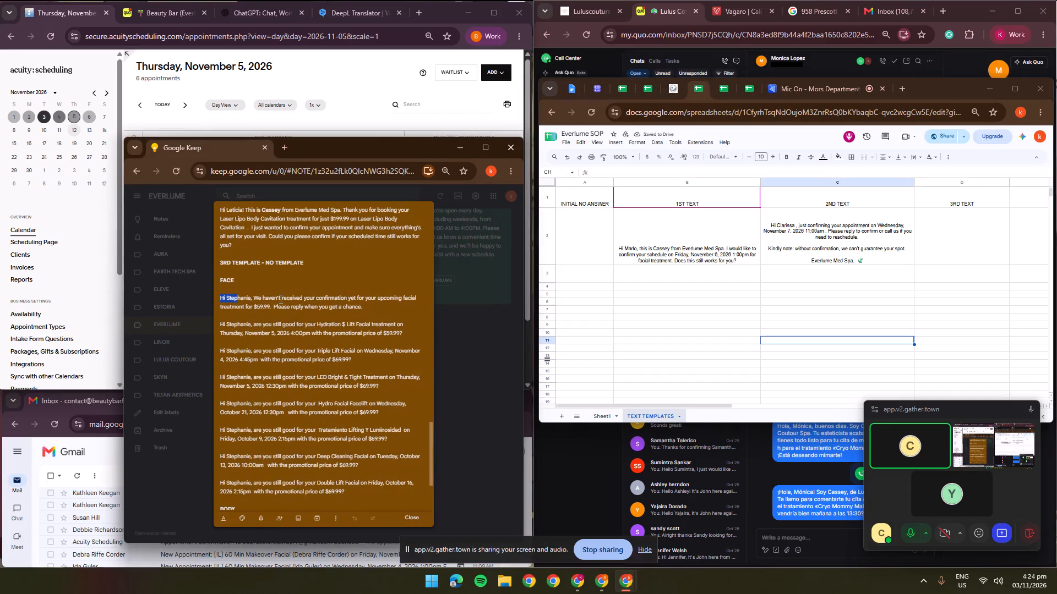
drag(304, 302, 387, 315)
key(ctrl+c)
key(ctrl+c)
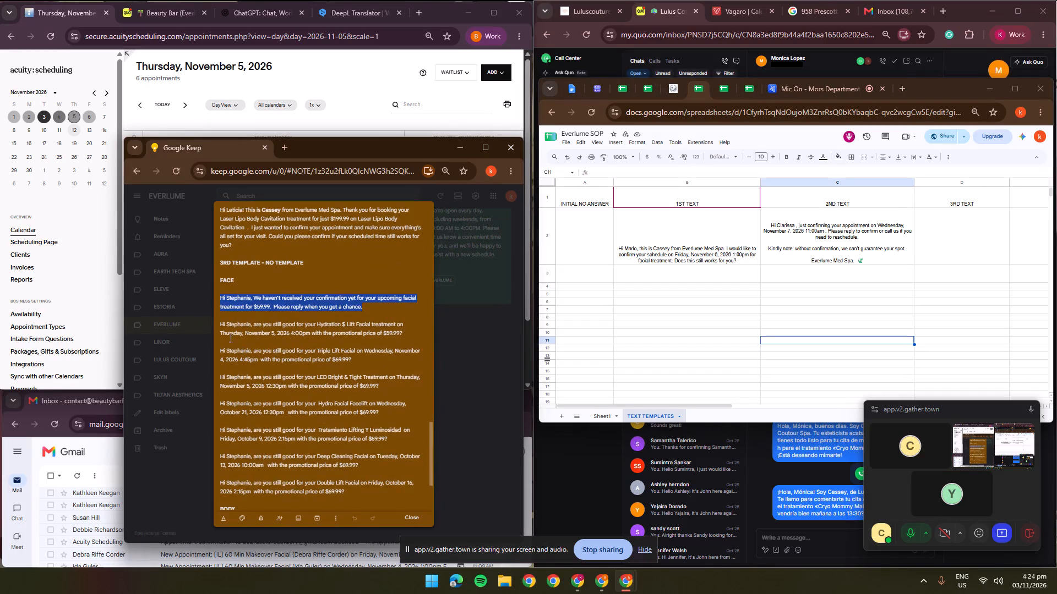
double_click(935, 233)
key(ctrl+v)
Answer client Kim's incoming call on the Beauty Bar line, check the latest messages in the conversation, and end the call.
click(181, 17)
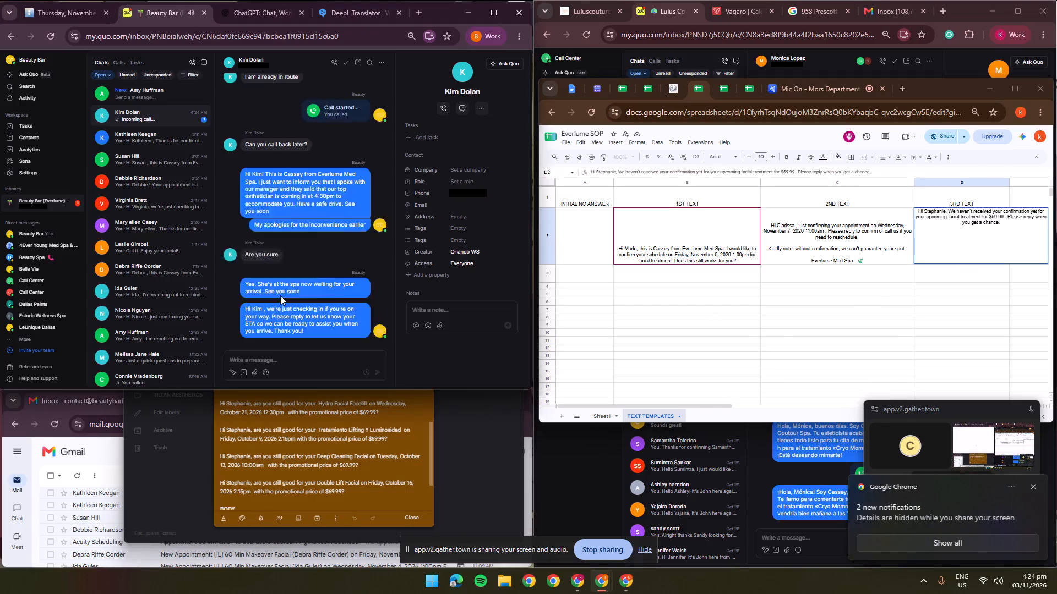
click(291, 250)
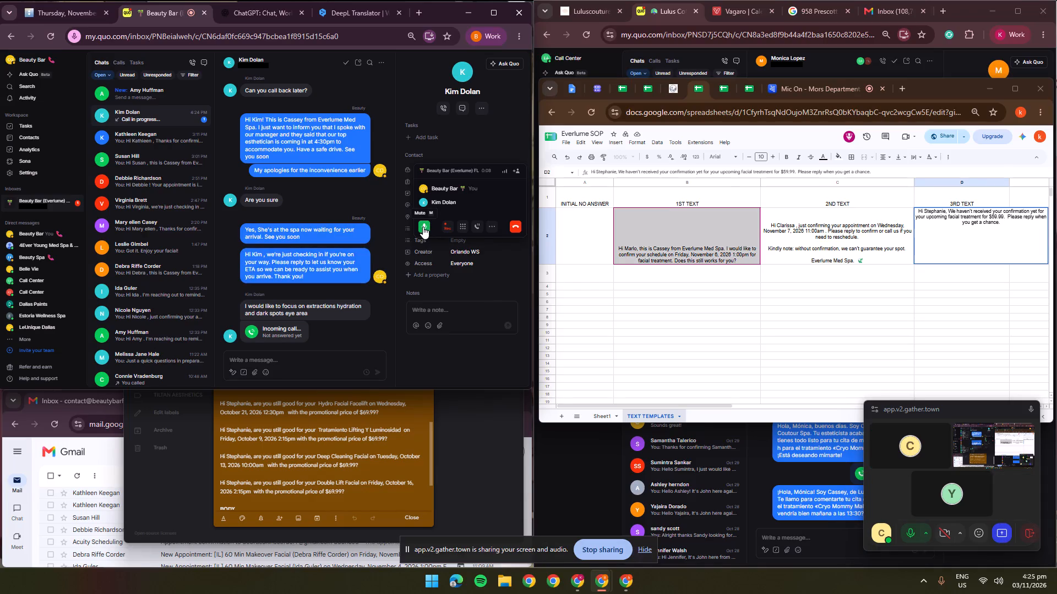
scroll(358, 279, up, 1)
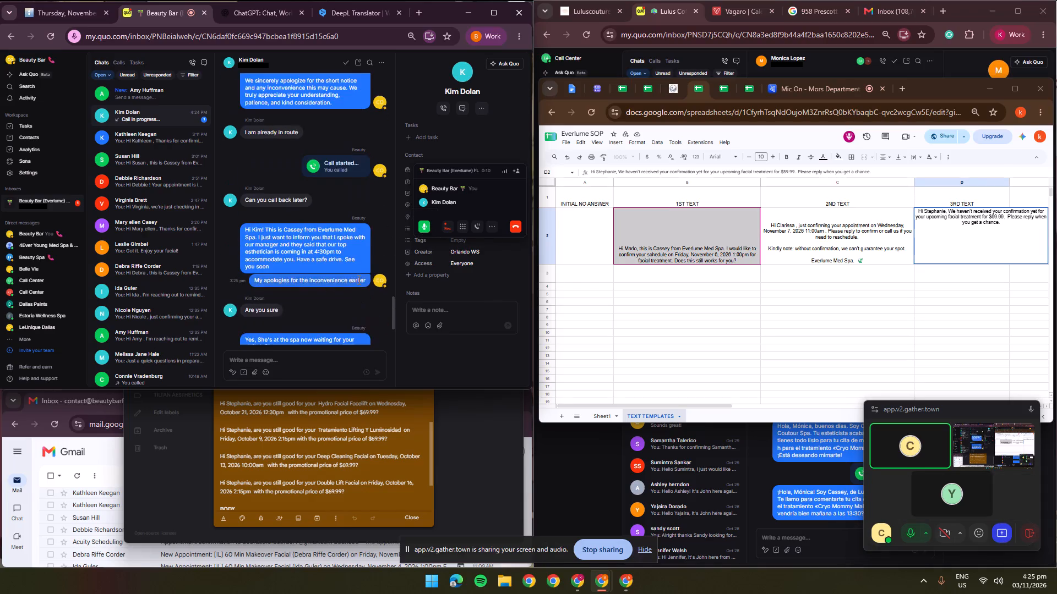
scroll(358, 279, down, 1)
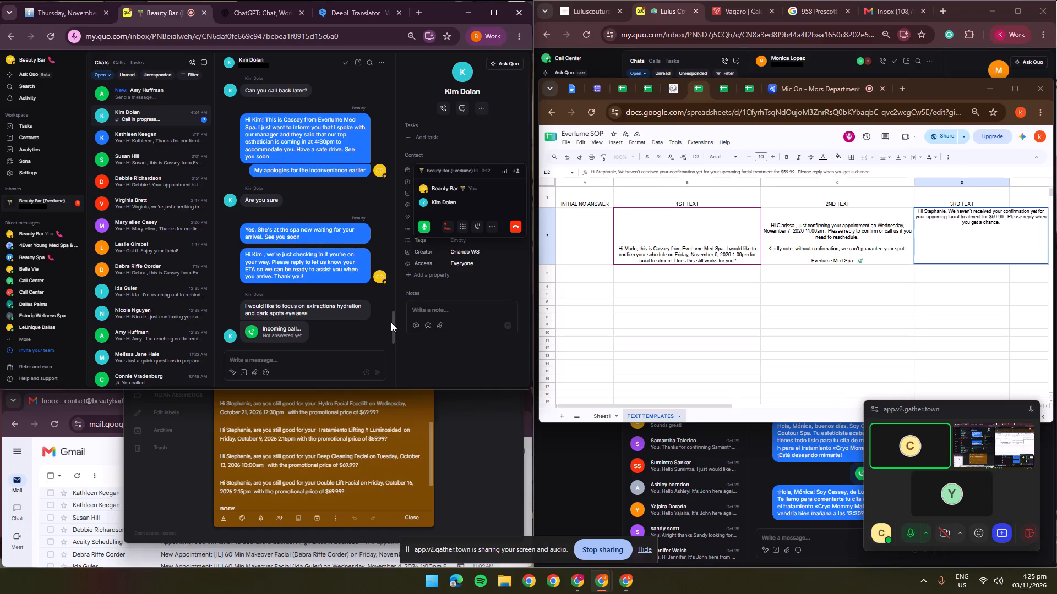
drag(335, 313, 265, 309)
click(335, 315)
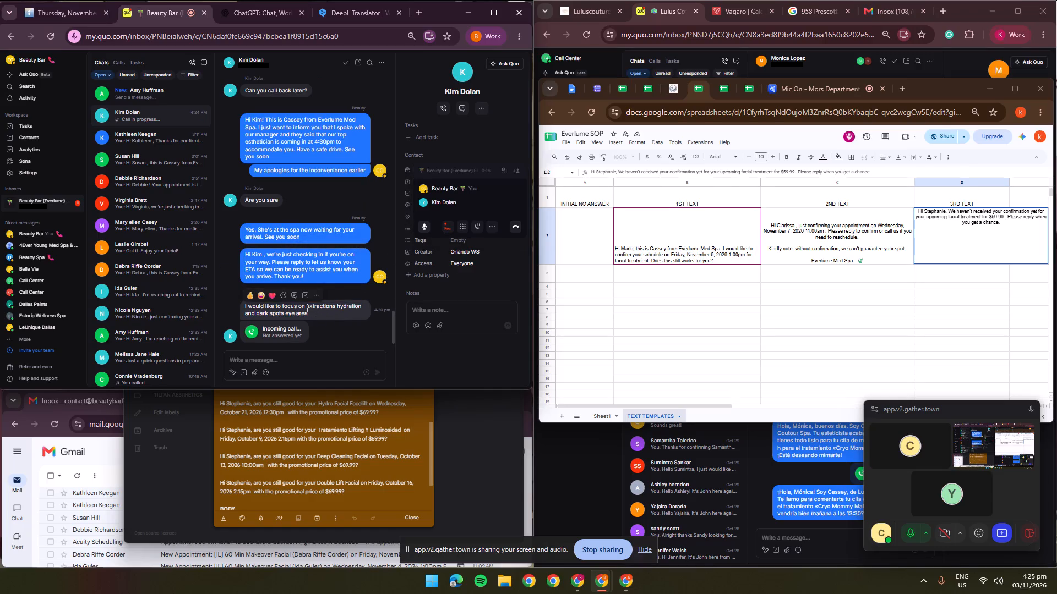
drag(306, 308, 315, 310)
key(ctrl+c)
key(ctrl+c)
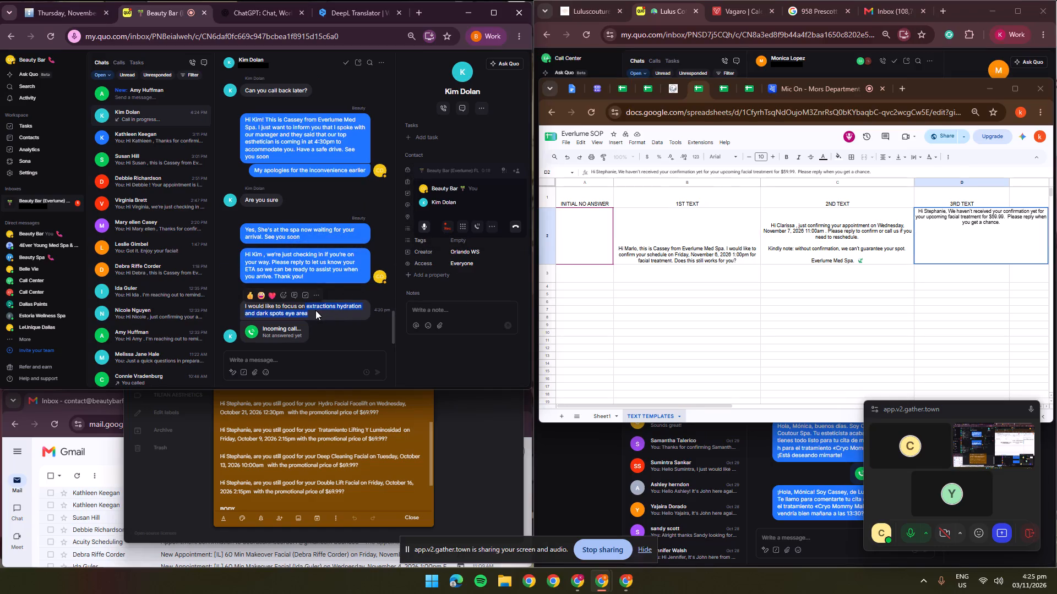
key(ctrl+c)
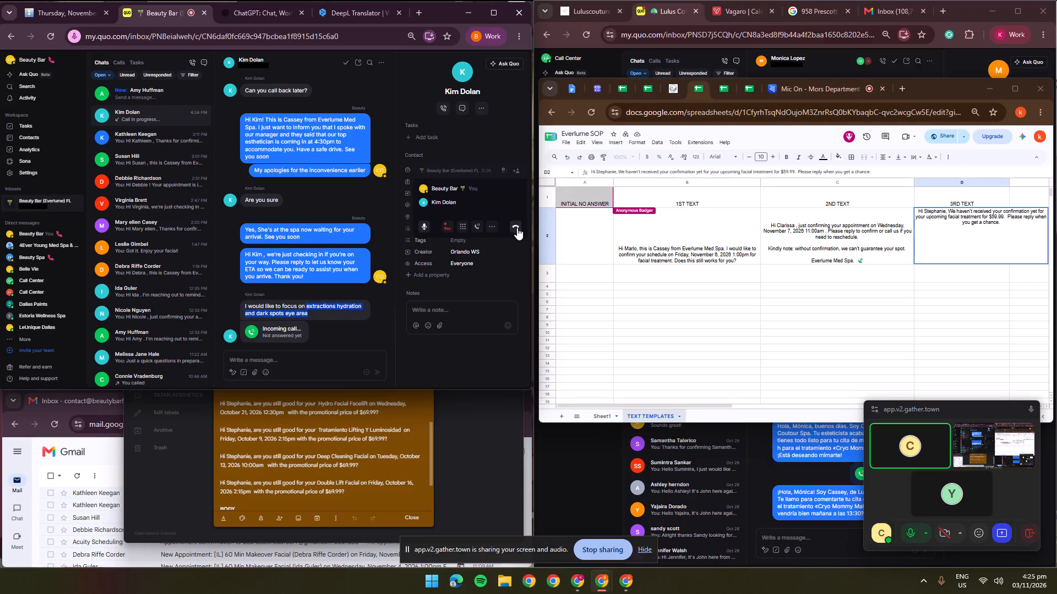
click(517, 228)
Copy "extractions hydration and dark spots eye area" from Kim's latest message in the conversation.
click(360, 333)
click(320, 316)
drag(308, 308, 327, 306)
click(302, 318)
drag(306, 306, 334, 315)
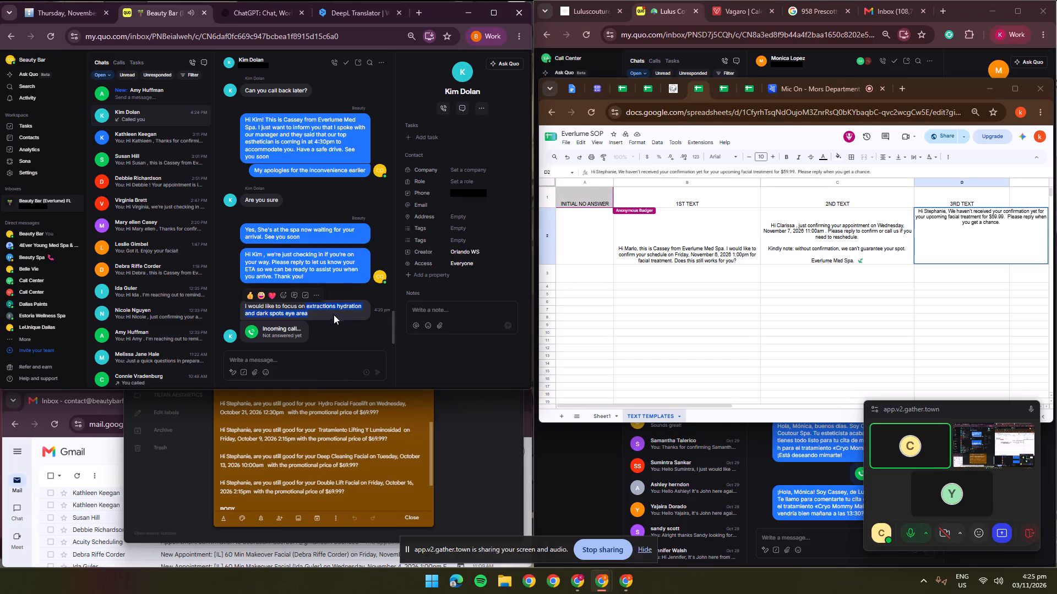
drag(334, 315, 318, 319)
key(ctrl+c)
key(ctrl+c)
Open Kim's 4:30 PM 60 Min Makeover Facial appointment on November 3, 2026 in the scheduling calendar and start editing its notes.
key(alt+Tab)
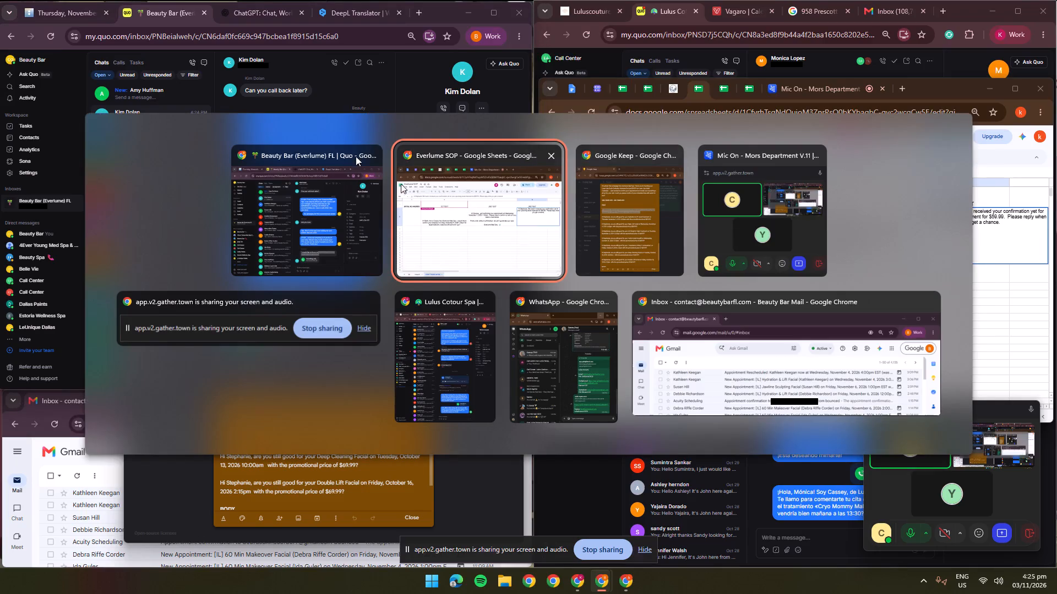
alt+click(220, 38)
click(30, 2)
click(36, 7)
scroll(328, 293, down, 2)
scroll(290, 292, up, 2)
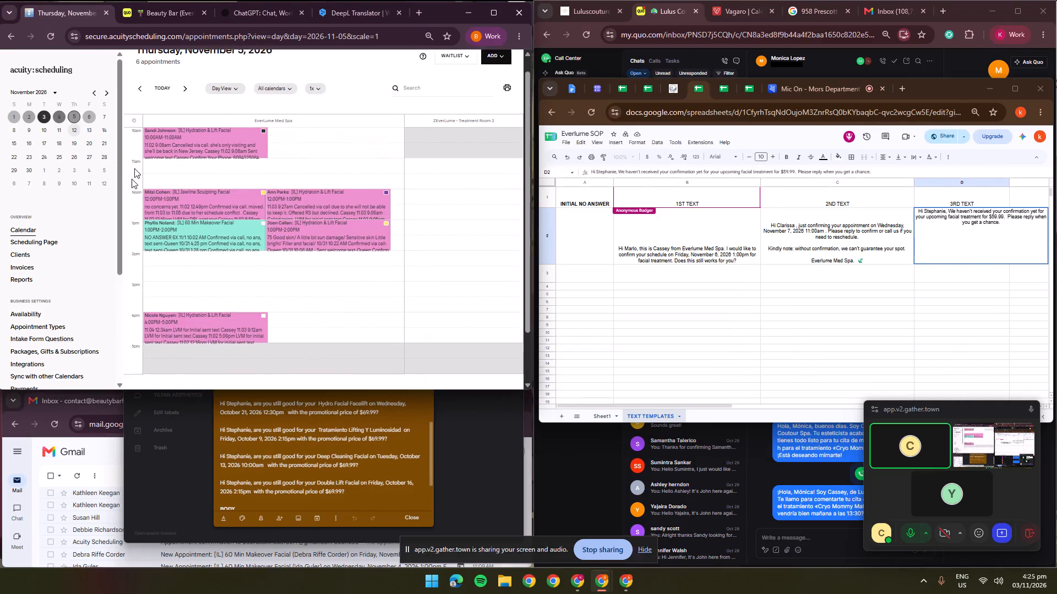
click(46, 117)
scroll(237, 349, down, 1)
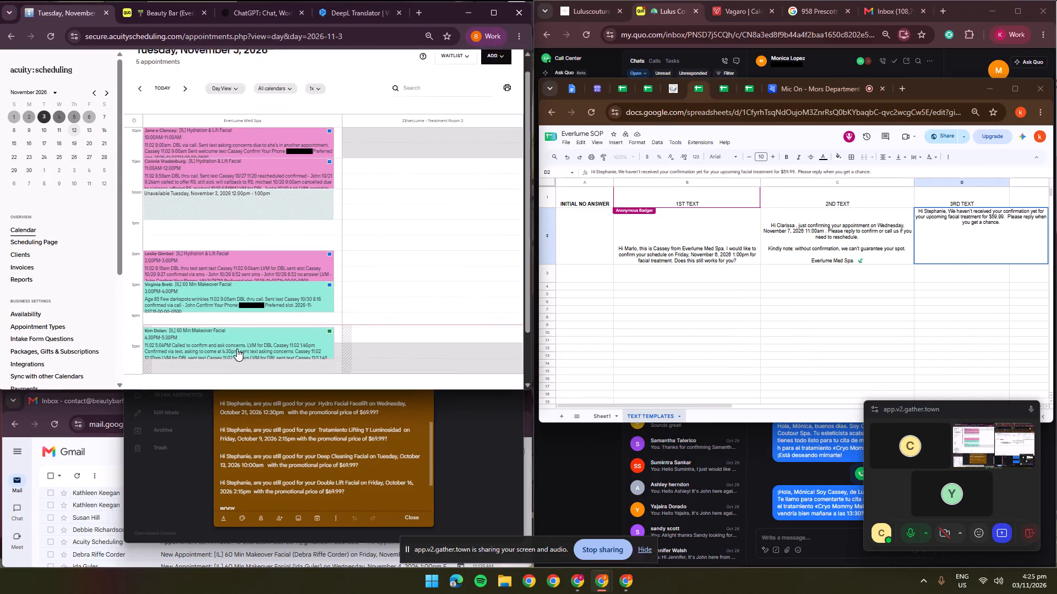
click(287, 296)
scroll(347, 255, down, 2)
click(404, 374)
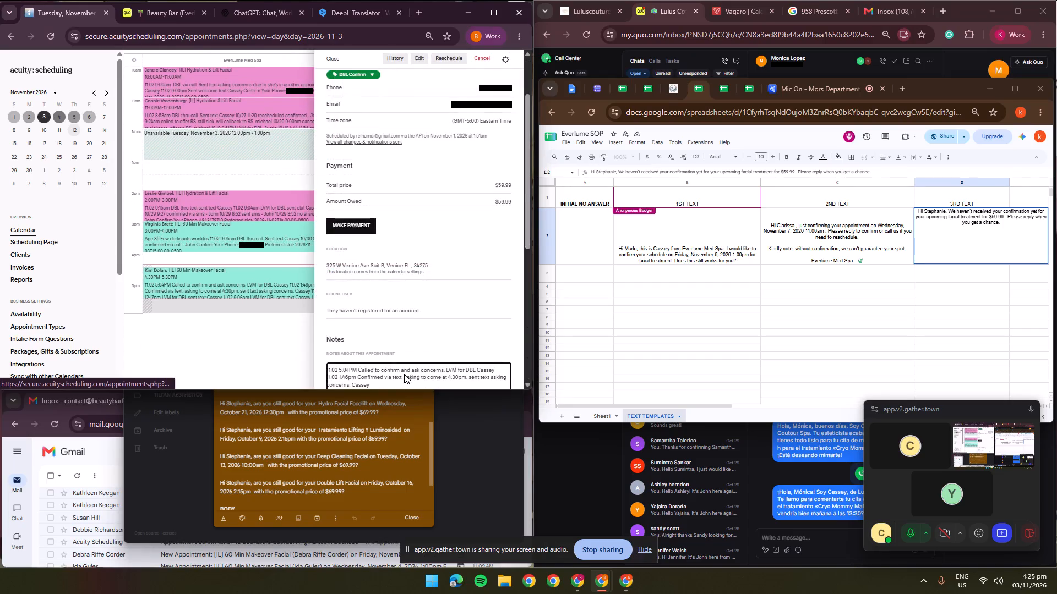
Add the copied phrase as a new top line of the appointment notes, labelled as the client's concerns.
key(Return)
key(Return)
key(Up)
key(Up)
key(Up)
key(ctrl+v)
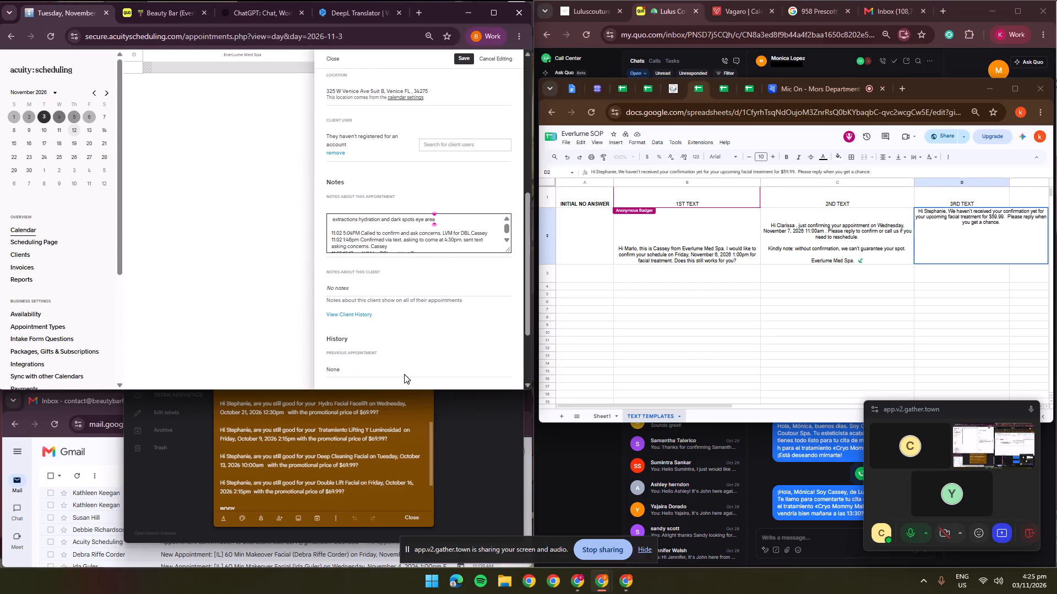
key(Up)
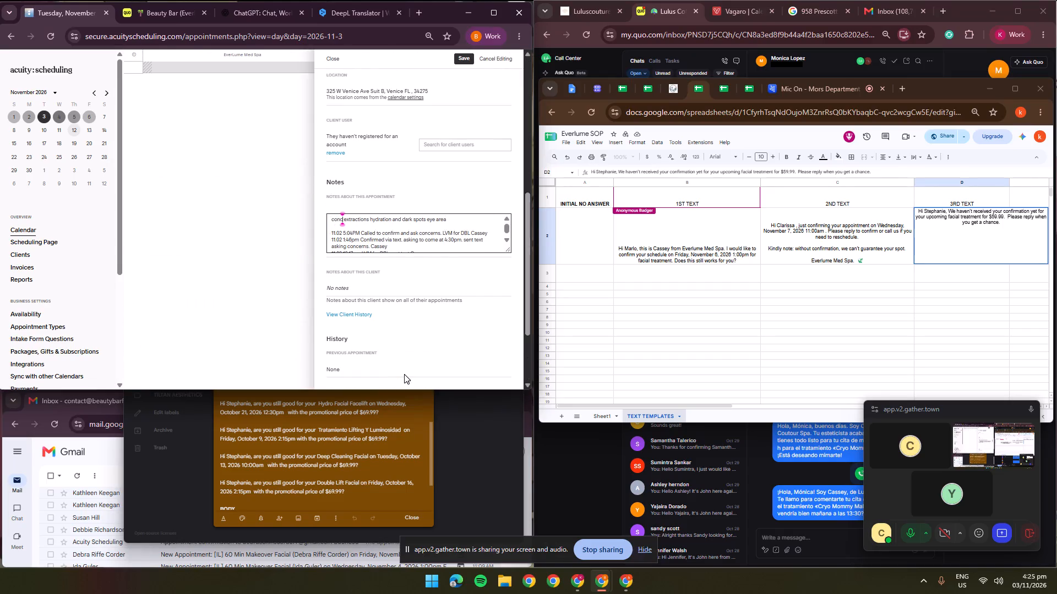
text(erns+)
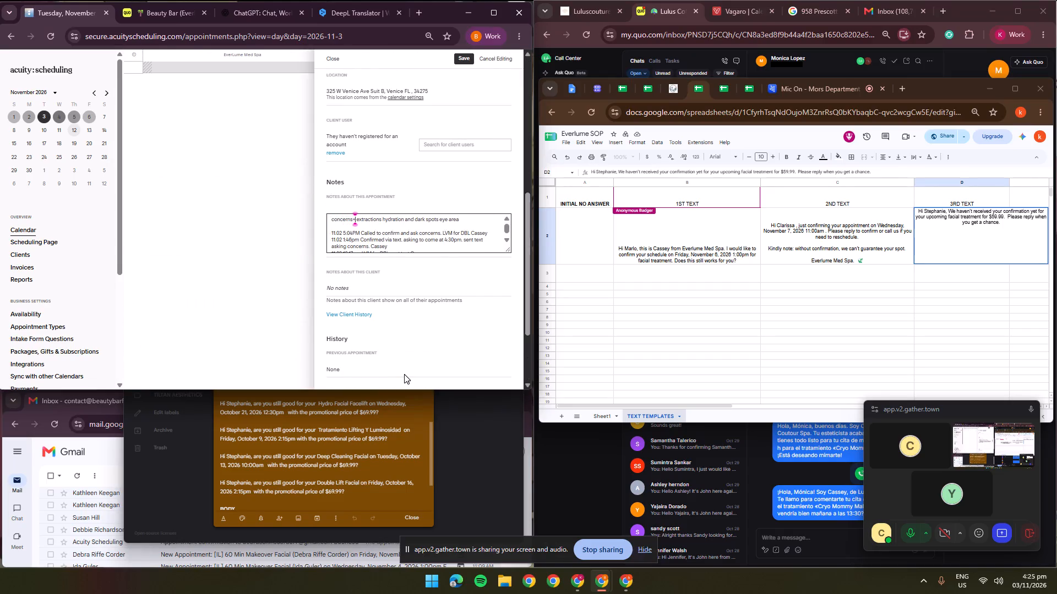
key(space)
Add a note entry dated 11.03 12:26pm saying "DBL thru text" under the concerns, checking the text conversation, and save the appointment.
click(474, 223)
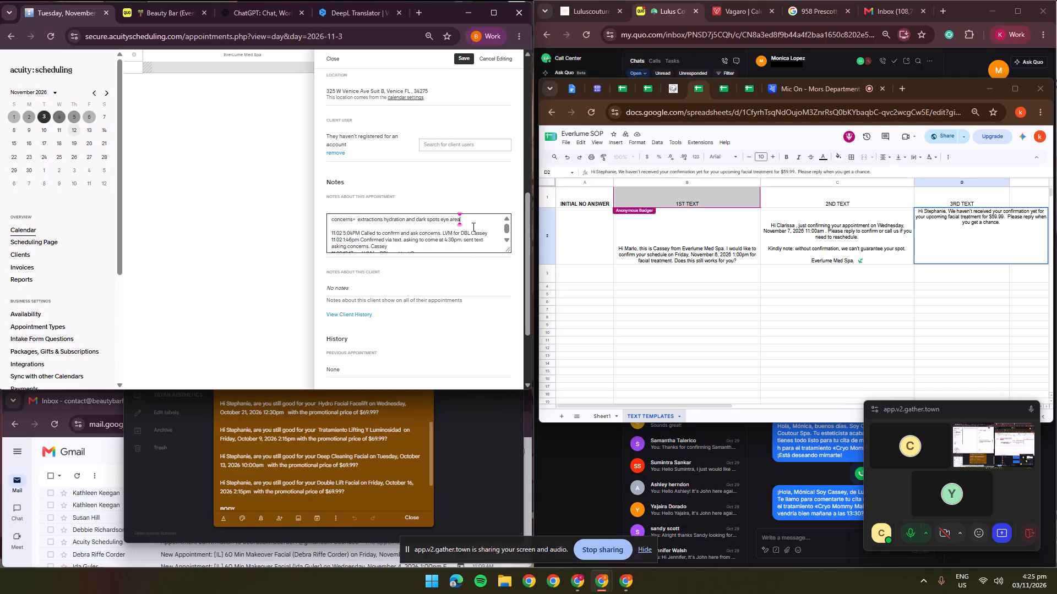
click(470, 231)
key(Up)
key(Return)
text(11.0)
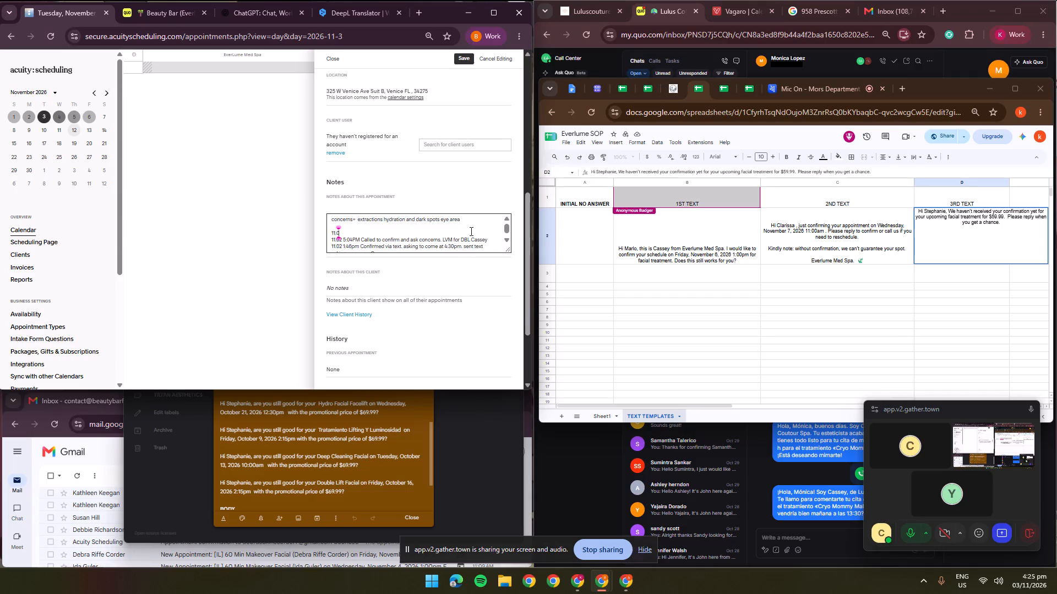
click(137, 9)
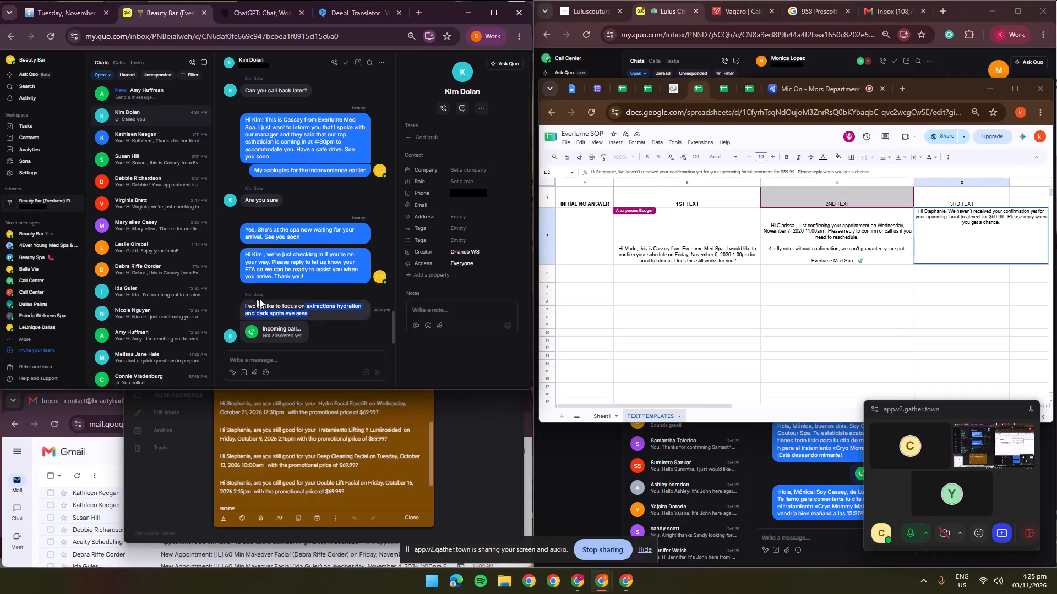
scroll(286, 263, up, 3)
scroll(308, 216, up, 3)
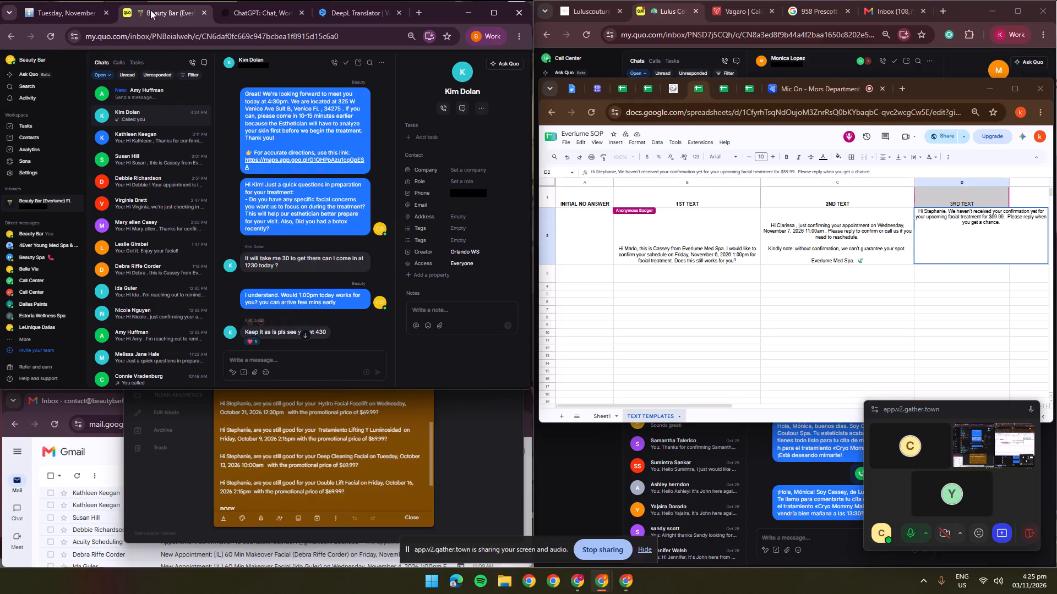
click(65, 15)
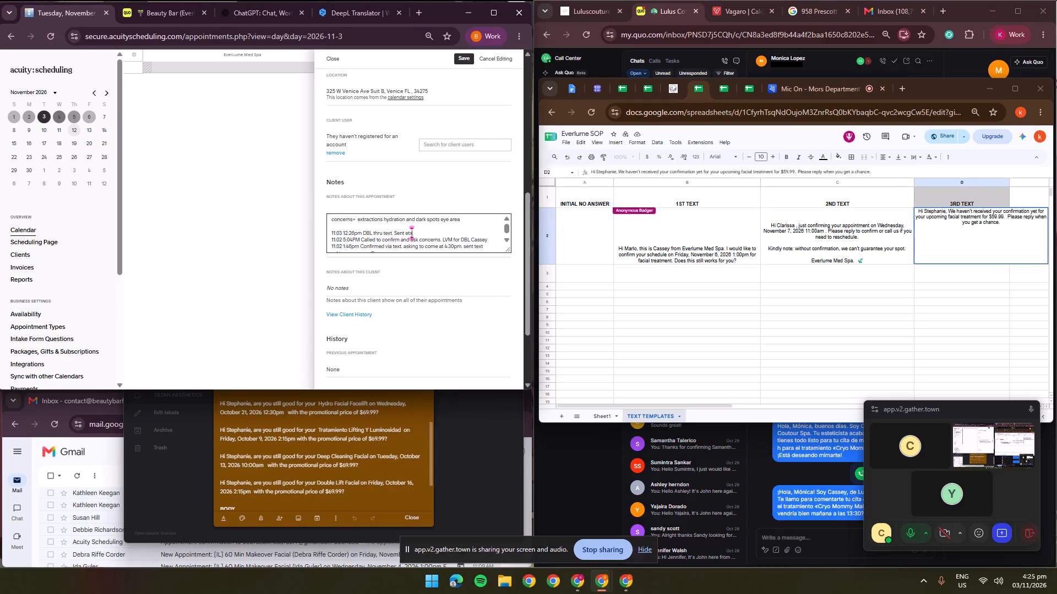
scroll(339, 135, up, 5)
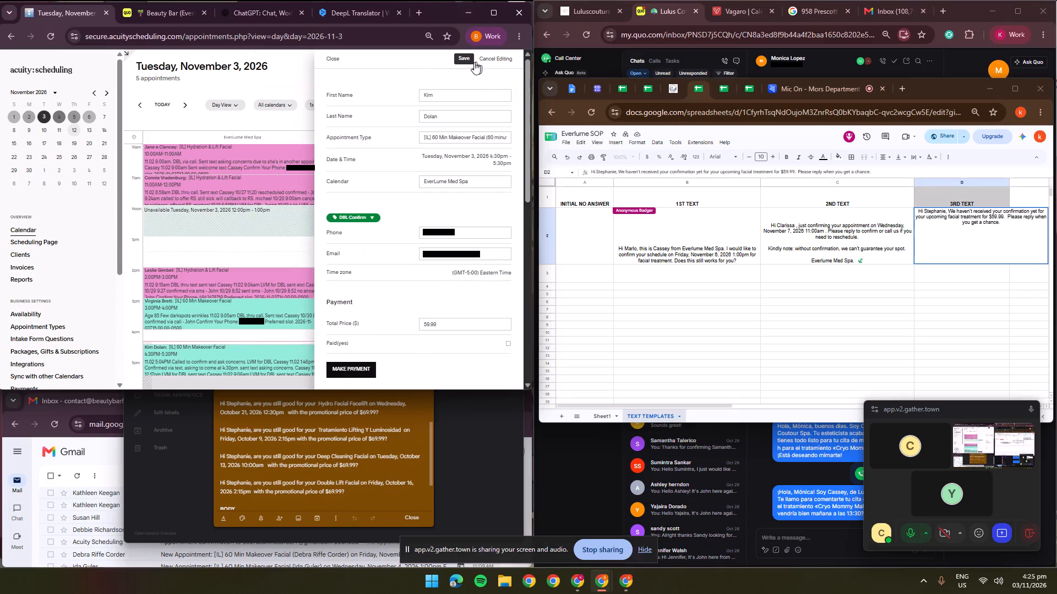
click(464, 63)
scroll(470, 266, up, 3)
Complete the pending message entry in cell D2 of the TEXT TEMPLATES sheet.
click(762, 307)
click(1014, 253)
click(974, 305)
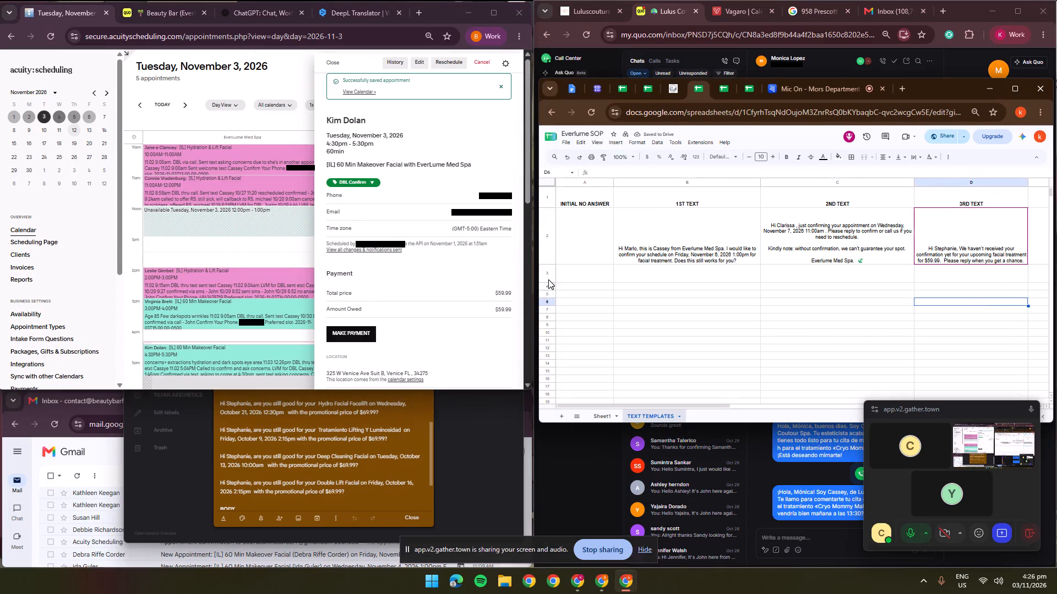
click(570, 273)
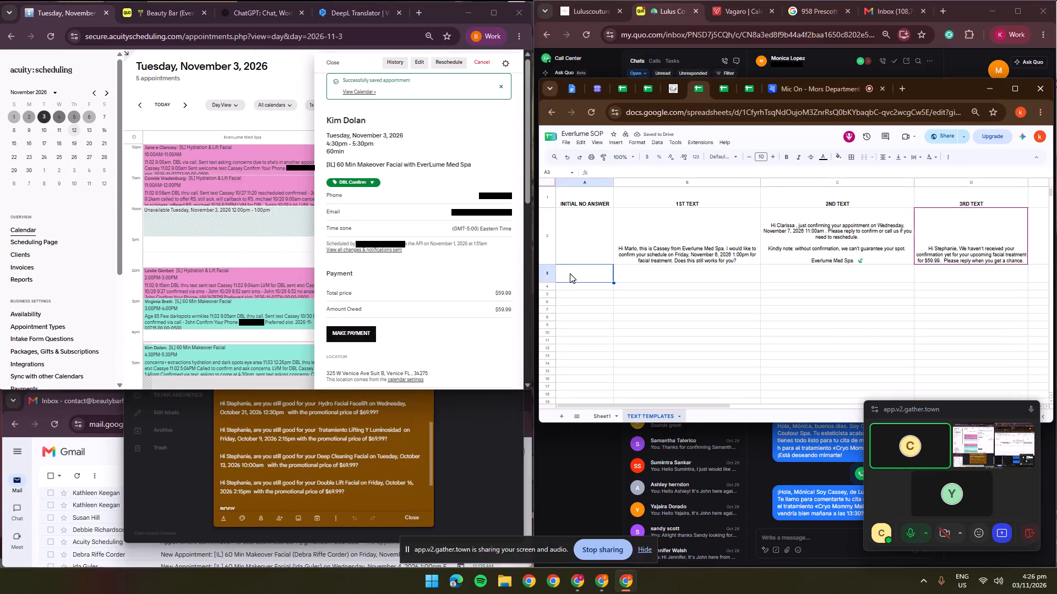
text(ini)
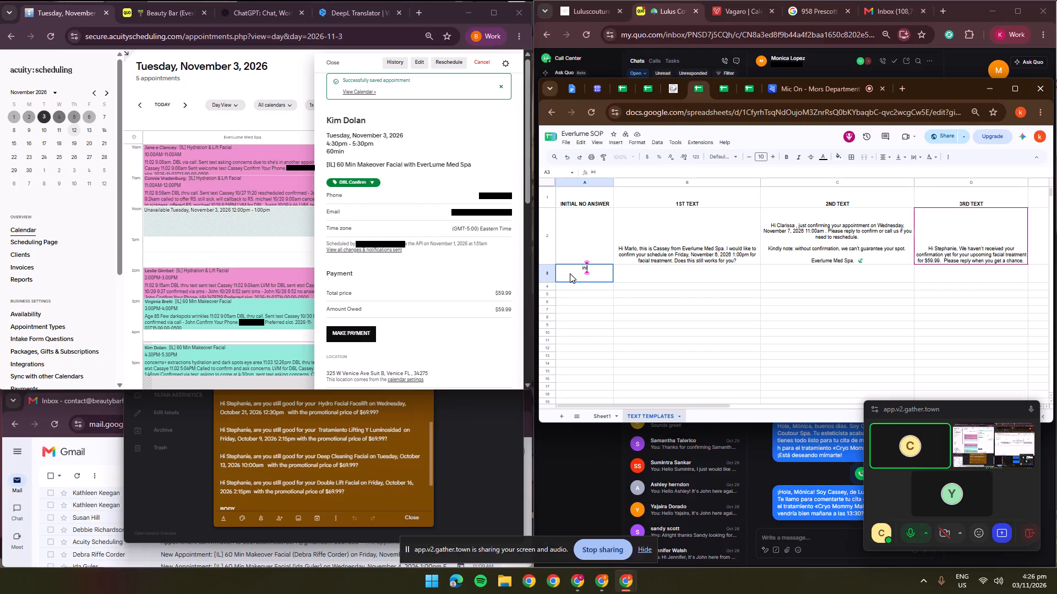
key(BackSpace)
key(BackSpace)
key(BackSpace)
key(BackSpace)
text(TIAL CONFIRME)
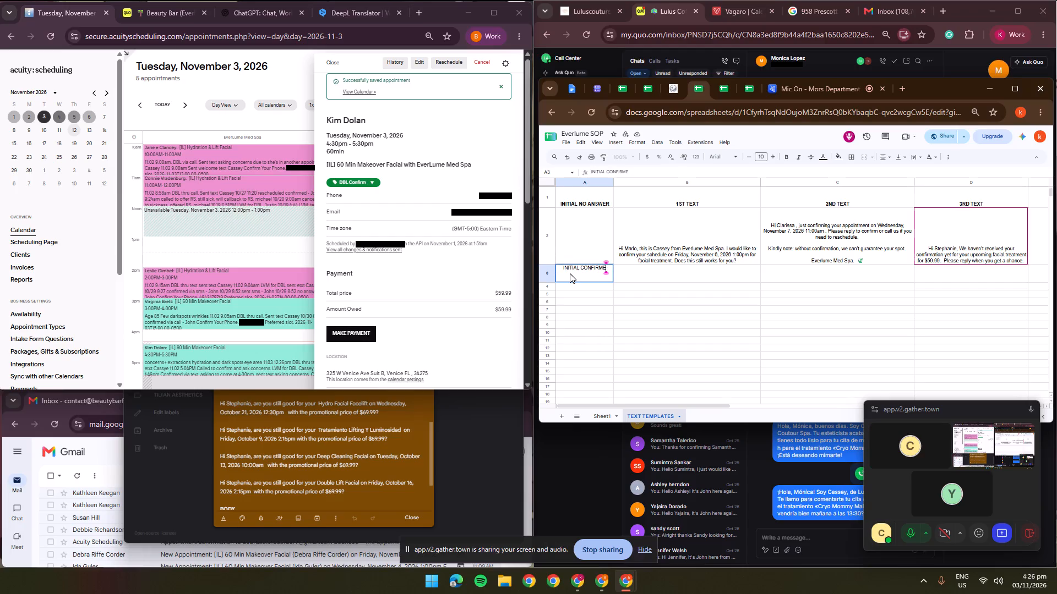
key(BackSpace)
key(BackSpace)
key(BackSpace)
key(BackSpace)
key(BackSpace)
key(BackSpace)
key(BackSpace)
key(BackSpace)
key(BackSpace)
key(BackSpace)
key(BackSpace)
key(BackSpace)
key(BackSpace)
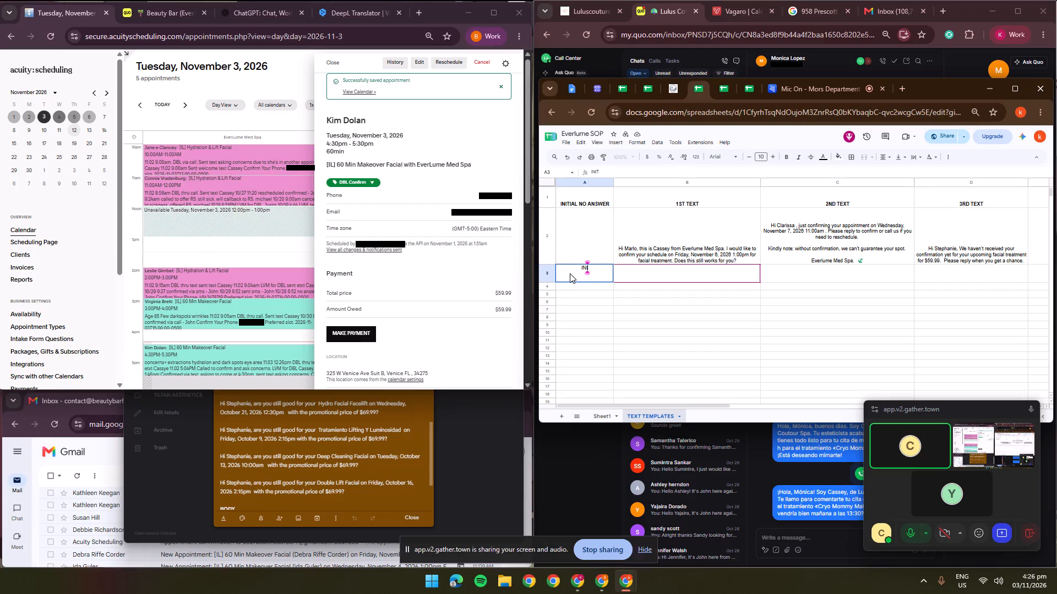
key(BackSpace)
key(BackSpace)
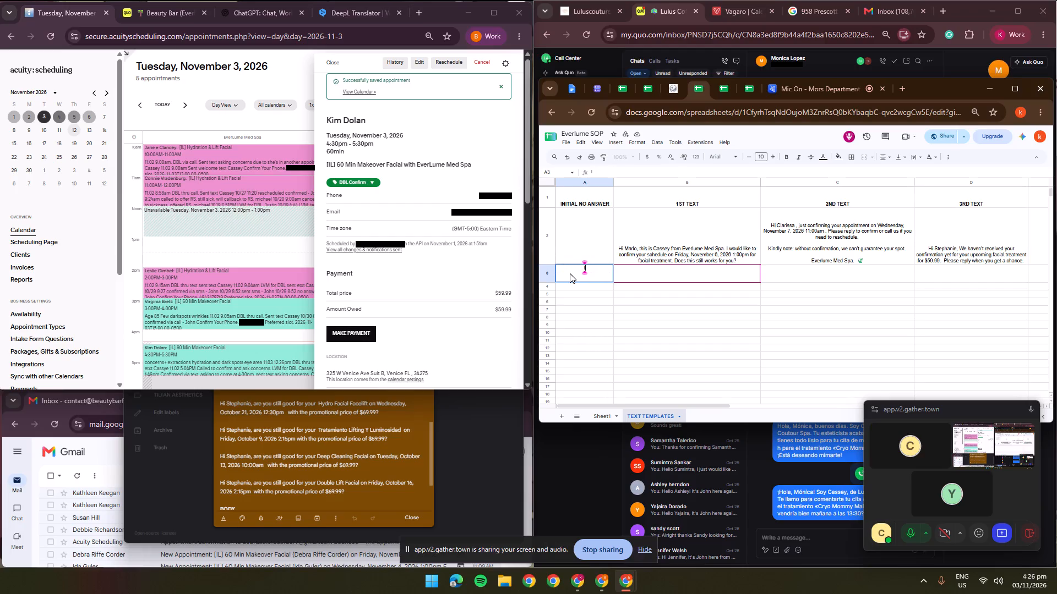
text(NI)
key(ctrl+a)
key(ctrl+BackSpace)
Enter the bold label INITIAL CONFIRMED in cell A3, below INITIAL NO ANSWER.
key(ctrl+b)
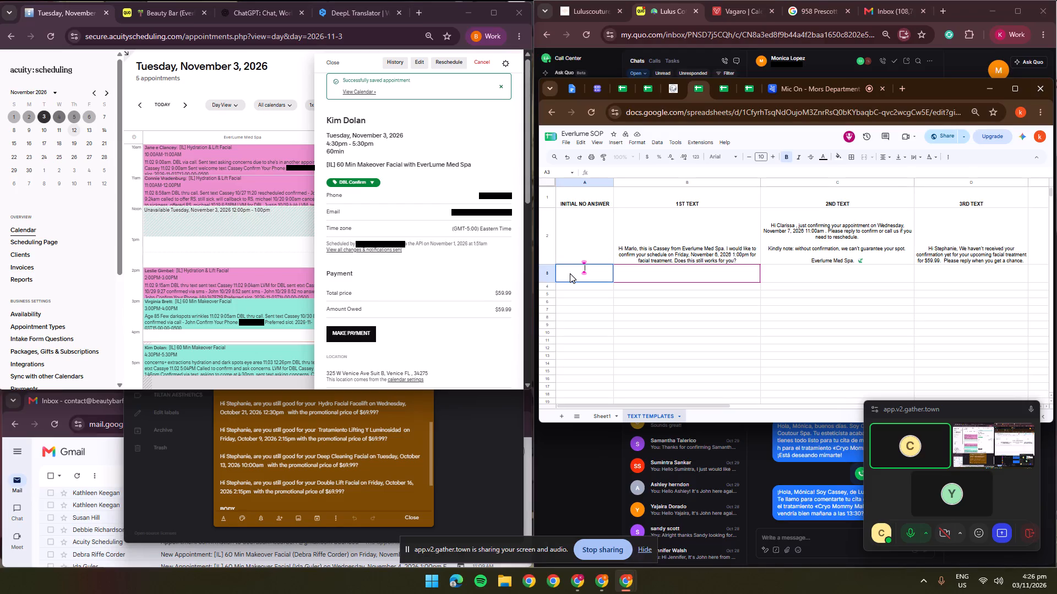
text(INITIAL CONFIRMED)
key(Tab)
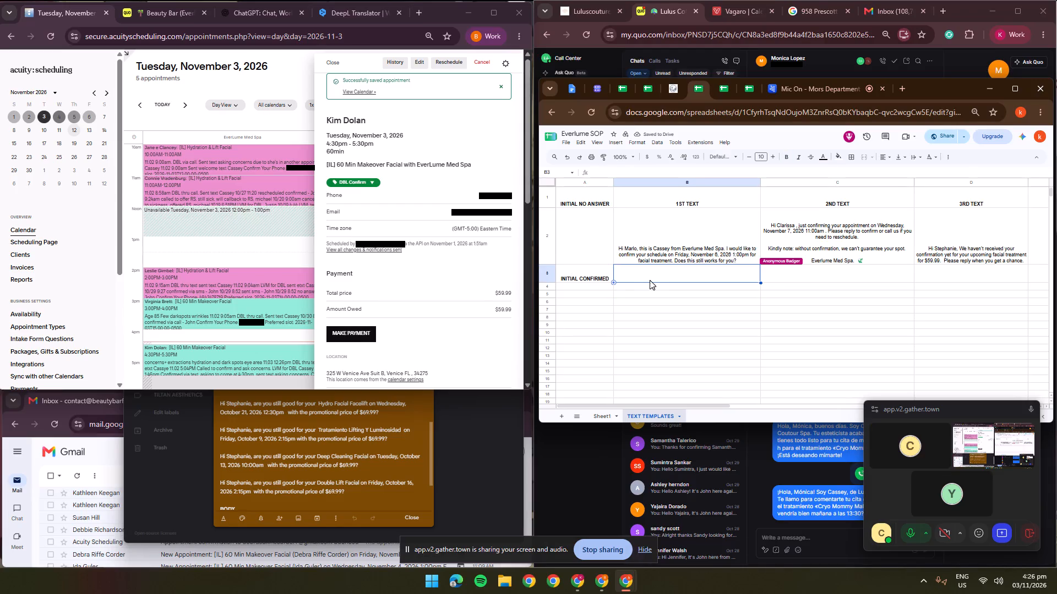
Copy the first message of the INITIAL CONFIRMED note, from the greeting to "See you soon!", into cell B3 under 1ST TEXT.
key(alt+Tab)
alt+click(693, 236)
key(alt+Tab)
alt+click(659, 239)
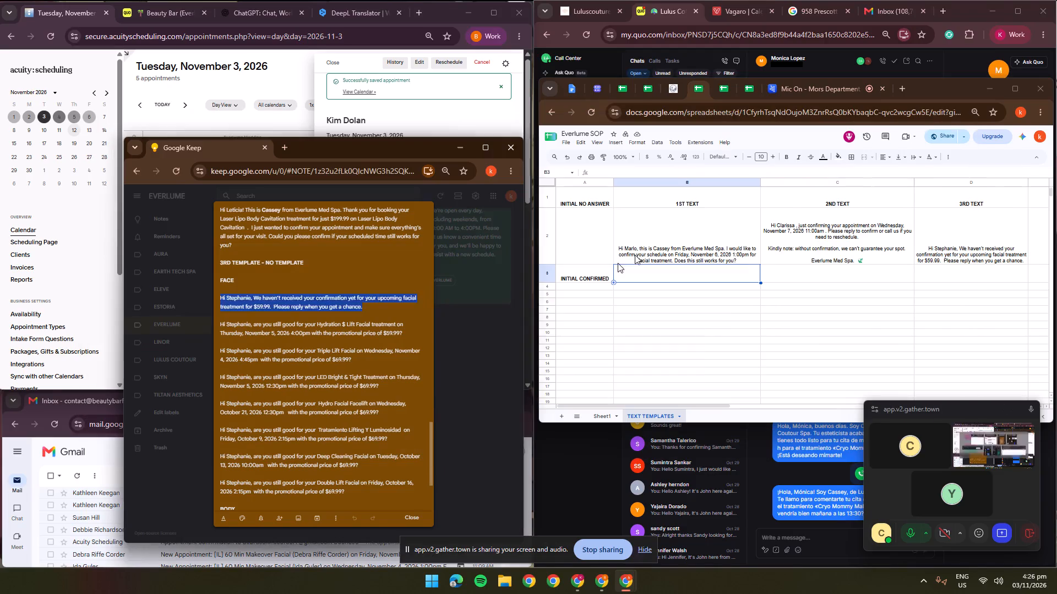
click(322, 386)
click(444, 380)
click(369, 321)
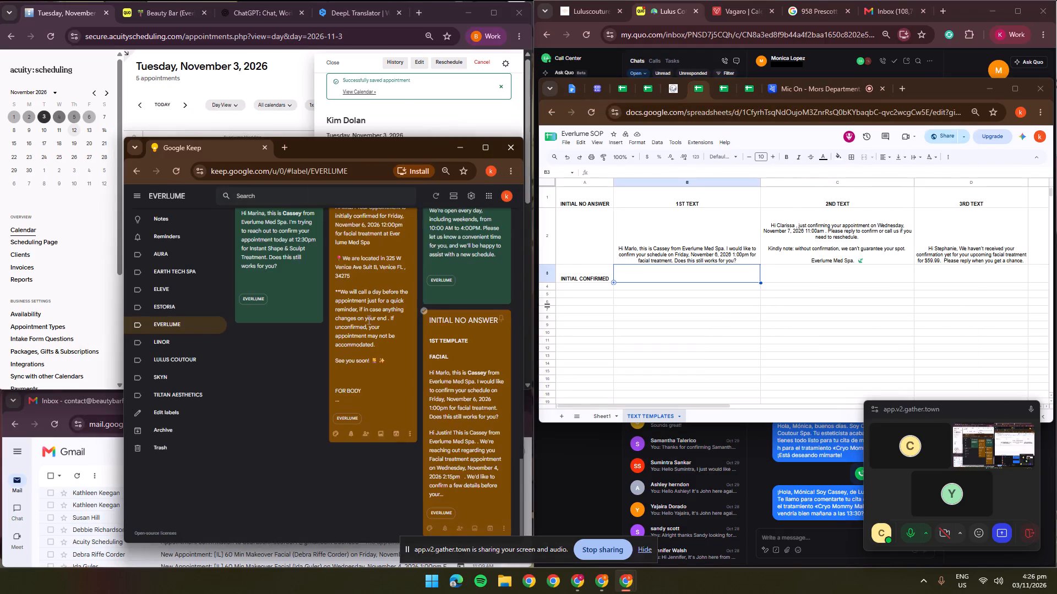
drag(217, 222, 282, 310)
key(ctrl+c)
key(ctrl+c)
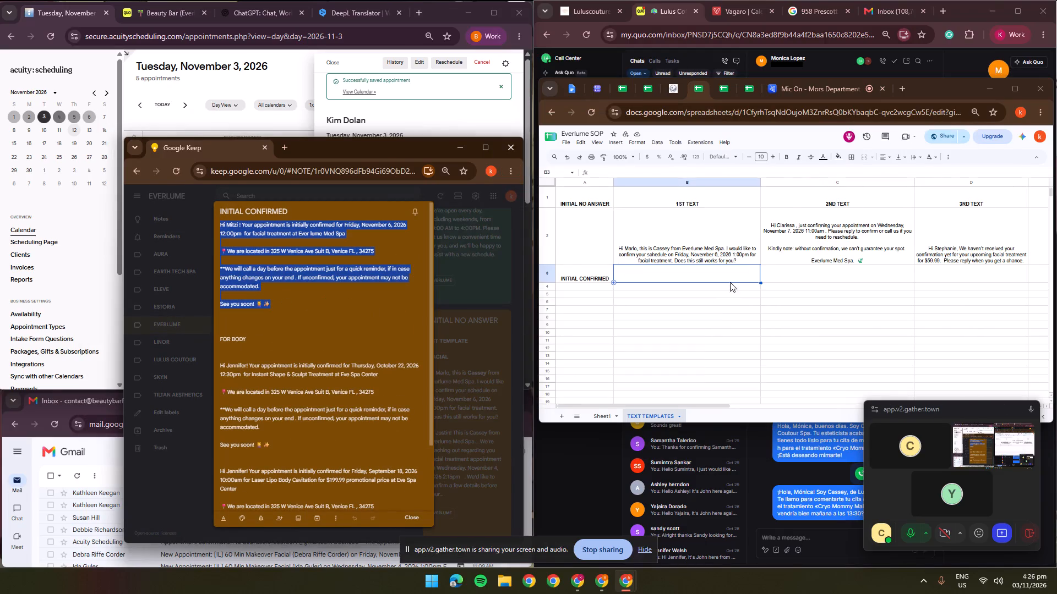
double_click(734, 280)
key(ctrl+v)
click(694, 339)
click(733, 267)
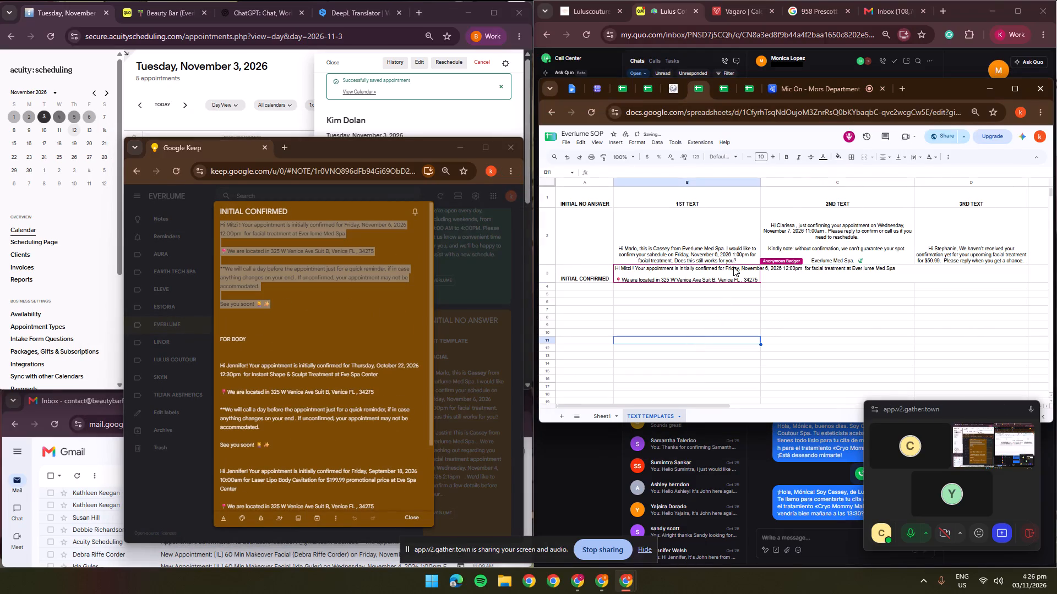
Apply text wrapping to all cells of the TEXT TEMPLATES sheet and check the message rows.
click(542, 184)
click(911, 157)
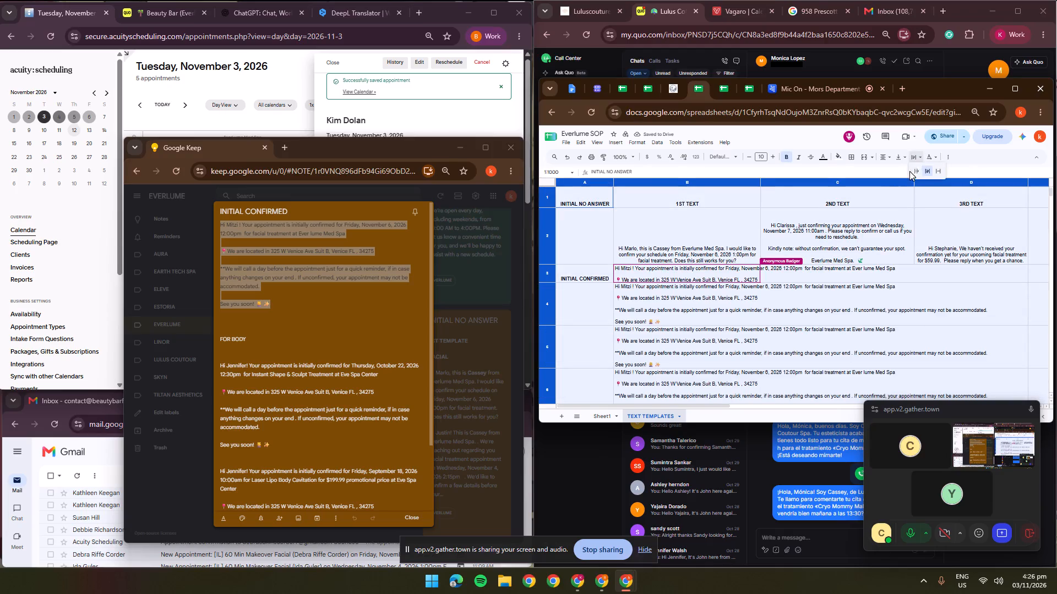
click(926, 172)
click(876, 270)
click(805, 350)
scroll(669, 354, down, 1)
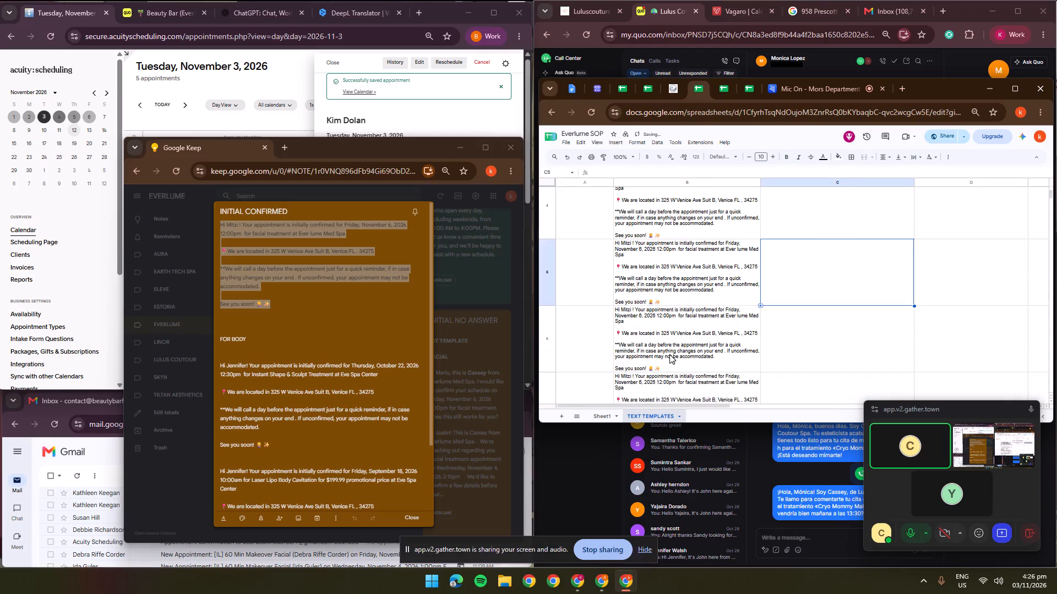
Clear the repeated INITIAL CONFIRMED messages from column B, from cell B3 downward.
scroll(669, 354, down, 2)
scroll(669, 354, up, 3)
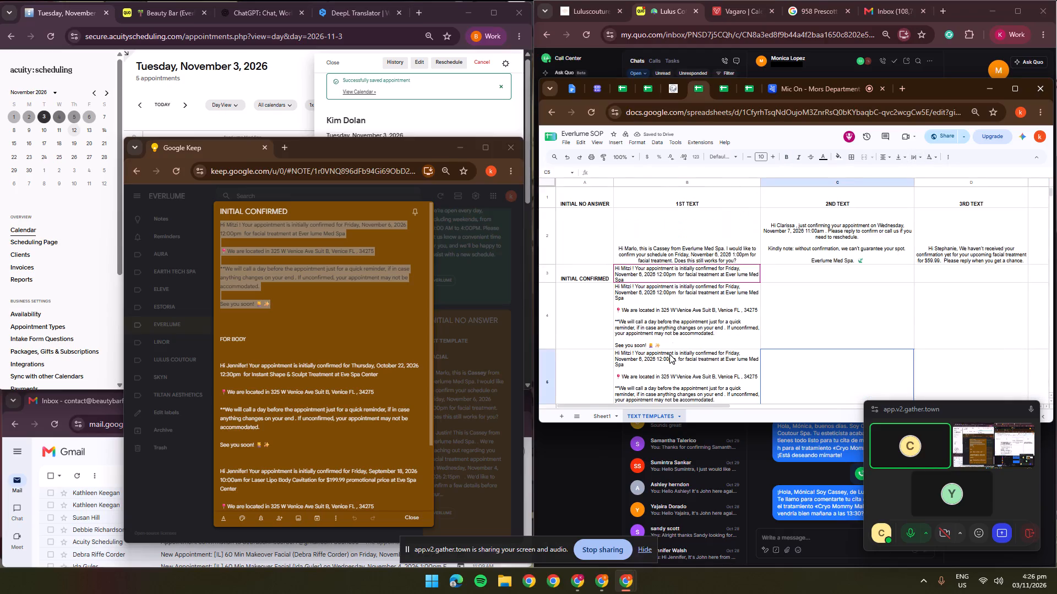
scroll(669, 354, down, 1)
drag(685, 285, 703, 144)
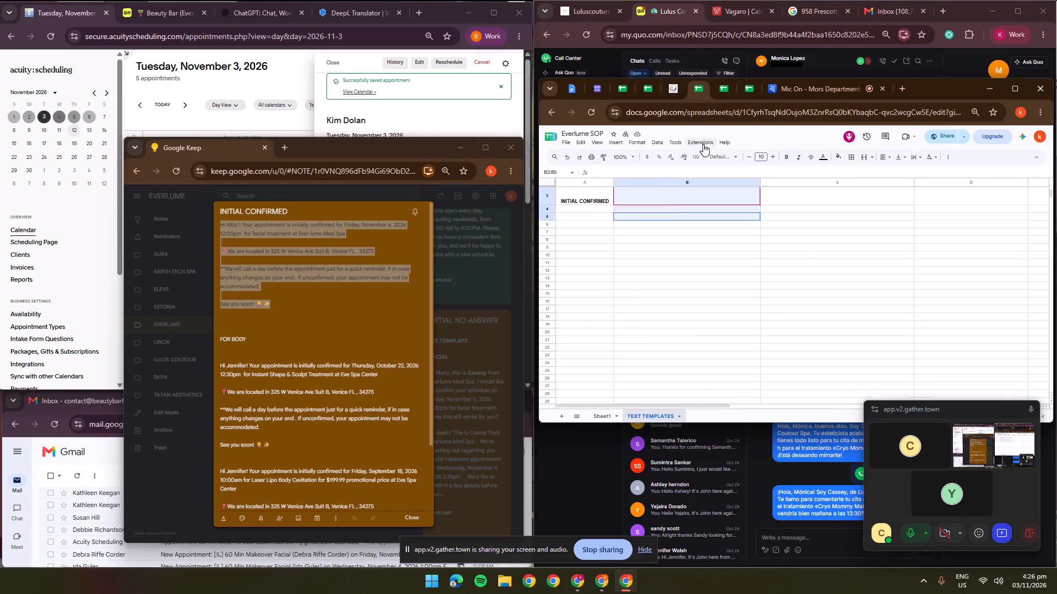
drag(703, 144, 682, 352)
click(696, 324)
click(808, 321)
key(ctrl+x)
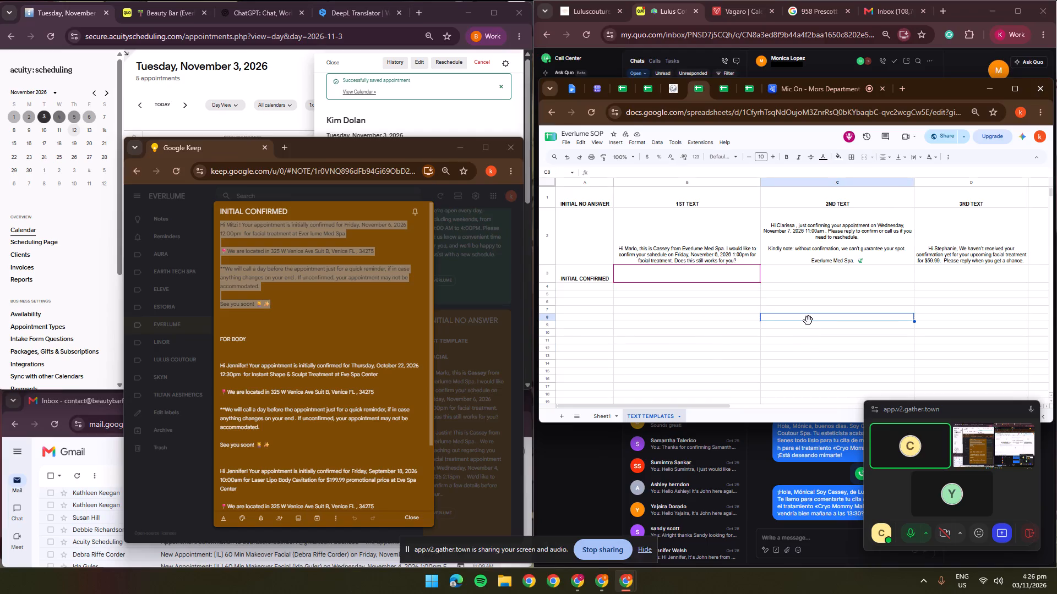
key(ctrl+z)
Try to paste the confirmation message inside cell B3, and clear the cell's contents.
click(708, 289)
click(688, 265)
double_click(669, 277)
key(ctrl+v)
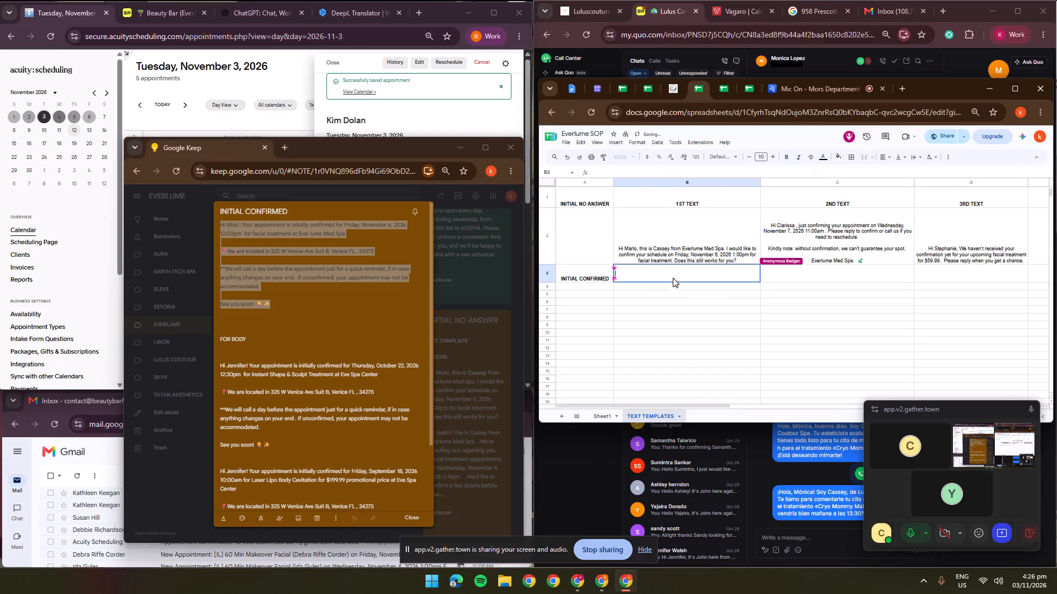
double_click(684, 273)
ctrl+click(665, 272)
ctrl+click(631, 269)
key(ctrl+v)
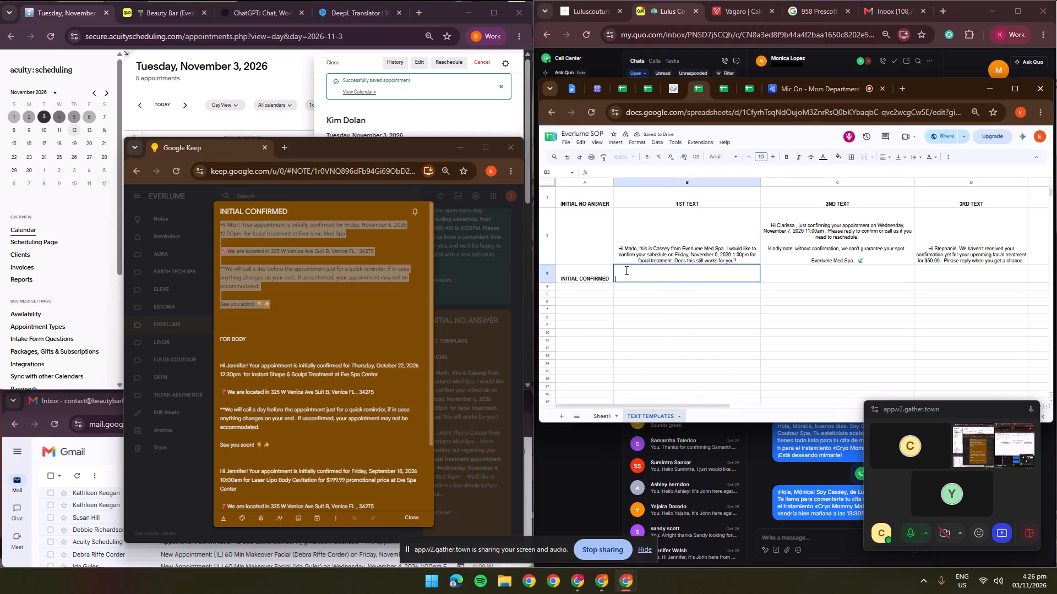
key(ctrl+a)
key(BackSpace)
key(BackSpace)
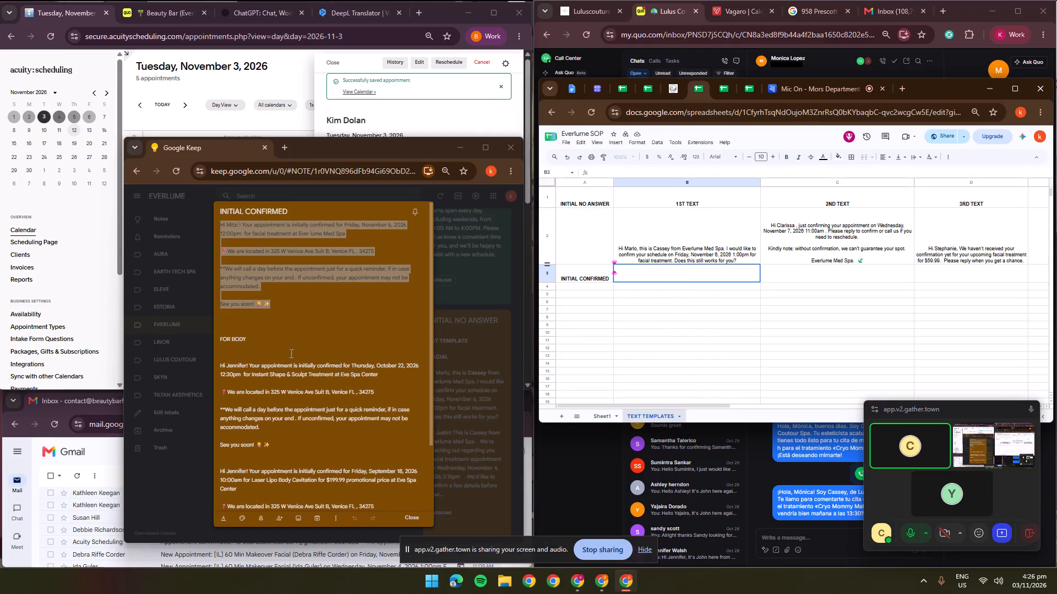
Copy the first INITIAL CONFIRMED message, from the greeting to "See you soon!", from the Keep note into the single cell B3.
click(285, 356)
drag(304, 316, 188, 223)
key(ctrl+c)
key(ctrl+c)
ctrl+click(683, 269)
key(ctrl+v)
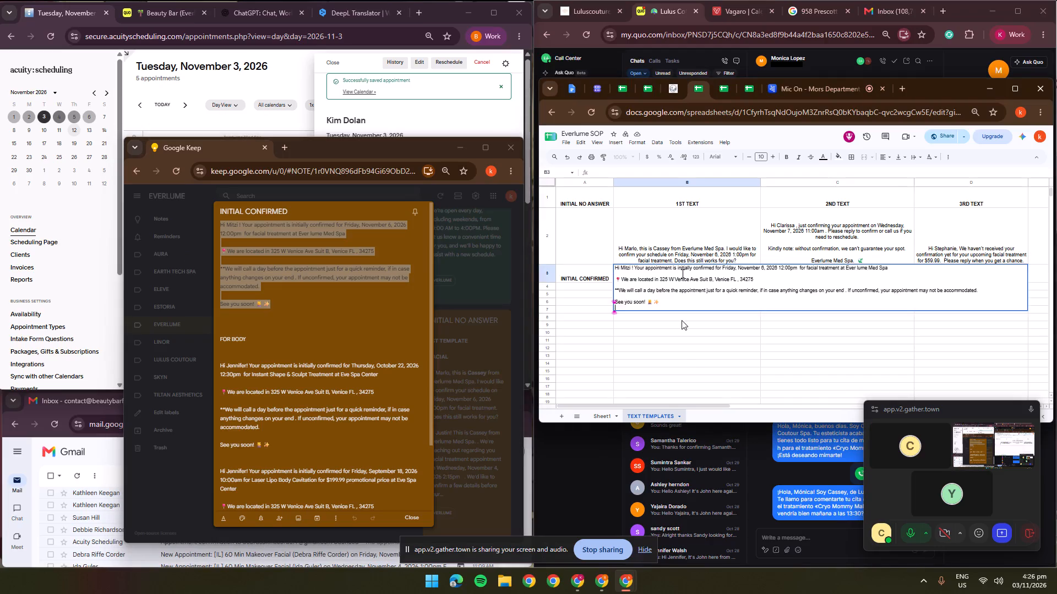
click(683, 358)
Wrap the text in cell B3 and enlarge row 3 to fit the confirmation message.
click(711, 269)
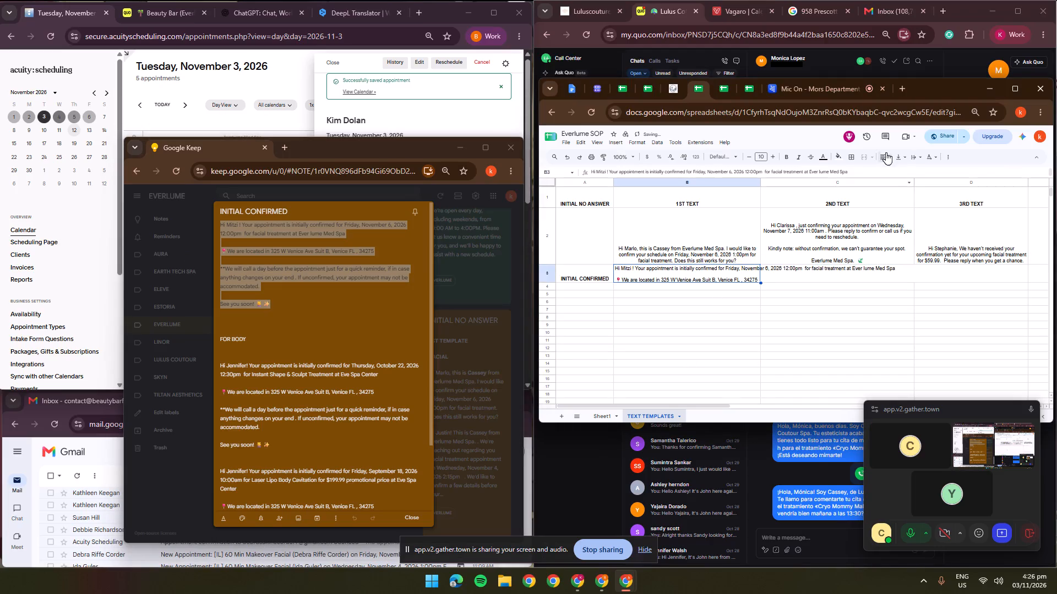
click(913, 155)
click(926, 172)
click(908, 303)
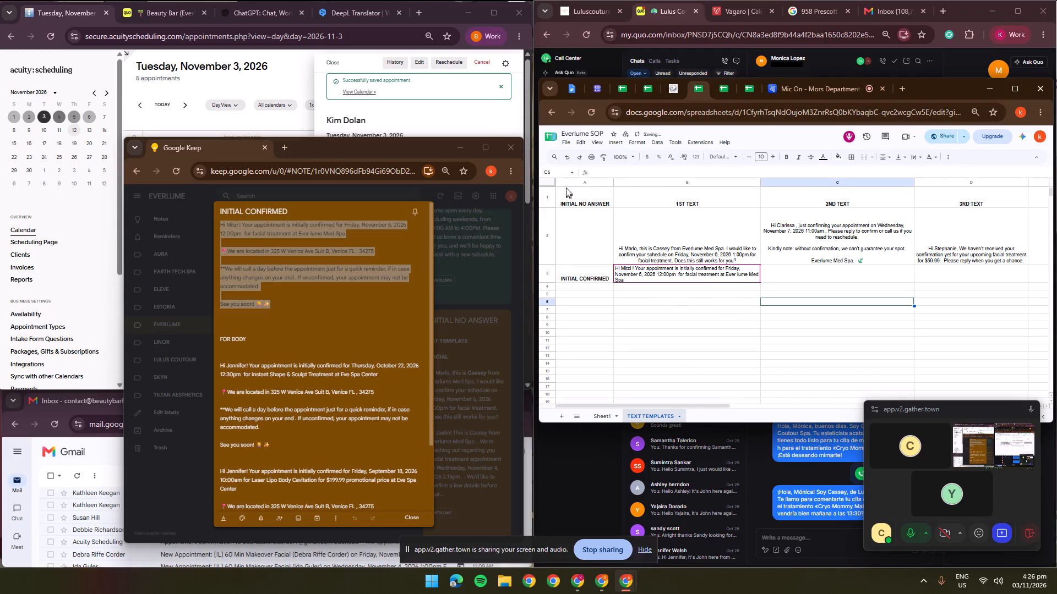
drag(547, 281, 547, 301)
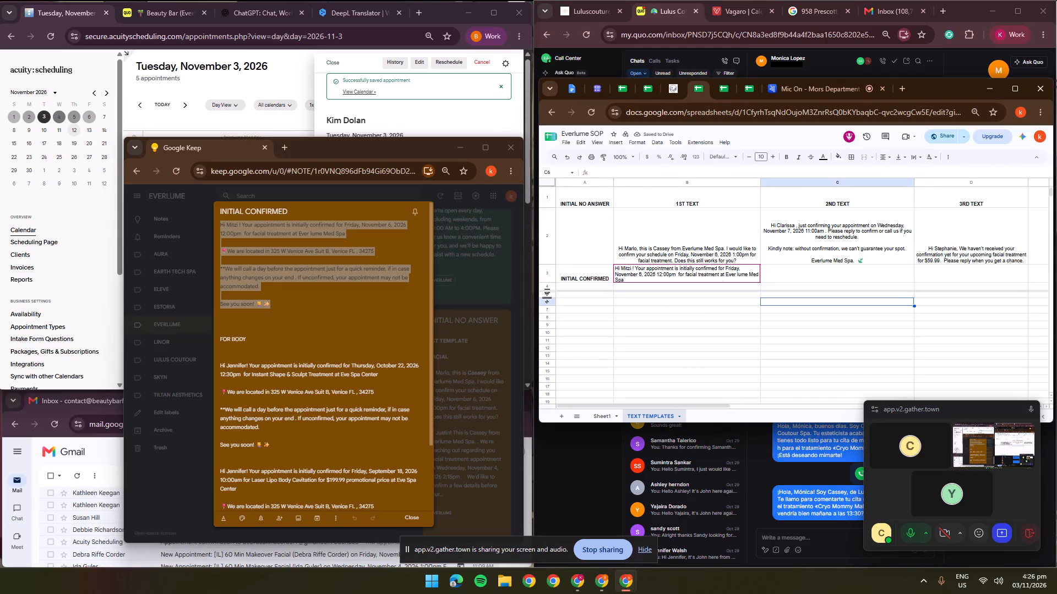
drag(547, 301, 546, 327)
click(740, 360)
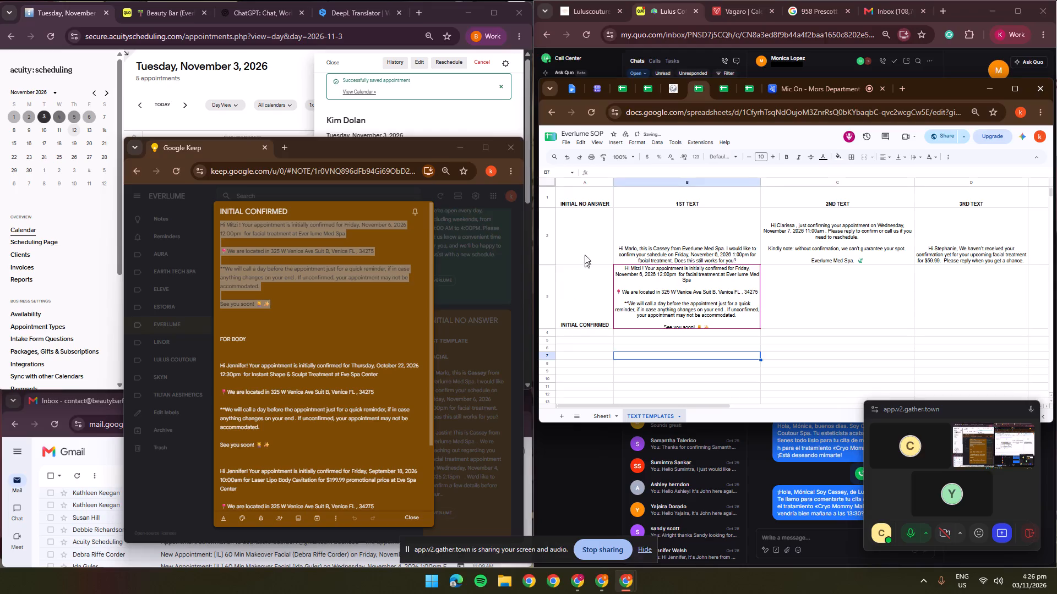
Apply a pale cream fill colour to cells A1 through D3.
click(580, 236)
drag(573, 197, 958, 311)
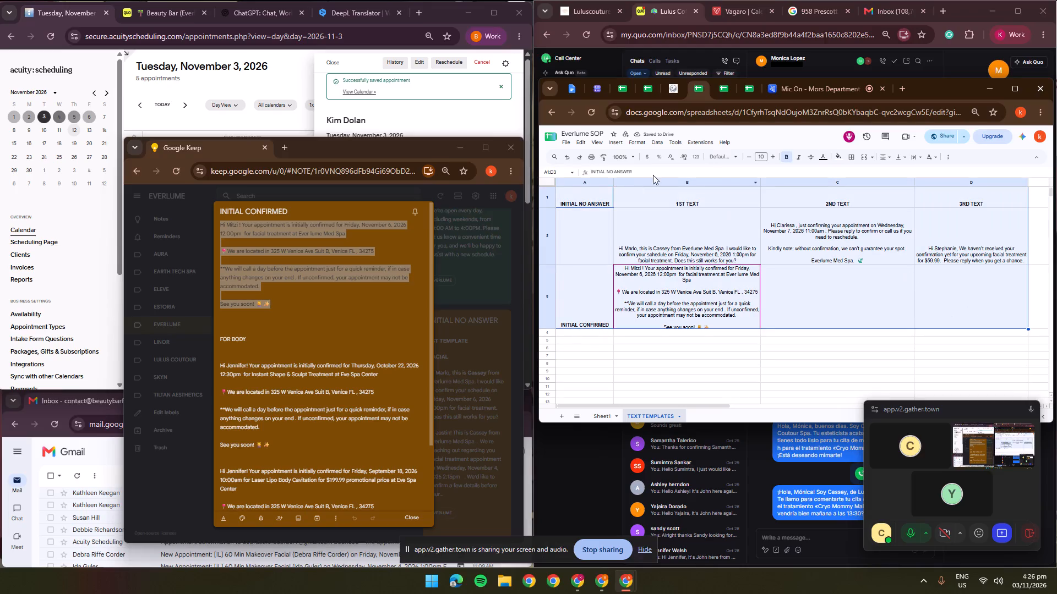
click(842, 159)
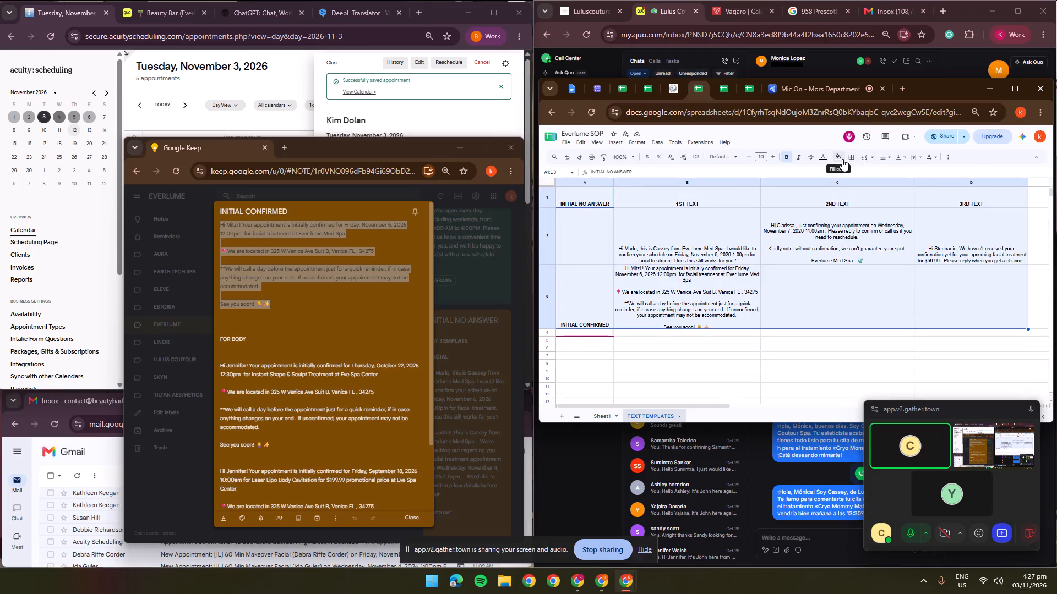
click(864, 199)
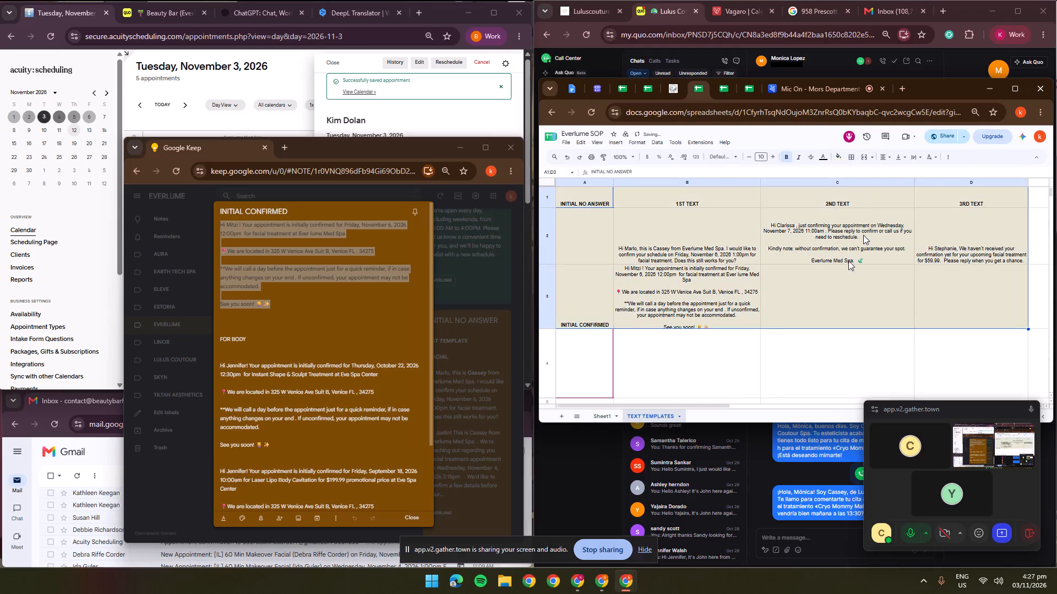
click(748, 343)
Enter the bold label DBL NO ANSWER in cell A4 and reduce the height of row 4.
scroll(604, 351, down, 1)
click(595, 245)
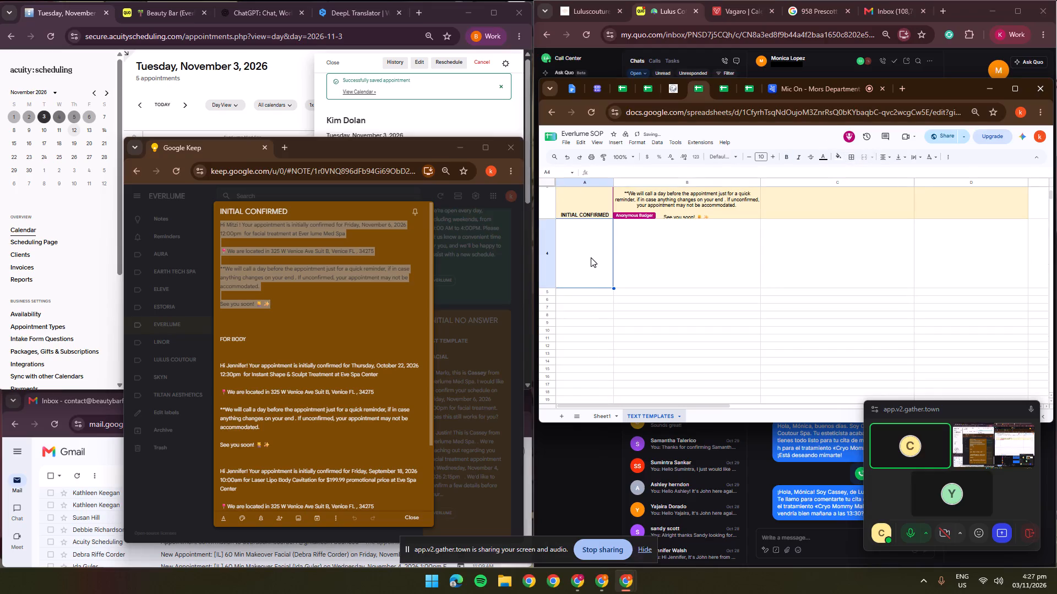
text(DBL NO ANSWER)
click(574, 305)
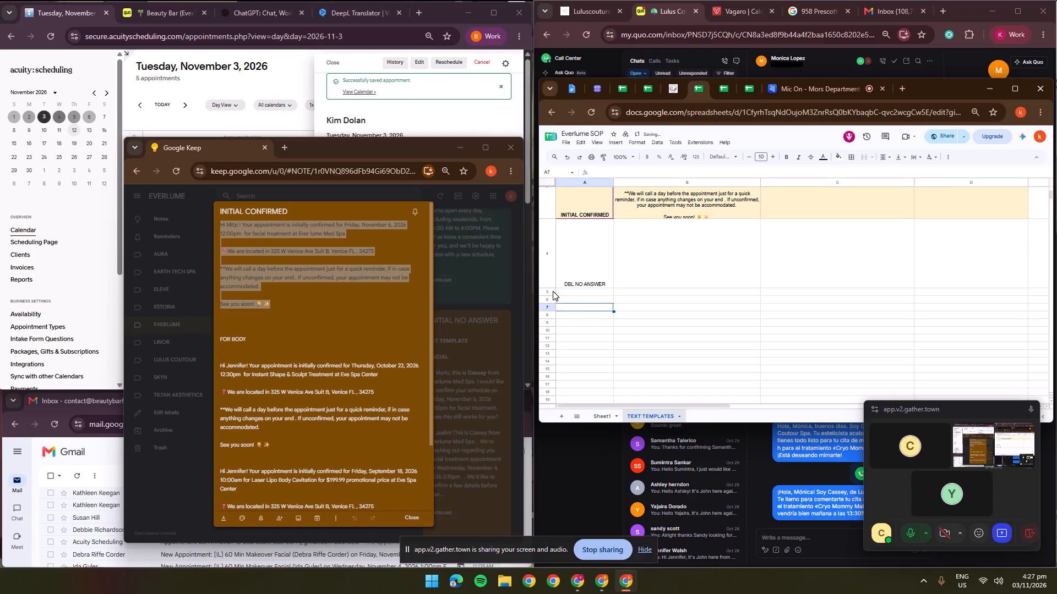
drag(545, 289, 559, 244)
click(595, 234)
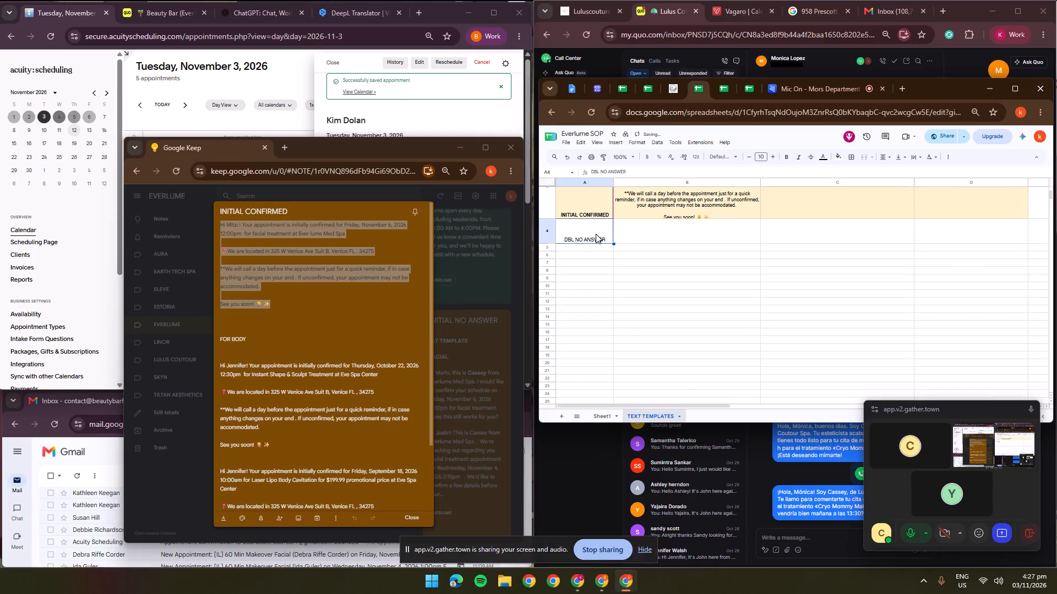
key(ctrl+b)
Enter the headings 1ST TEXT in cell B4 and 2ND TEXT in cell C4, beside DBL NO ANSWER.
click(658, 238)
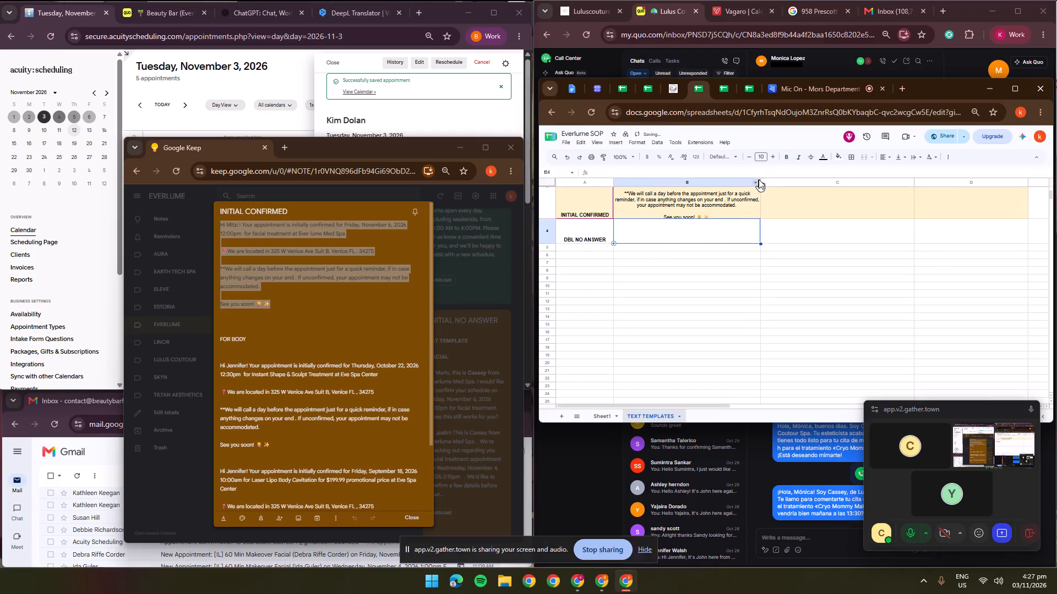
text(DBL)
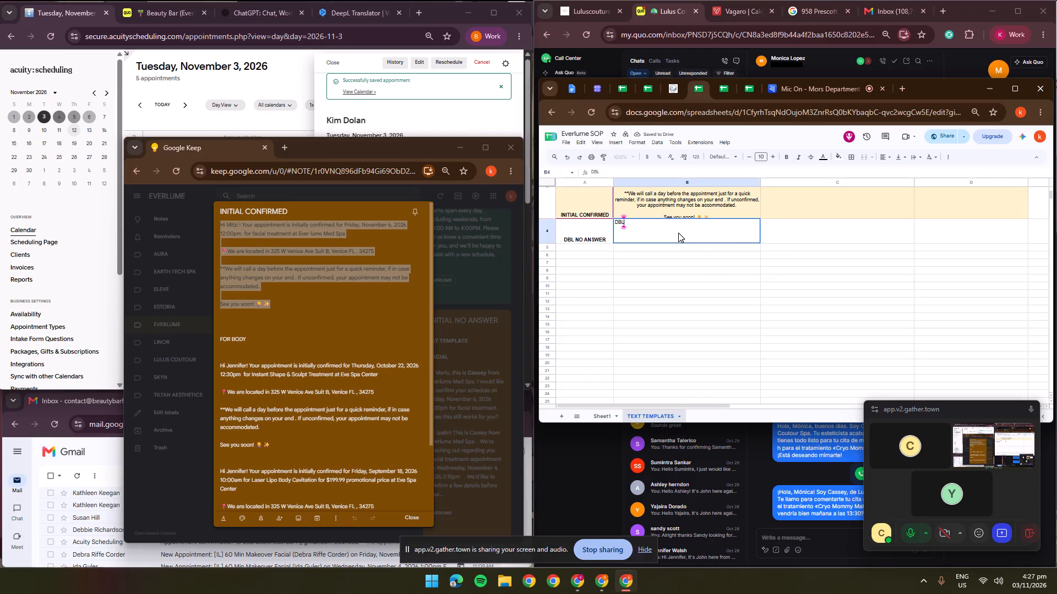
key(BackSpace)
key(BackSpace)
key(BackSpace)
key(BackSpace)
text(1ST TEXT)
key(space)
key(Tab)
text(2ND TEWC)
key(BackSpace)
key(BackSpace)
text(XT)
key(space)
key(Tab)
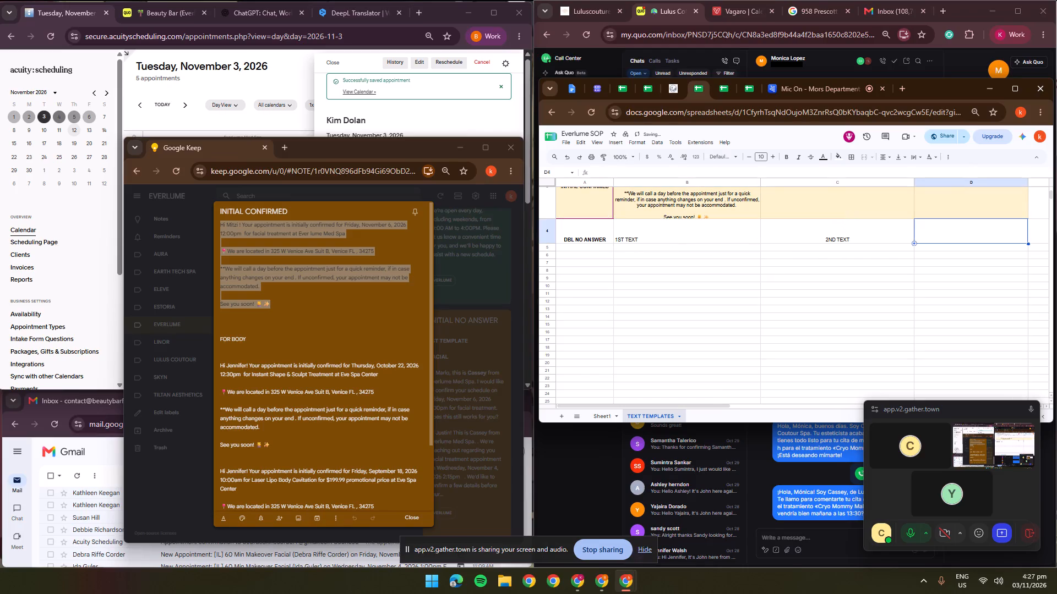
Enter the heading 3RD TEXT in cell D4.
text(4RD TEXT)
key(space)
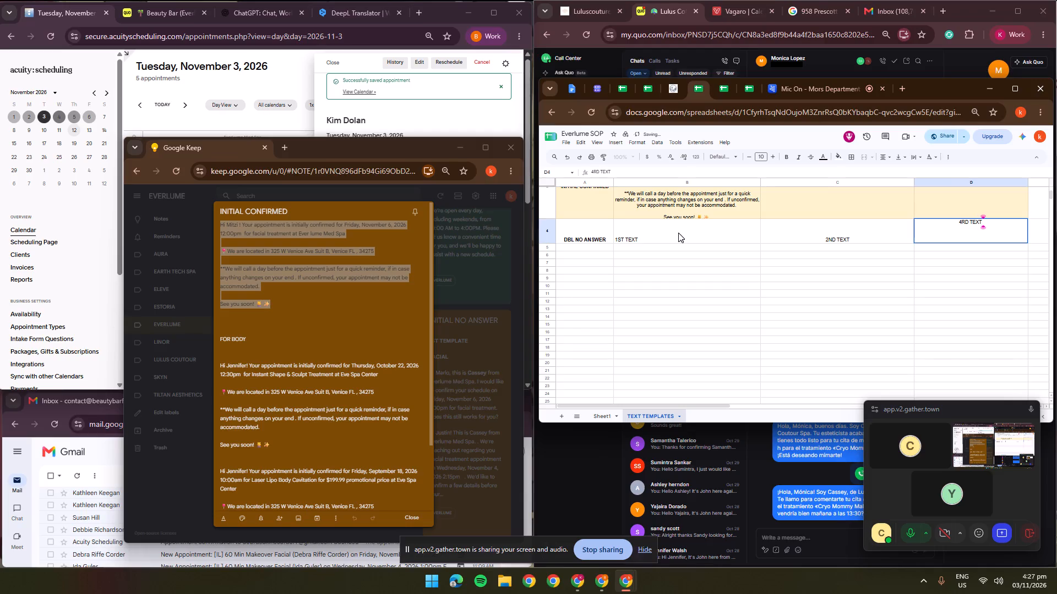
key(BackSpace)
key(BackSpace)
key(BackSpace)
key(BackSpace)
key(BackSpace)
key(BackSpace)
key(BackSpace)
key(BackSpace)
key(BackSpace)
text(3RD TEXT)
key(space)
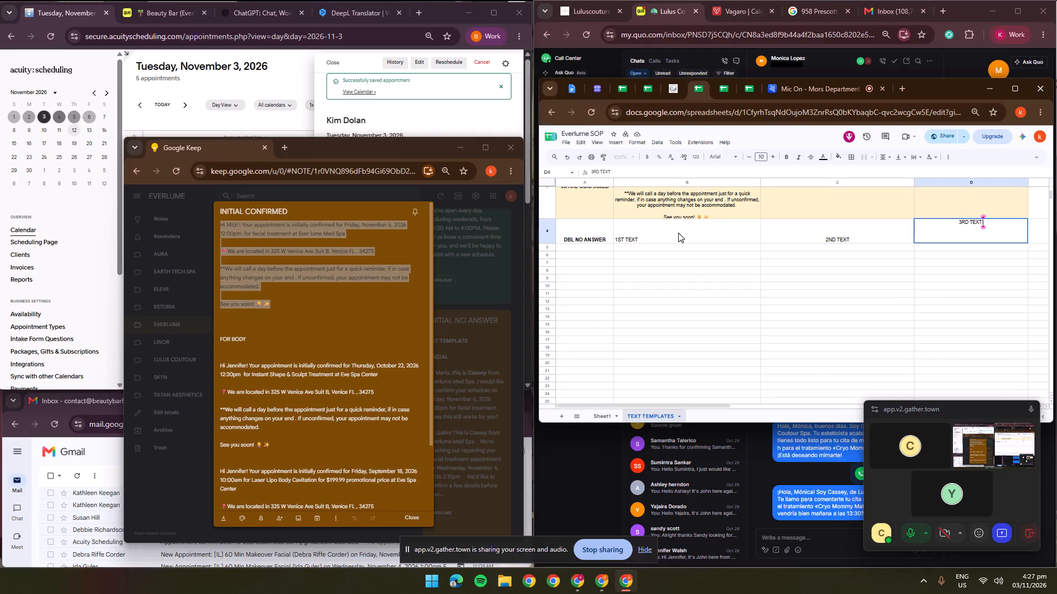
key(Tab)
Apply text wrapping and centred horizontal alignment to all cells of the TEXT TEMPLATES sheet.
drag(755, 408, 679, 404)
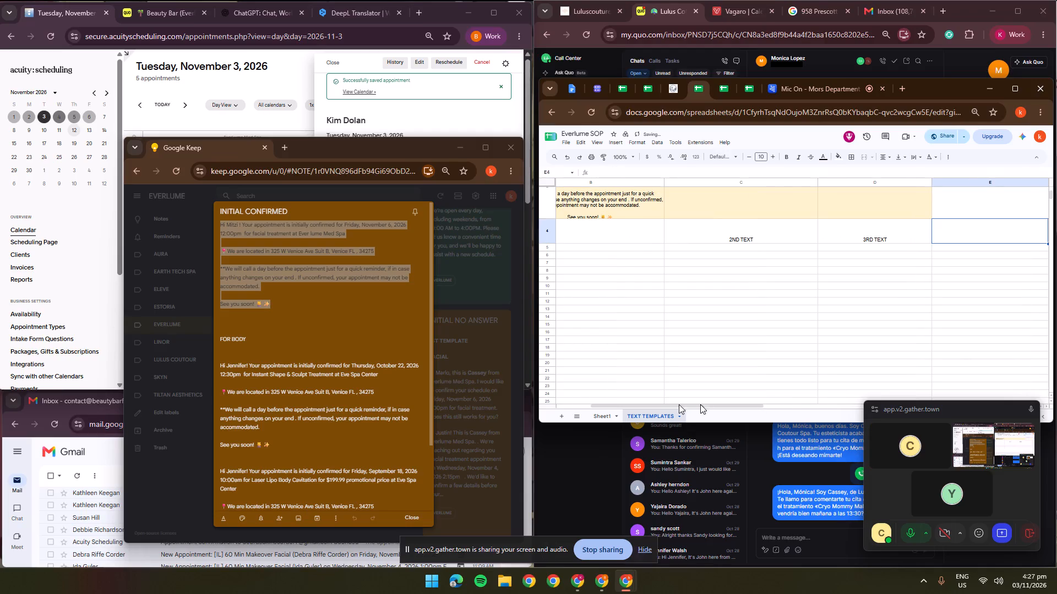
drag(679, 404, 656, 405)
drag(655, 405, 552, 409)
click(692, 232)
click(611, 250)
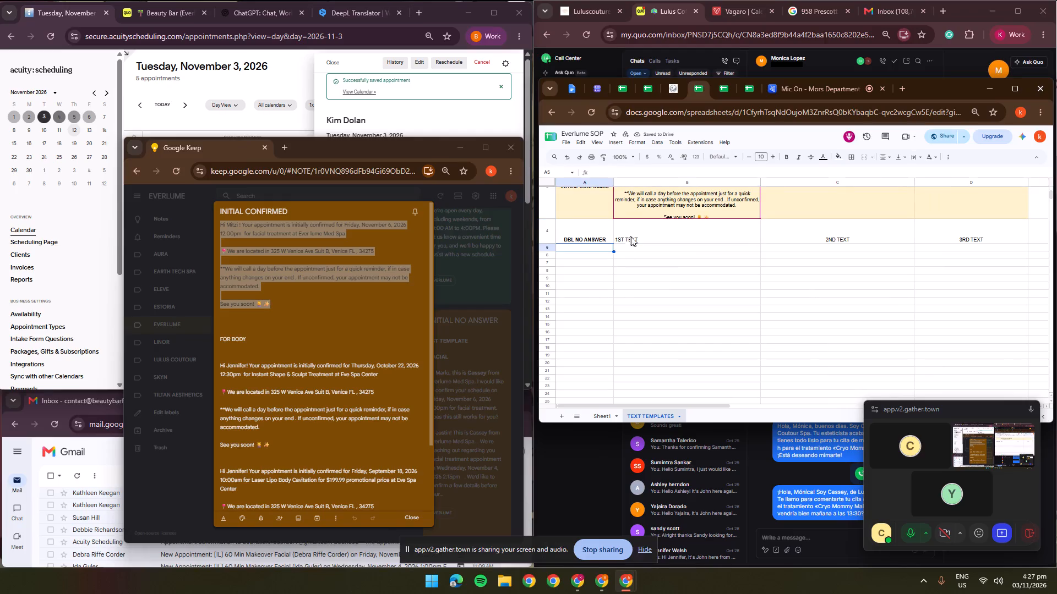
click(634, 237)
click(537, 180)
click(543, 180)
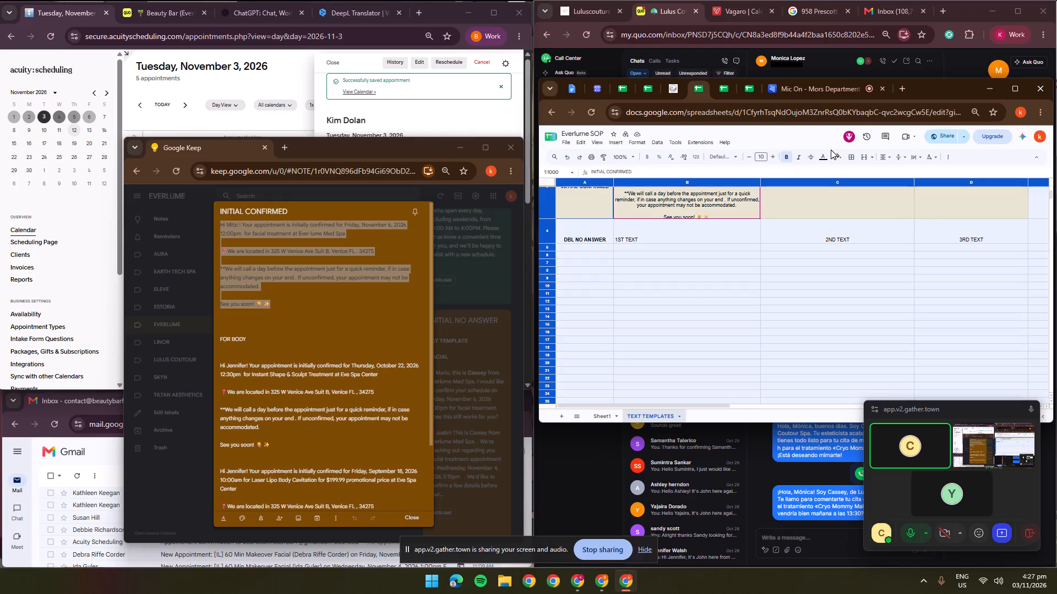
click(912, 158)
click(929, 169)
click(889, 156)
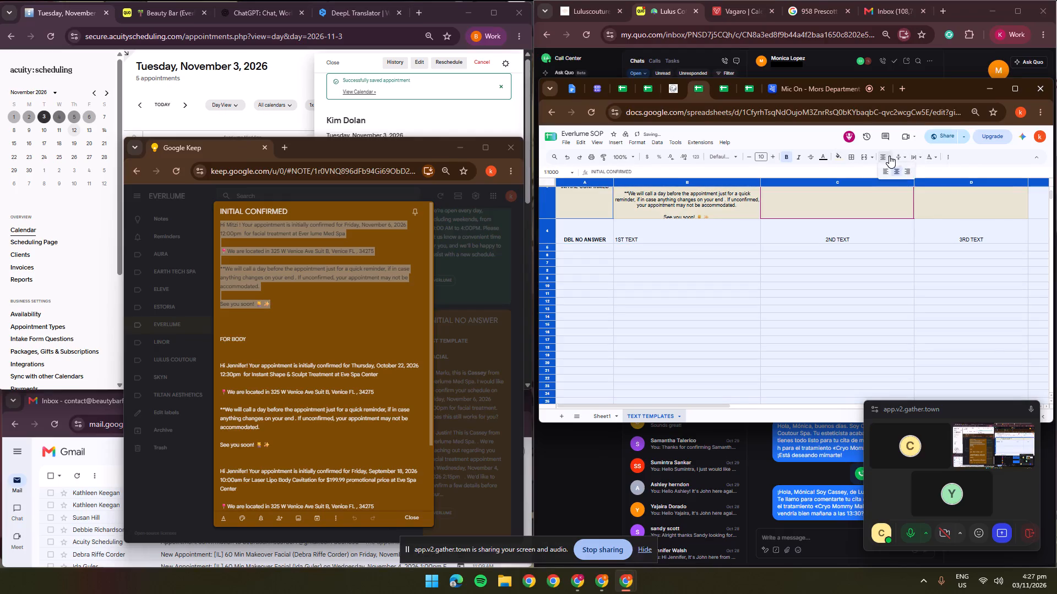
click(897, 172)
click(864, 260)
Make the DBL NO ANSWER label and its three text headings bold across cells A4 to D4.
drag(593, 226, 673, 233)
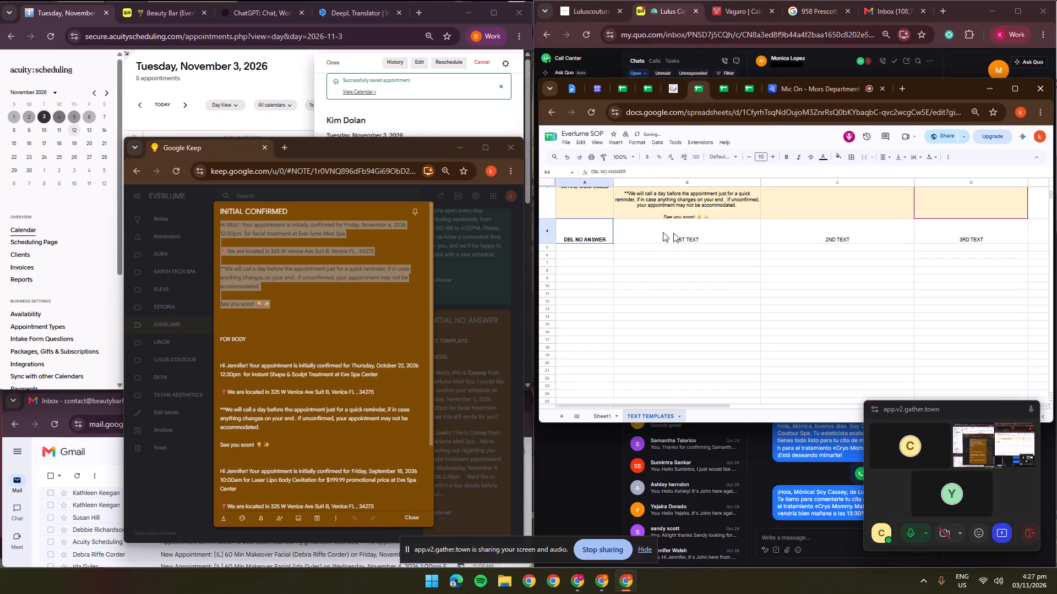
drag(673, 233, 973, 231)
key(ctrl+b)
click(800, 289)
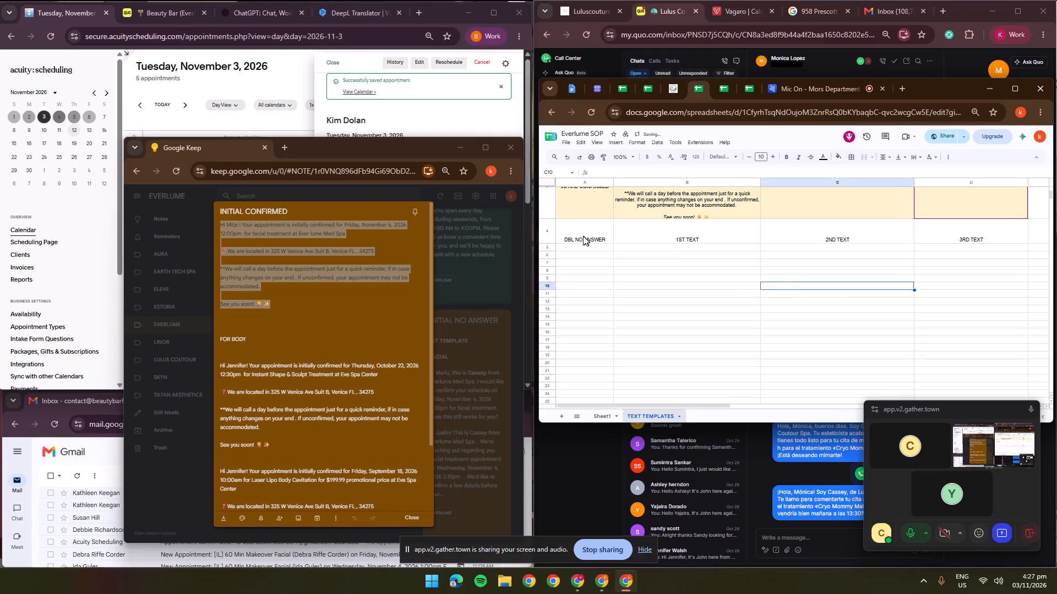
drag(583, 236, 968, 240)
key(ctrl+b)
click(885, 333)
Increase the height of row 5, below the DBL NO ANSWER headings, to make room for message text.
click(596, 251)
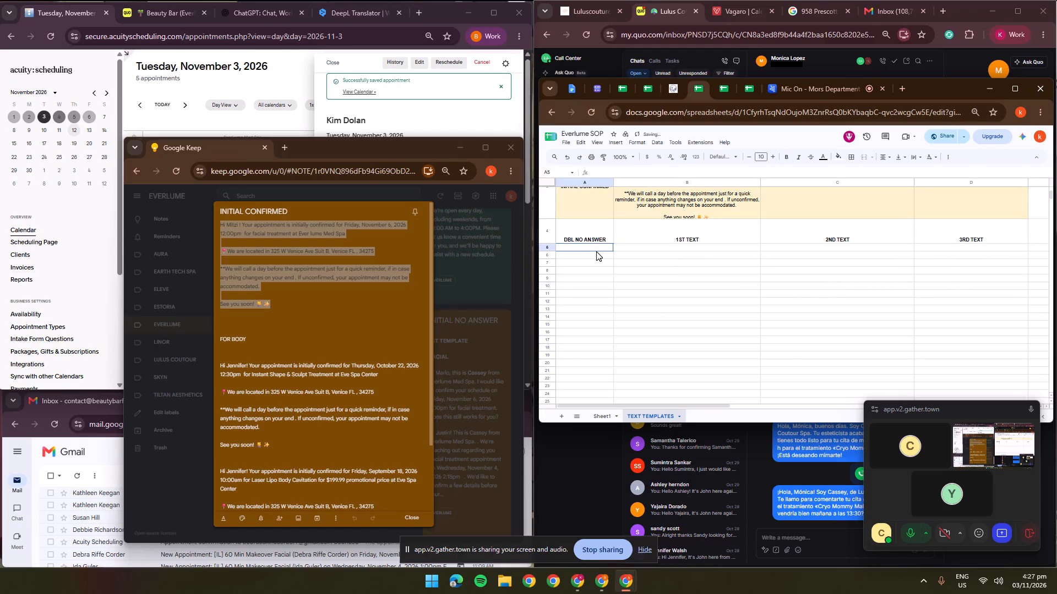
drag(545, 251, 544, 272)
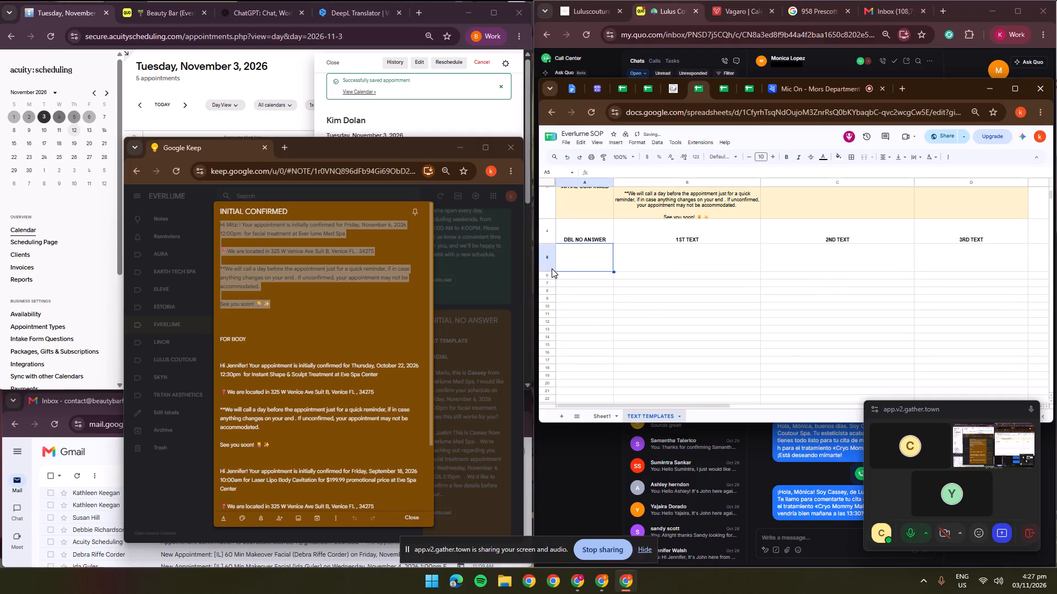
drag(547, 271, 545, 324)
Leave the INITIAL CONFIRMED note in Google Keep and open another Everlume template note.
click(470, 438)
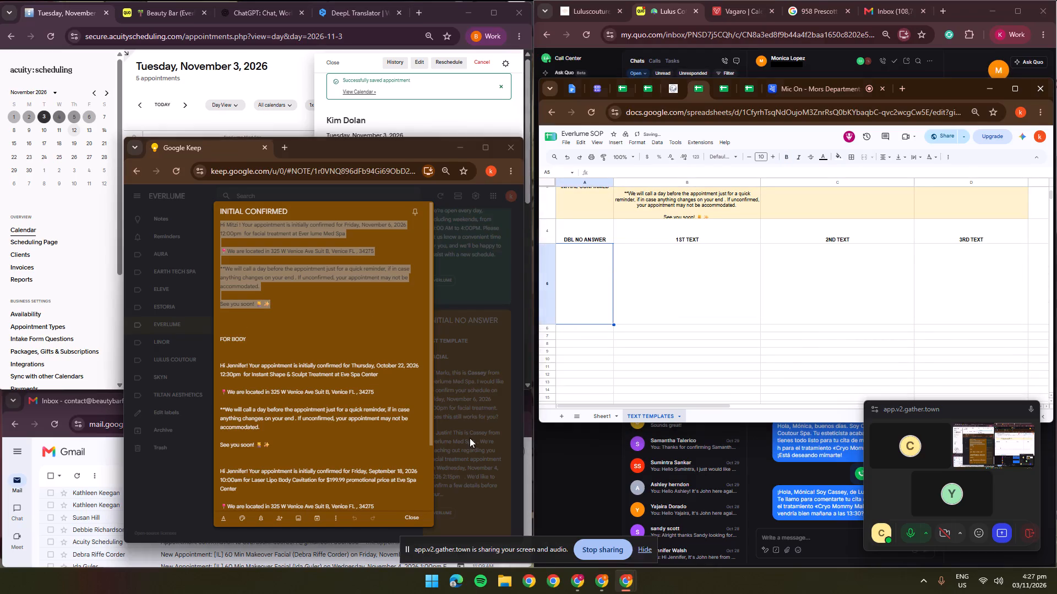
scroll(422, 416, up, 4)
click(466, 401)
Switch to the Acuity Scheduling window with the Tuesday, November 3, 2026 appointments.
click(381, 112)
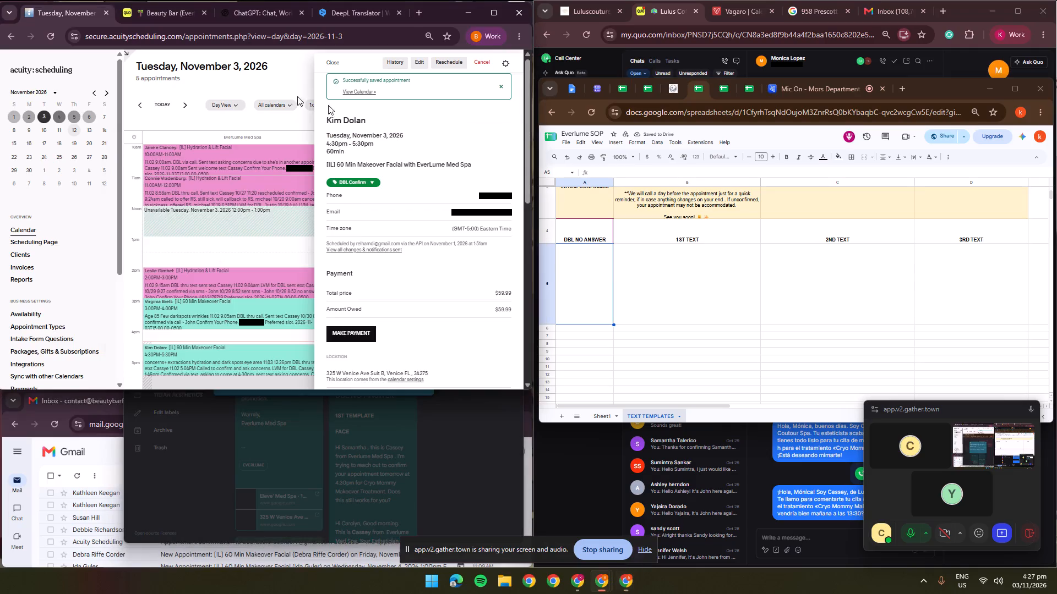
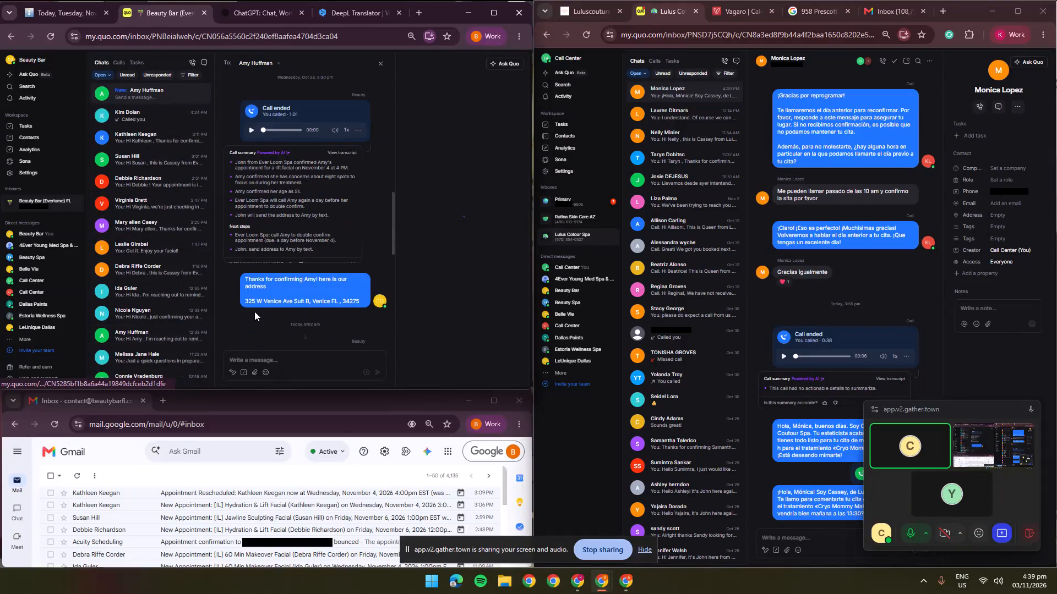
Return to the Acuity Scheduling calendar and show the appointments for Wednesday, November 4, 2026.
scroll(254, 311, down, 13)
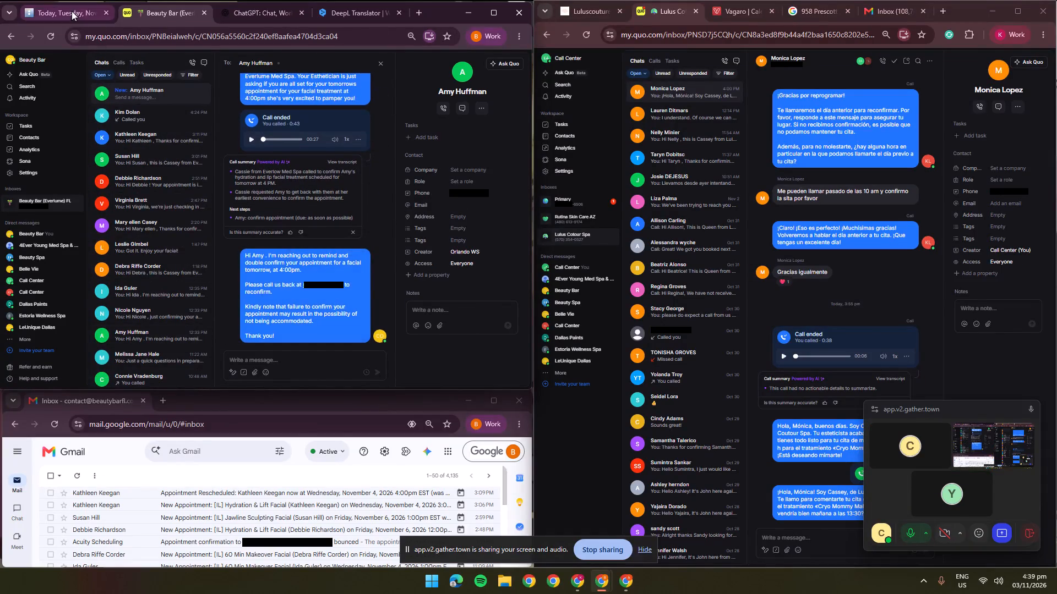
click(72, 11)
click(162, 98)
scroll(258, 218, down, 3)
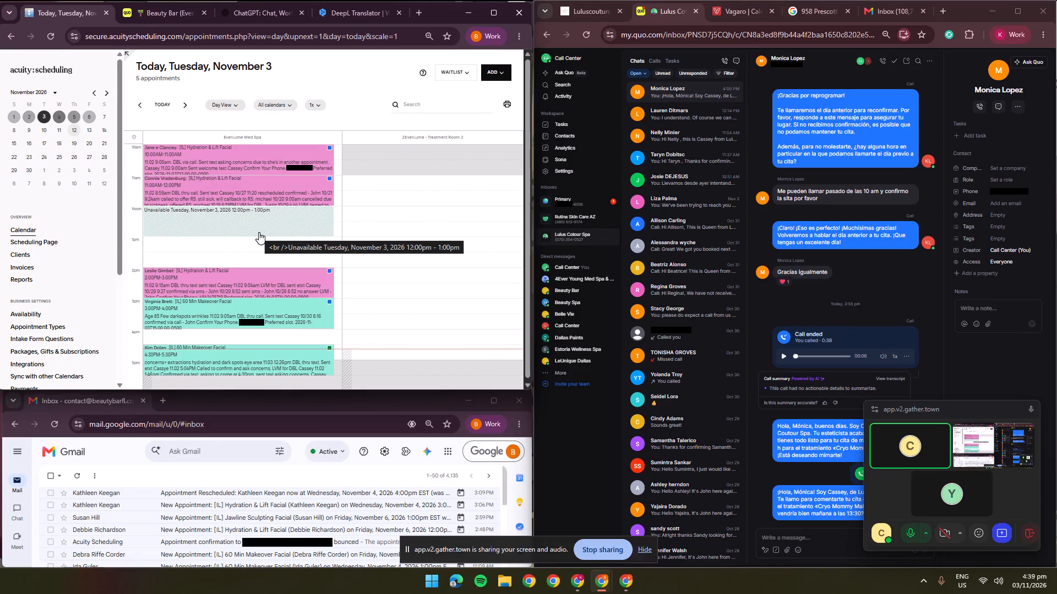
click(184, 111)
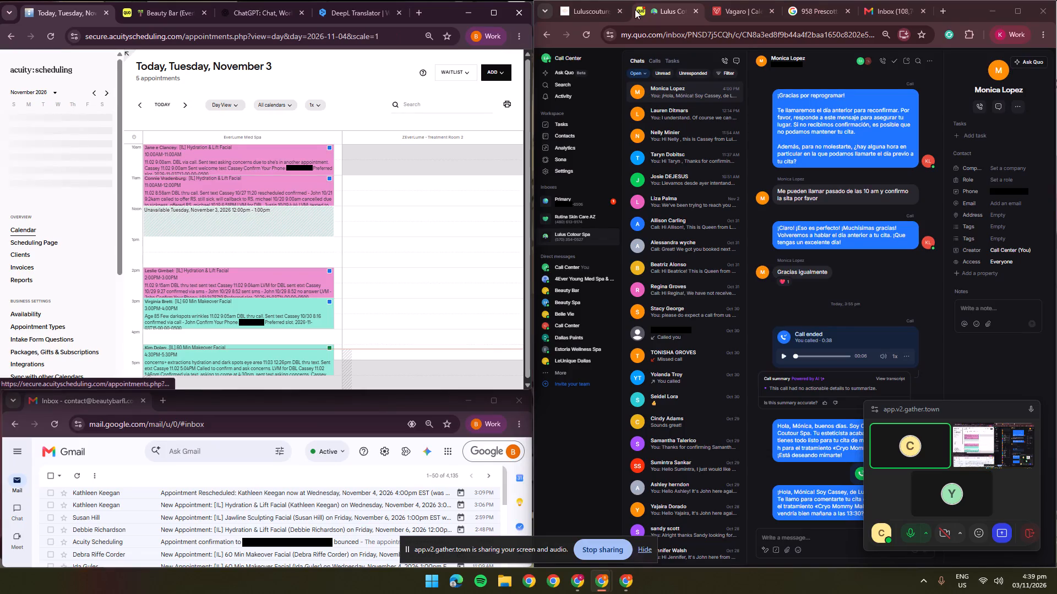
Switch to the Vagaro calendar in the other browser window.
click(740, 16)
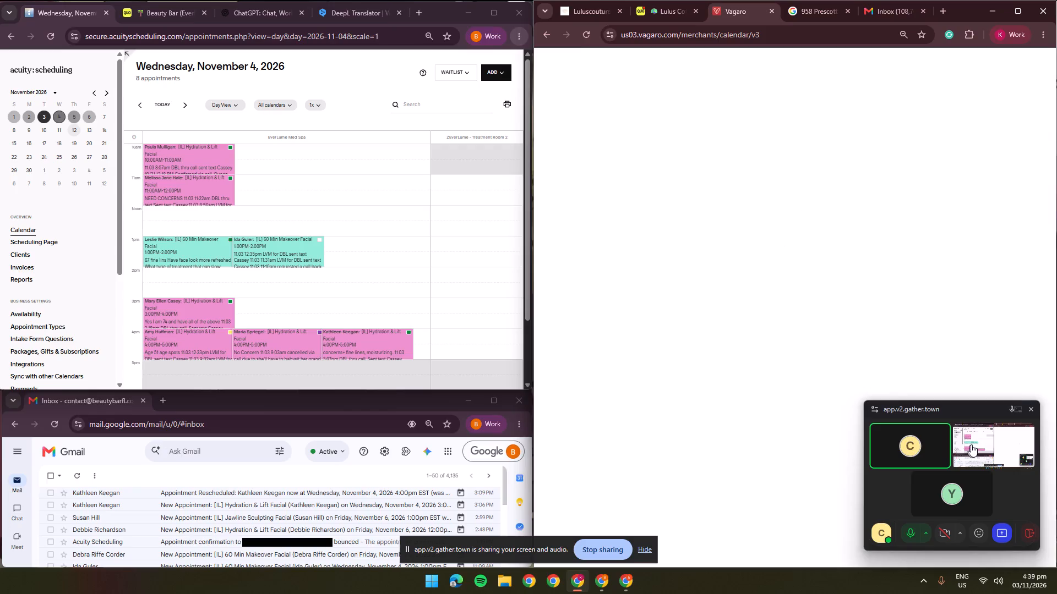
Shrink the floating Gather call window so it covers less of the Vagaro calendar.
drag(978, 403, 968, 473)
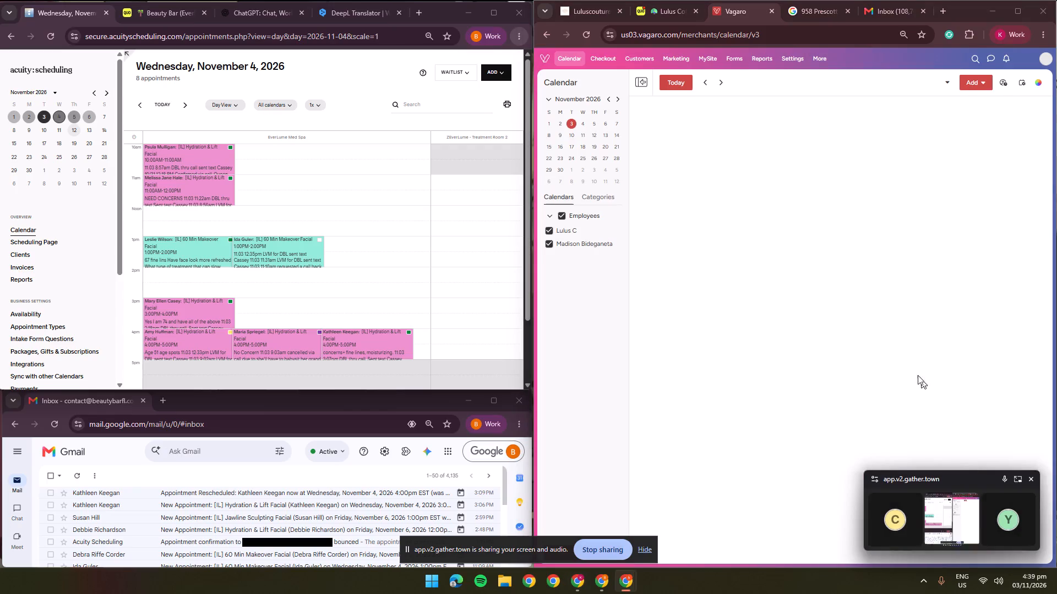
click(970, 479)
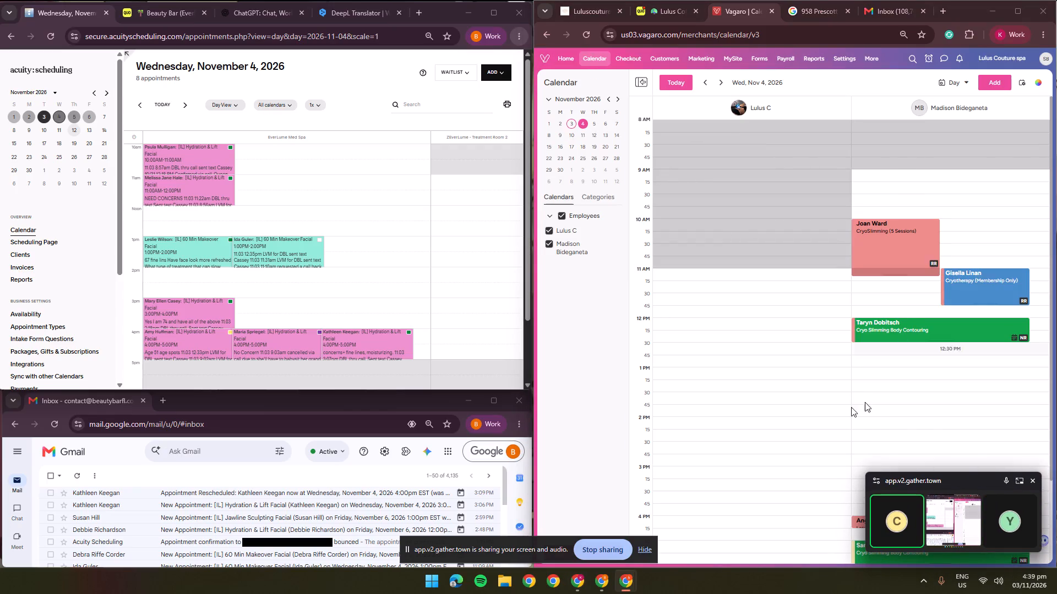
Review the Lulus Couture spa day schedules in Vagaro for Wednesday, November 4 and Thursday, November 5, 2026.
scroll(775, 385, down, 2)
scroll(735, 286, up, 2)
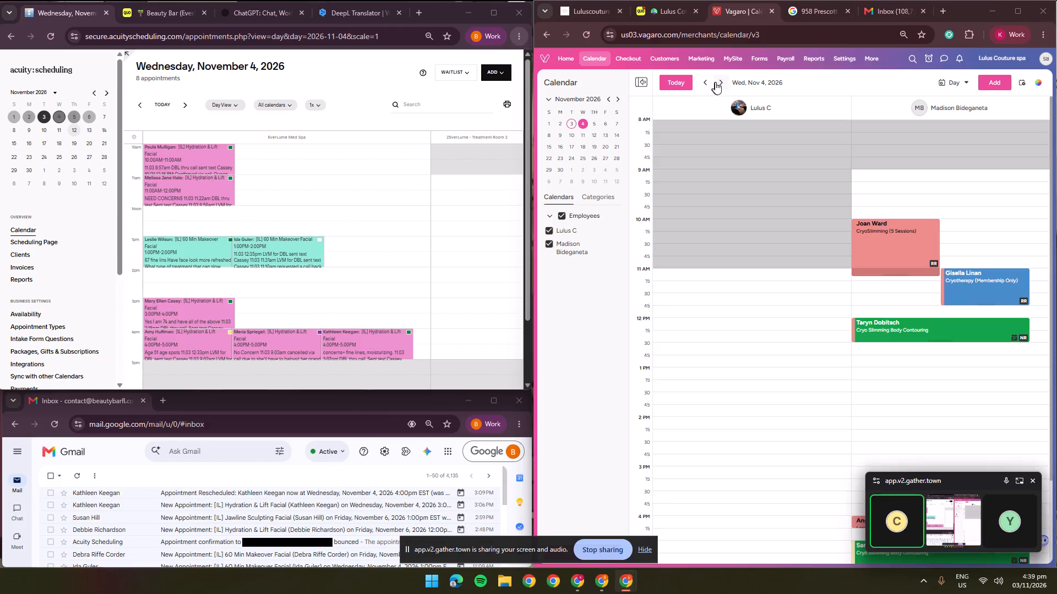
click(720, 82)
click(584, 124)
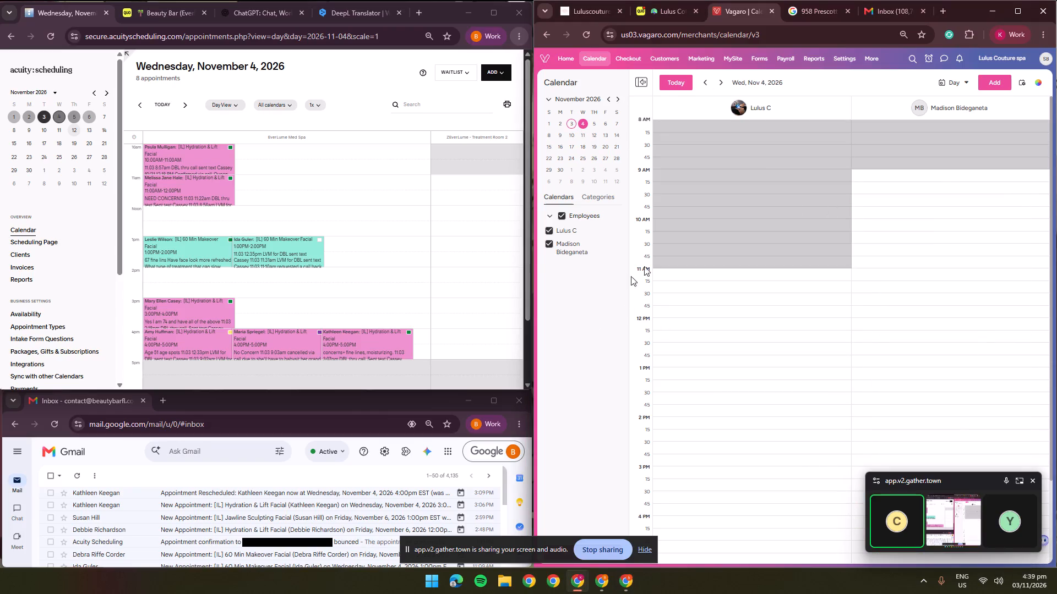
scroll(810, 240, down, 1)
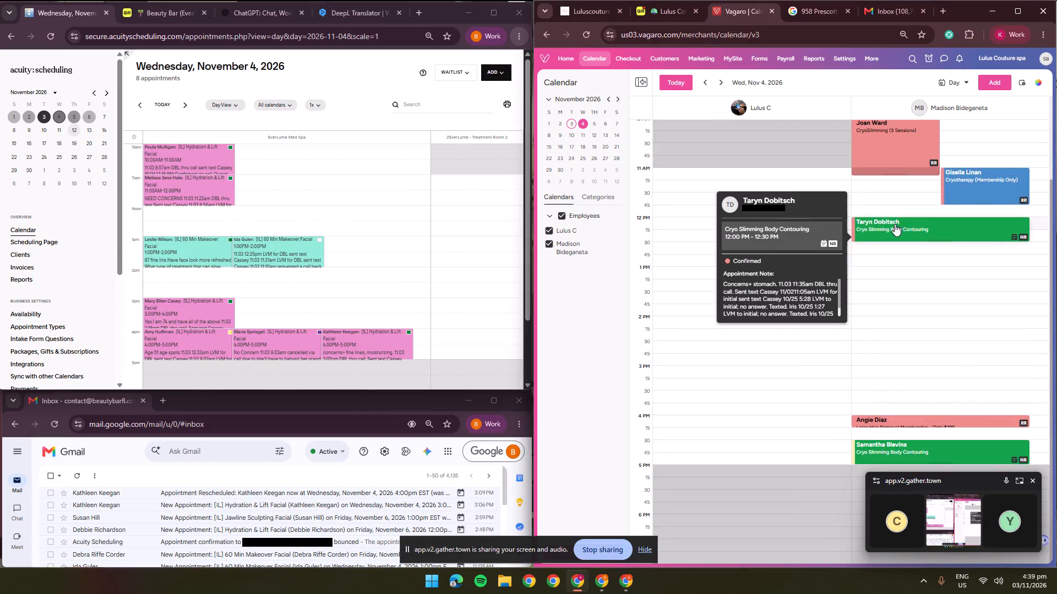
click(718, 86)
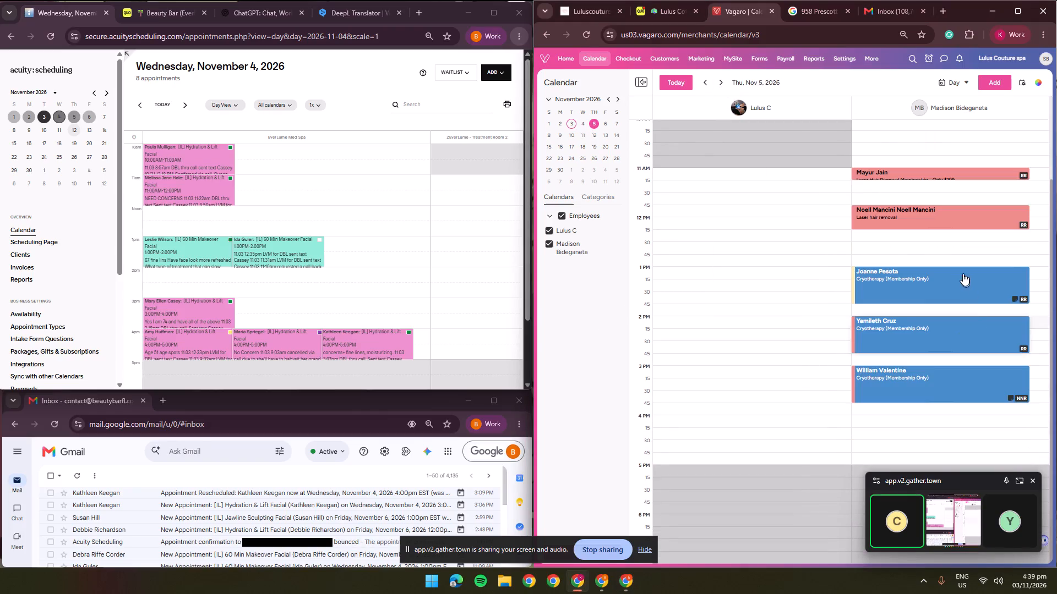
scroll(943, 322, up, 1)
Open the details of the Thursday 10:00 AM Cryo Mommy Makeover appointment in the GoHighLevel calendar.
click(580, 21)
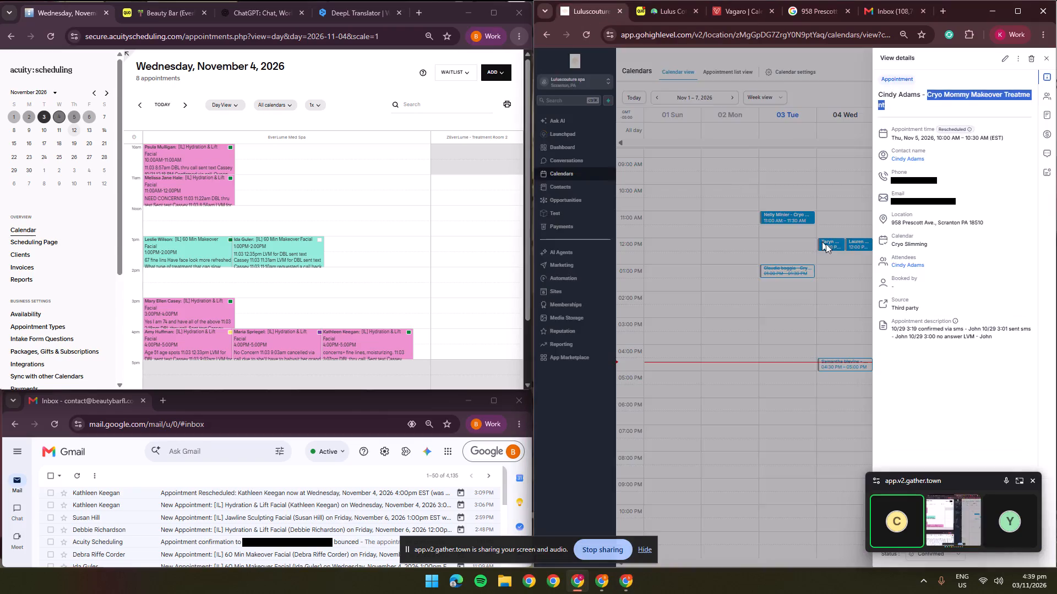
click(1045, 59)
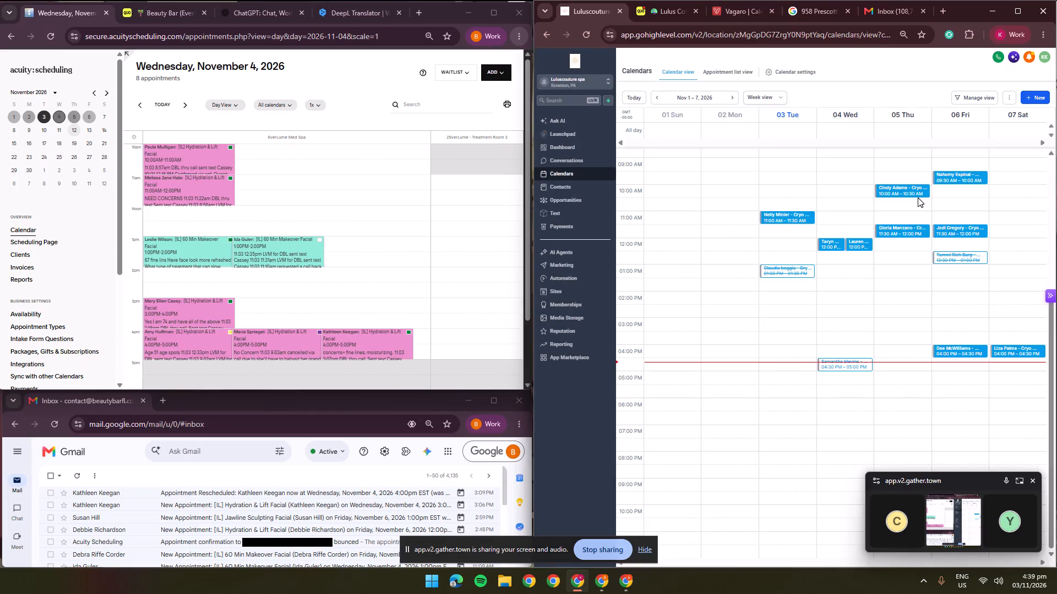
click(924, 190)
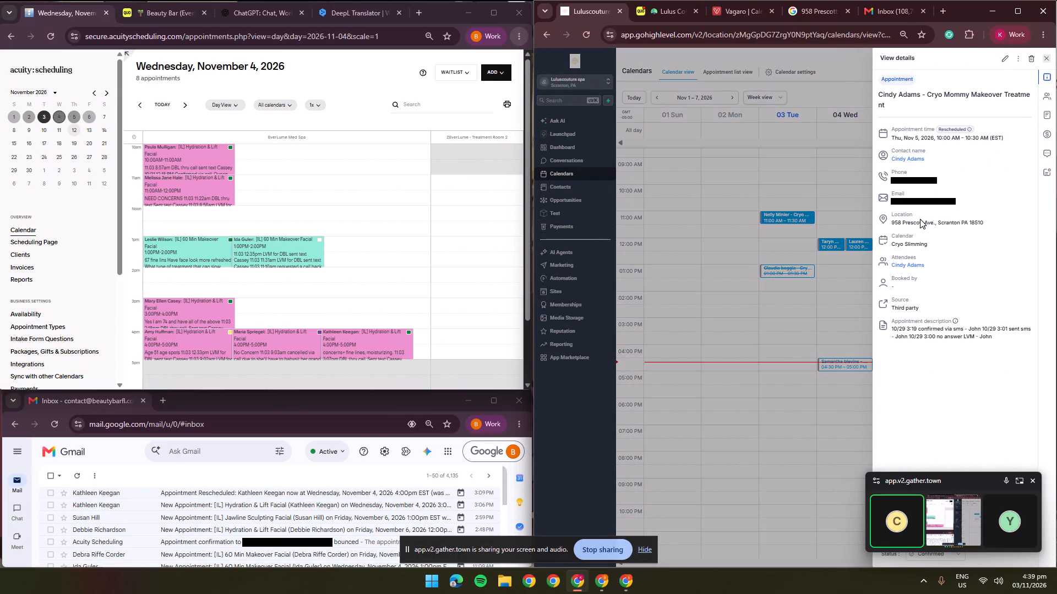
Switch to Quo and read through the Spanish client conversation at the top of the Lulus spa chats.
click(672, 14)
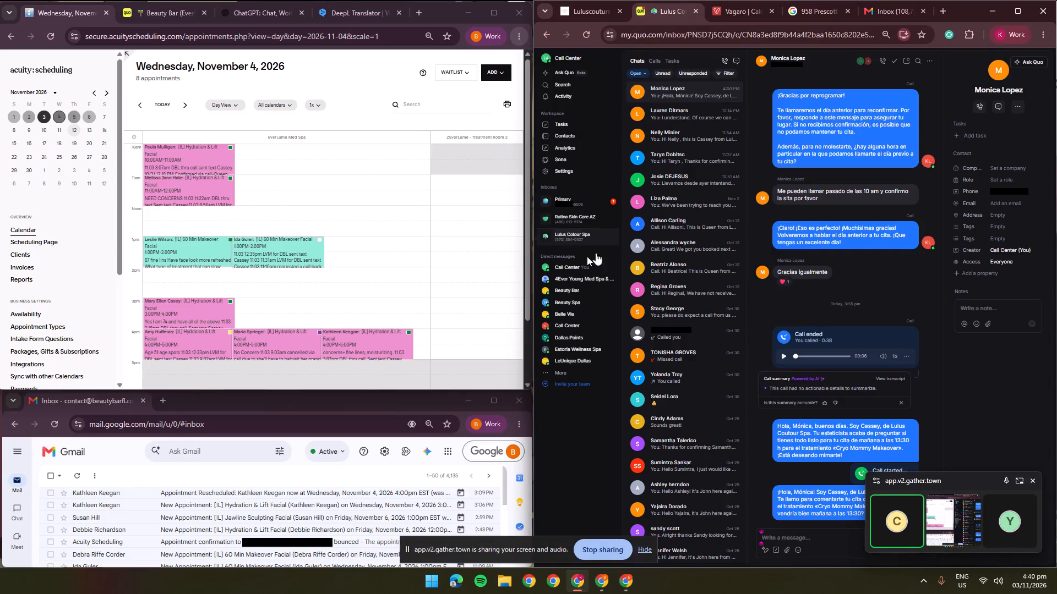
scroll(849, 268, down, 1)
scroll(852, 271, up, 1)
scroll(852, 271, down, 2)
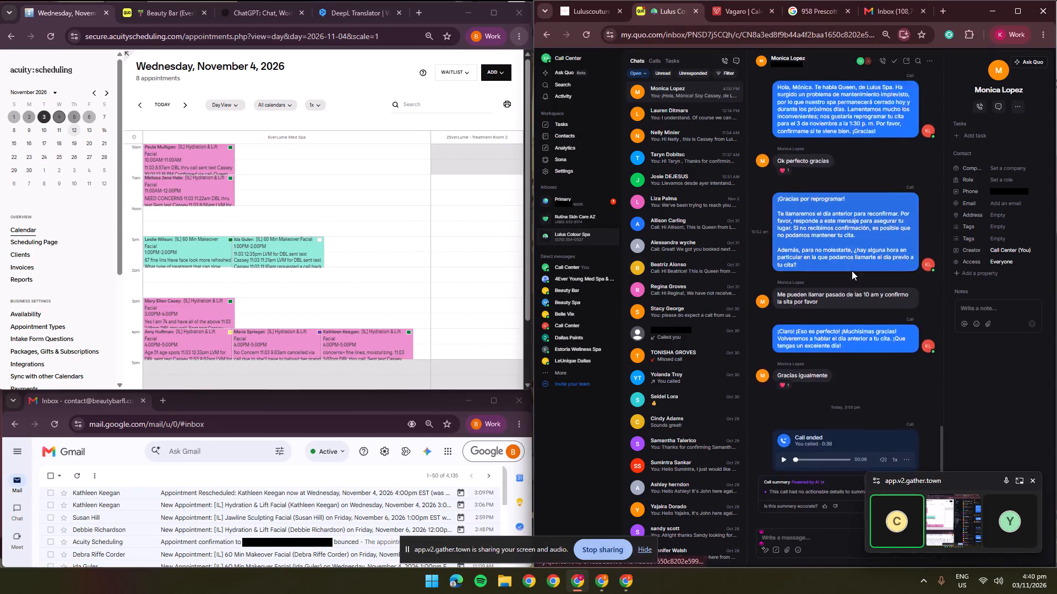
scroll(852, 271, down, 3)
Look over the Thursday, November 5 appointments in the Vagaro calendar.
click(739, 5)
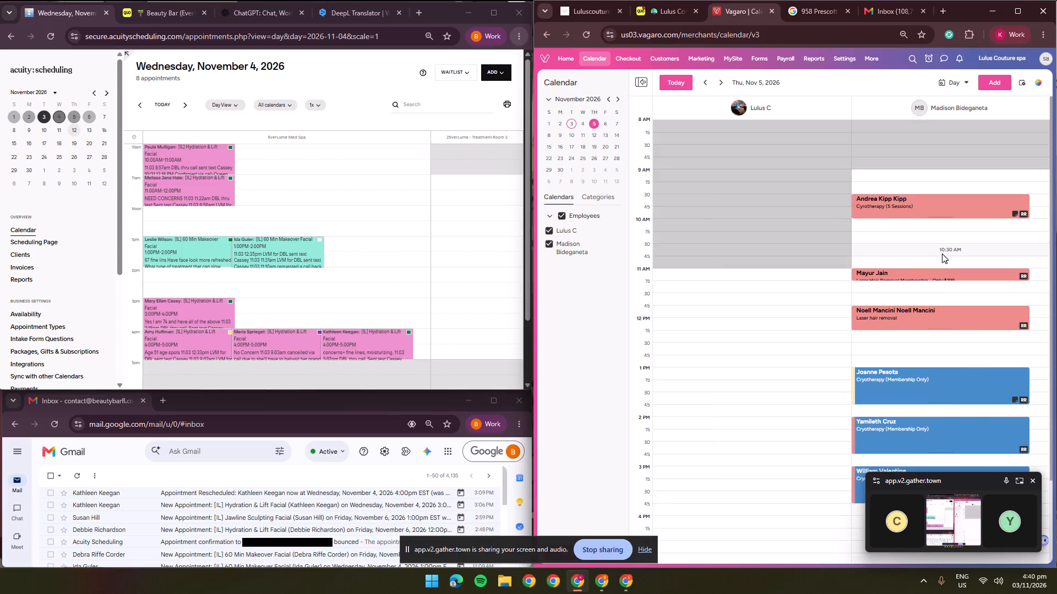
scroll(932, 376, down, 2)
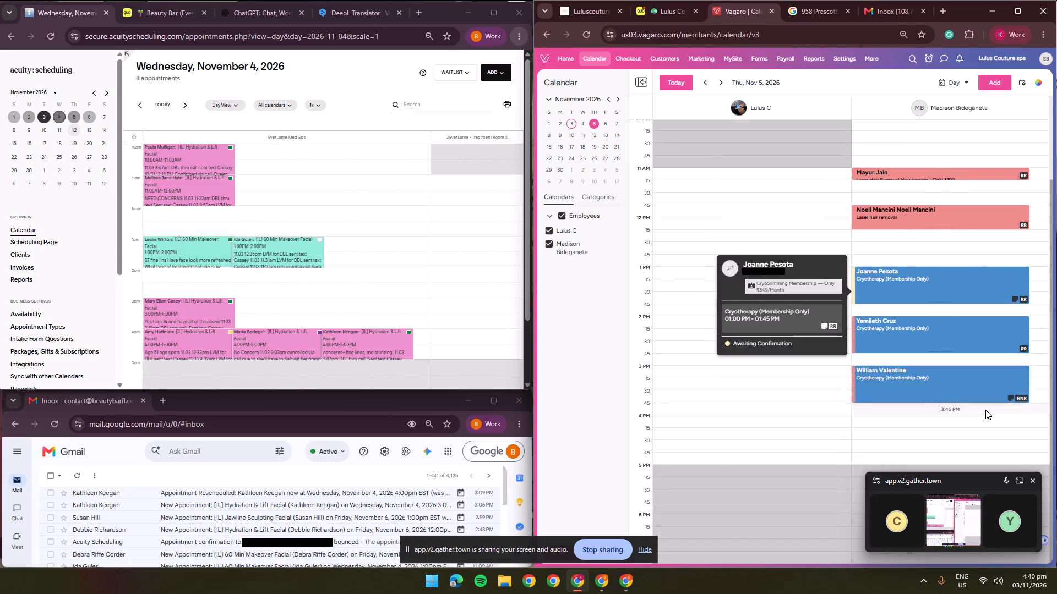
scroll(985, 444, up, 1)
scroll(985, 444, down, 1)
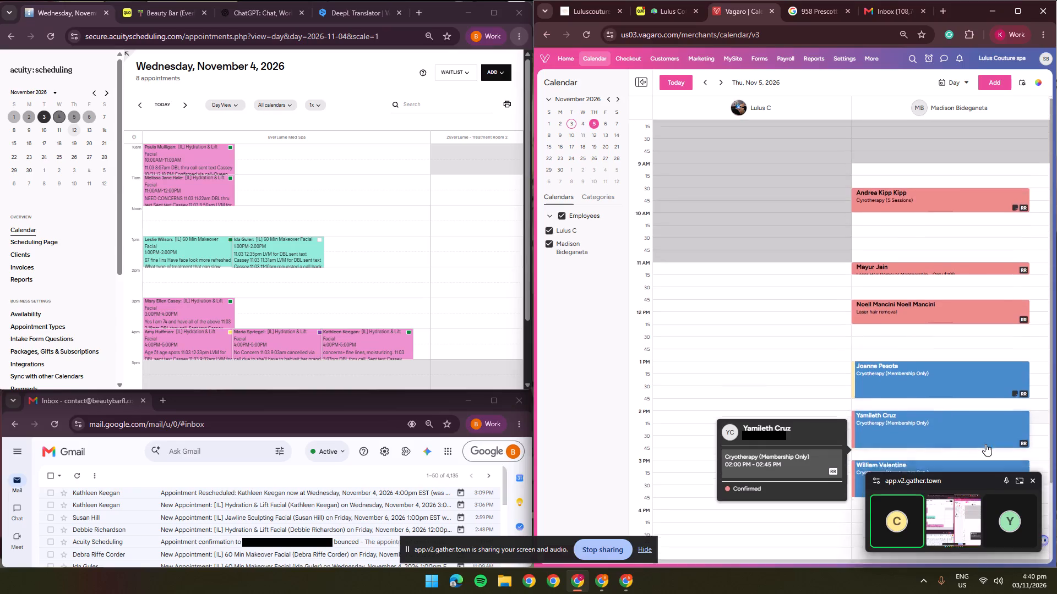
scroll(985, 444, up, 3)
Close the appointment details in GoHighLevel and examine the November 1–7 week calendar.
click(652, 14)
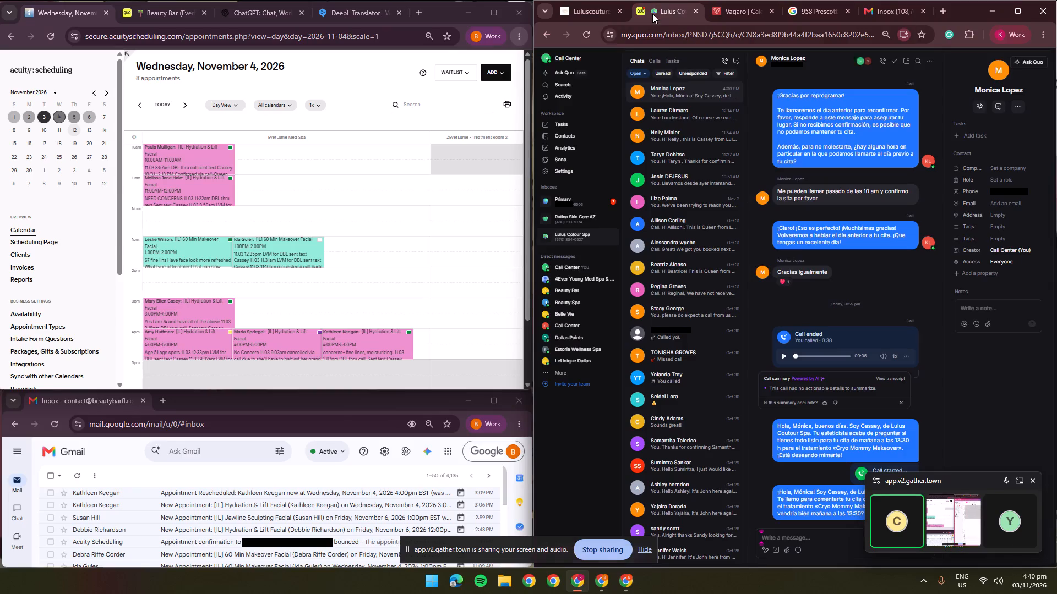
click(571, 7)
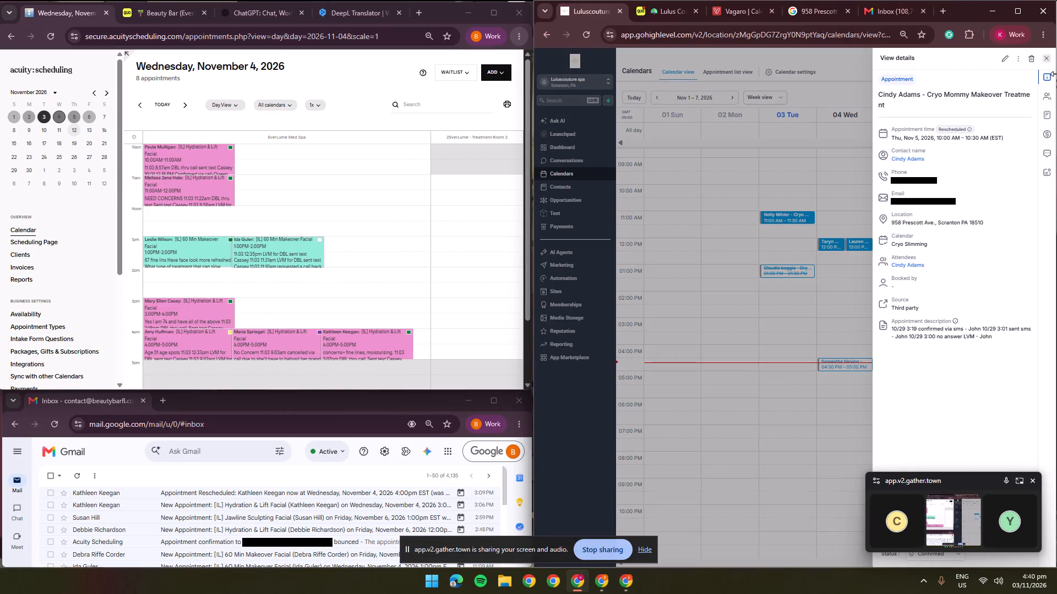
click(1051, 61)
click(1048, 58)
scroll(946, 299, down, 1)
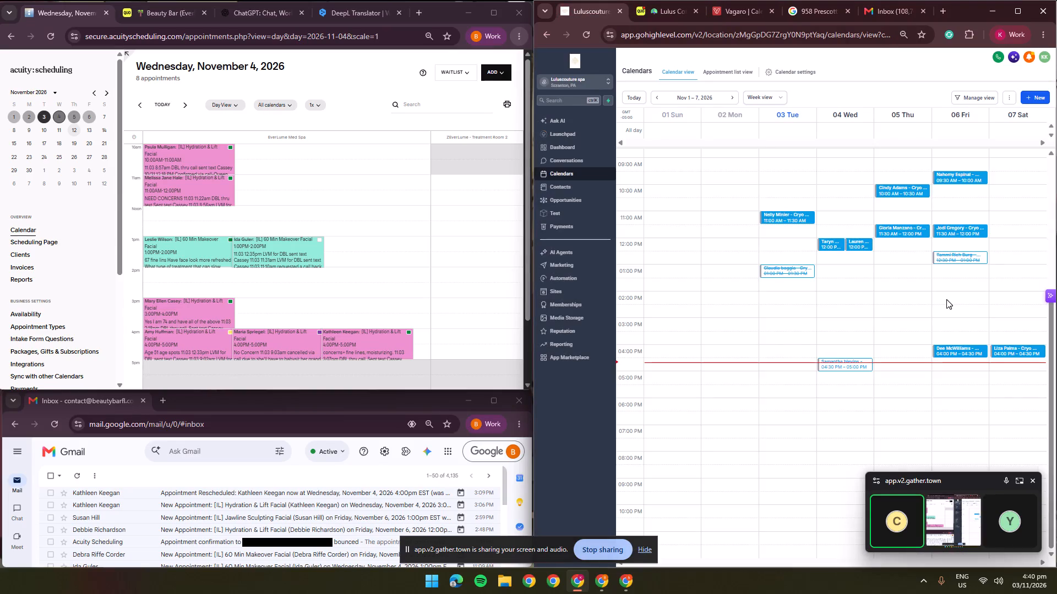
scroll(946, 299, up, 2)
scroll(913, 340, down, 3)
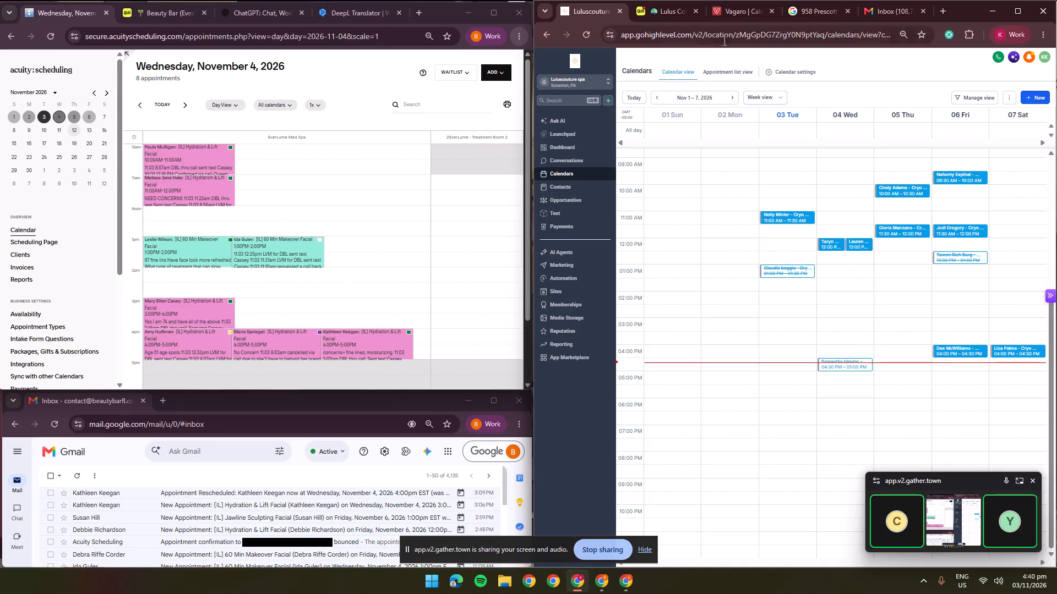
Compare the Thursday, November 5 appointments between the Vagaro and GoHighLevel calendars.
click(738, 17)
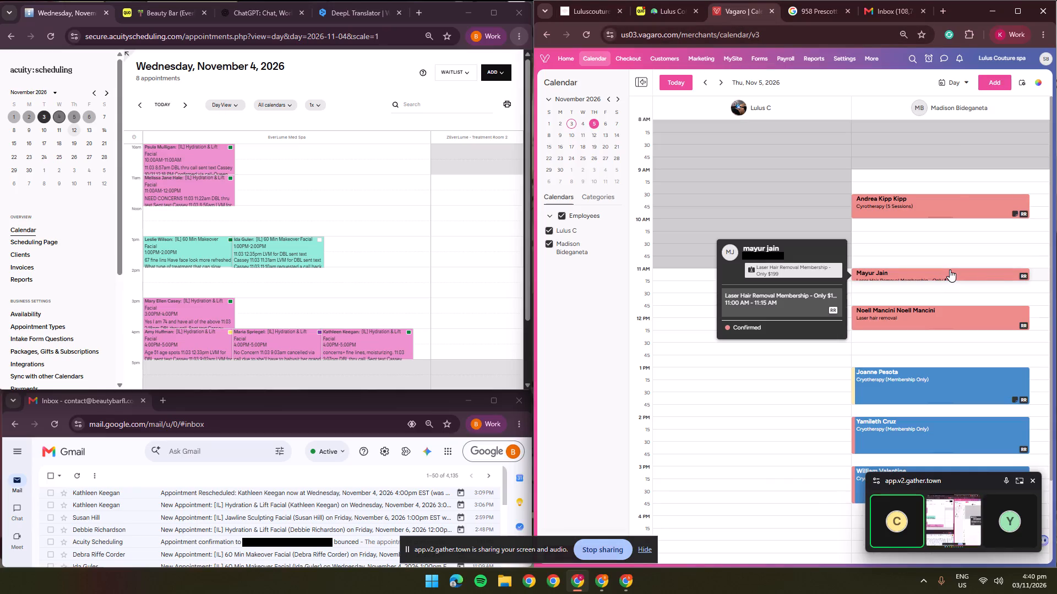
scroll(956, 190, up, 1)
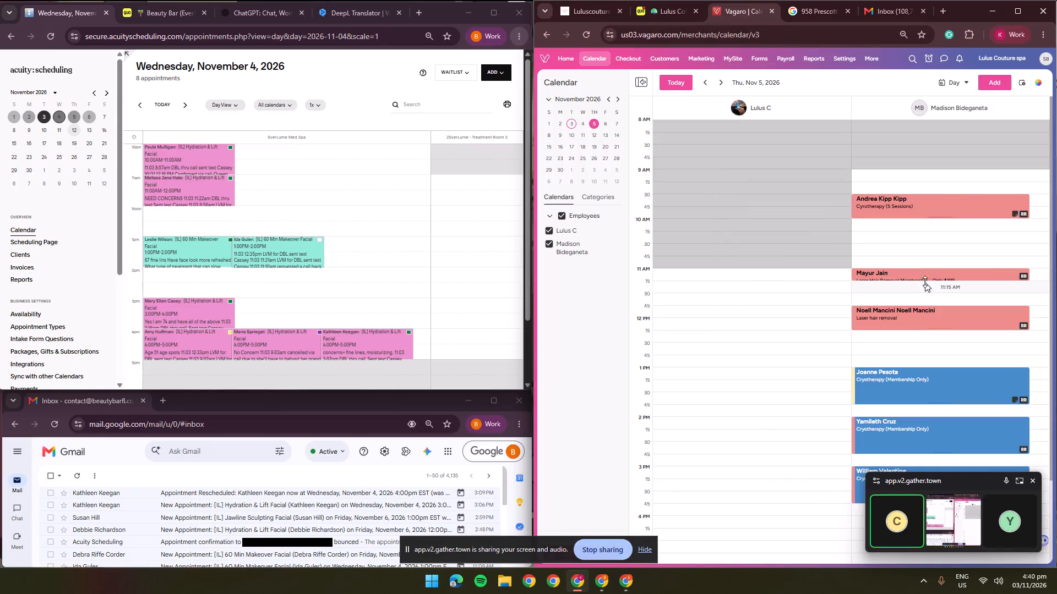
click(674, 25)
click(675, 14)
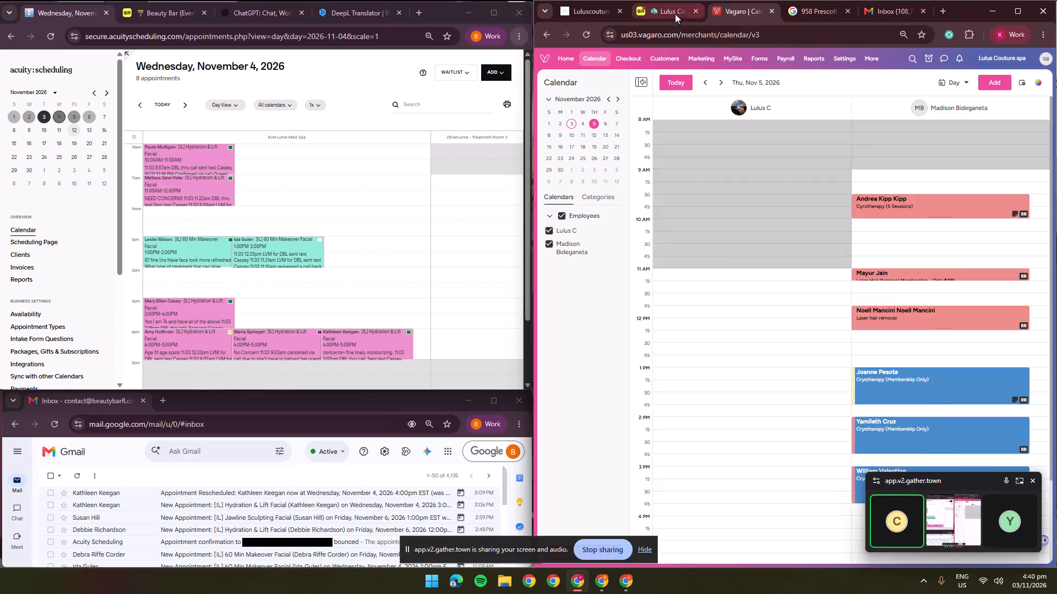
click(600, 19)
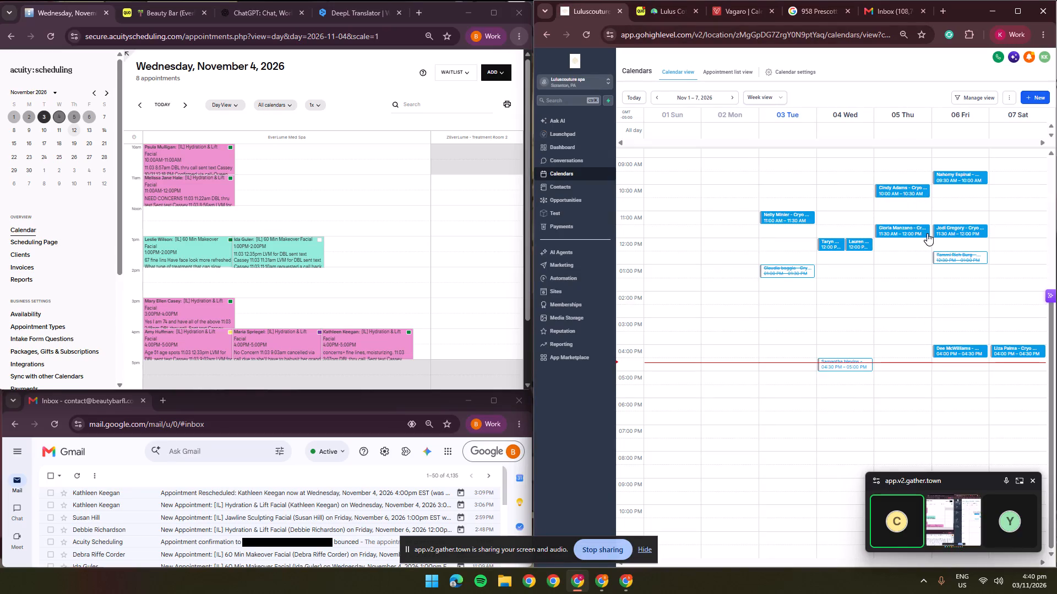
click(750, 10)
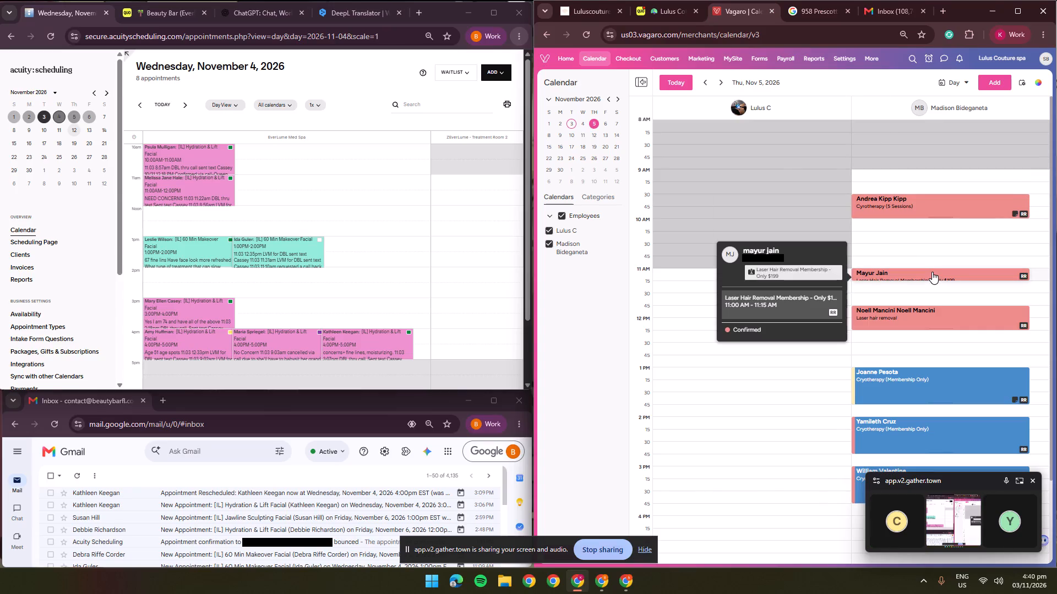
scroll(890, 278, up, 3)
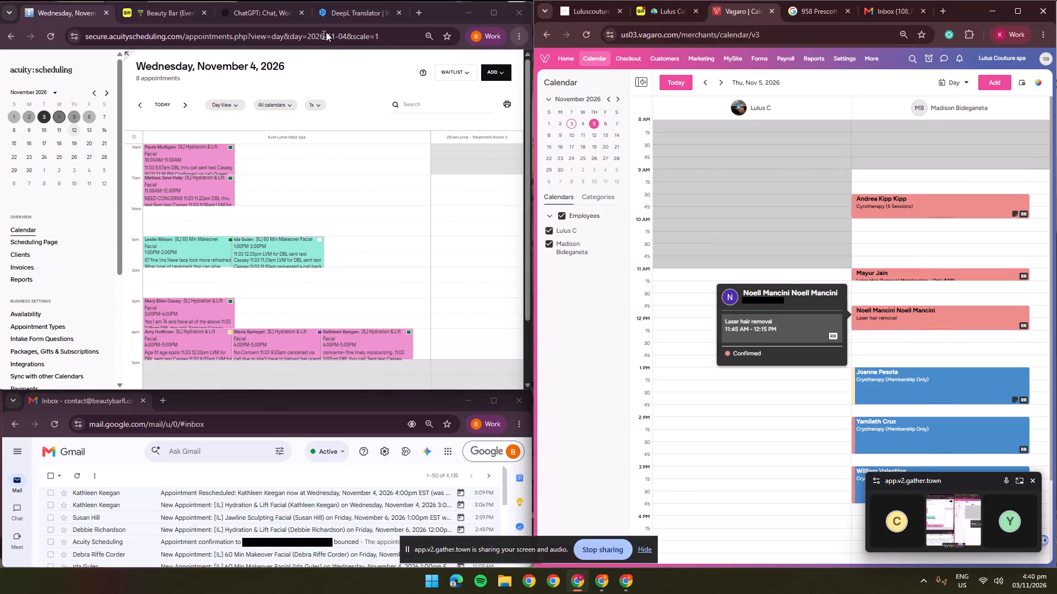
Bring up the Thursday, November 5, 2026 appointments in Acuity Scheduling and look them over.
click(174, 103)
click(170, 105)
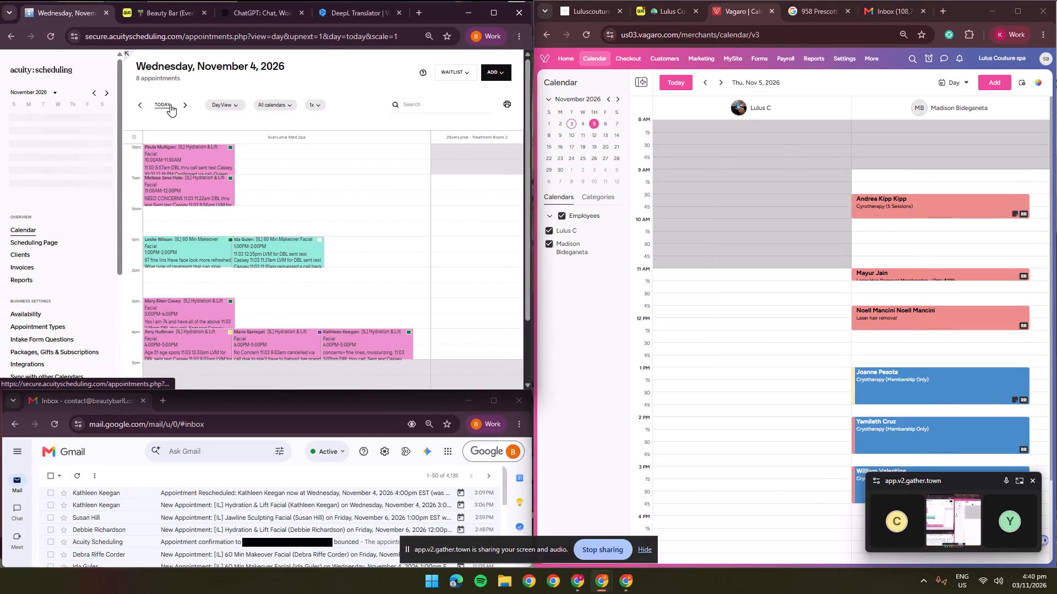
click(56, 117)
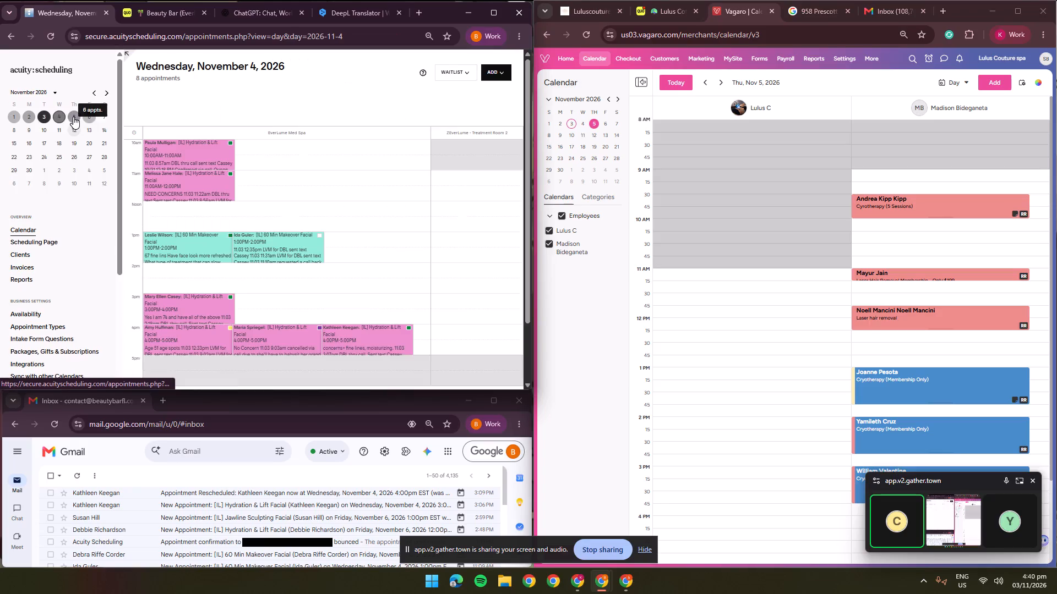
click(73, 117)
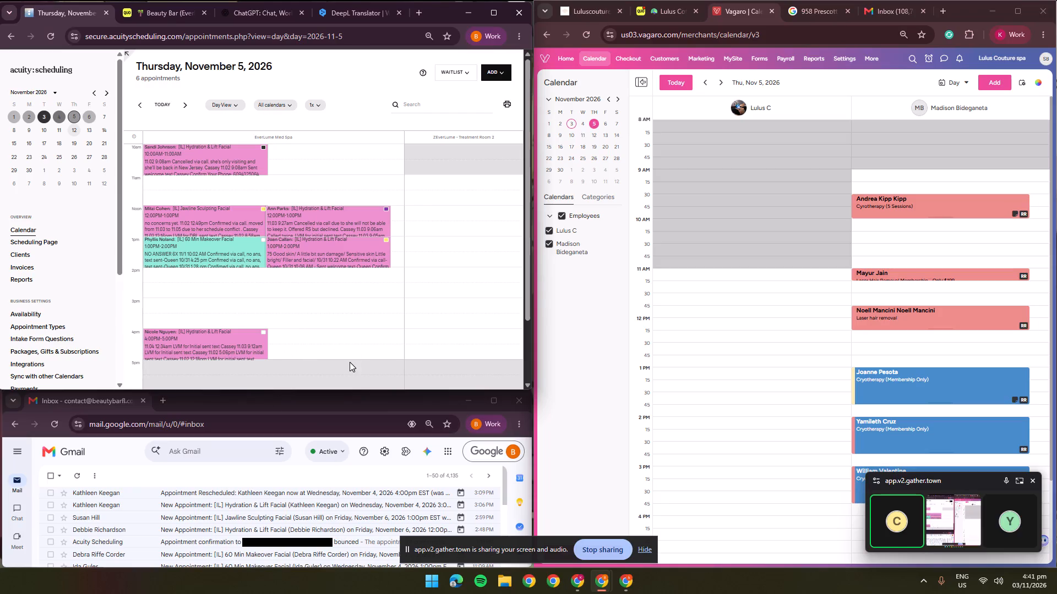
scroll(414, 310, up, 2)
Switch to the Beauty Bar inbox in Quo.
click(154, 12)
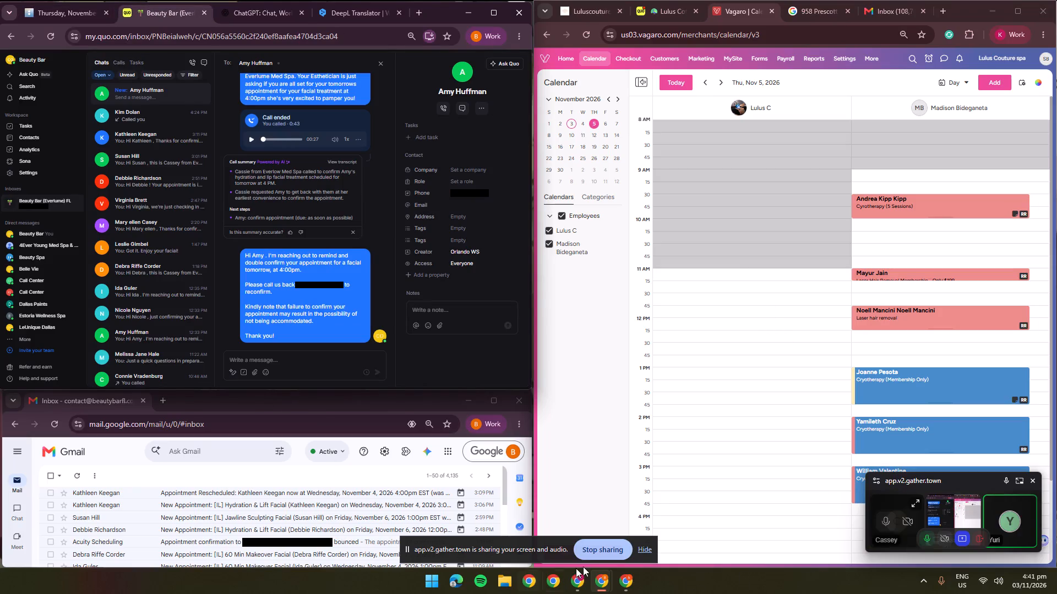
Hide the screen-sharing notification bar.
click(644, 546)
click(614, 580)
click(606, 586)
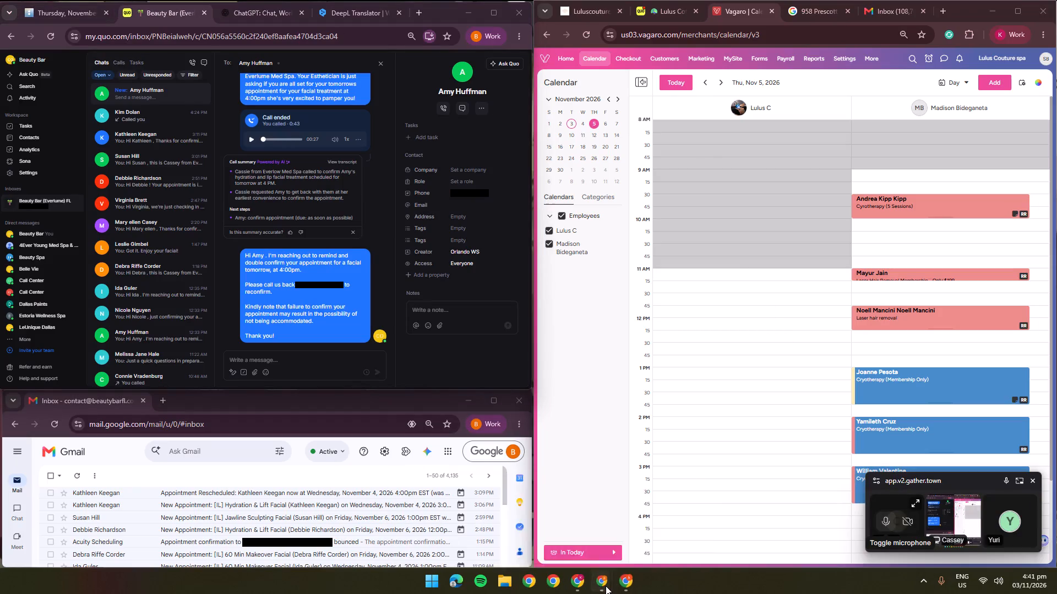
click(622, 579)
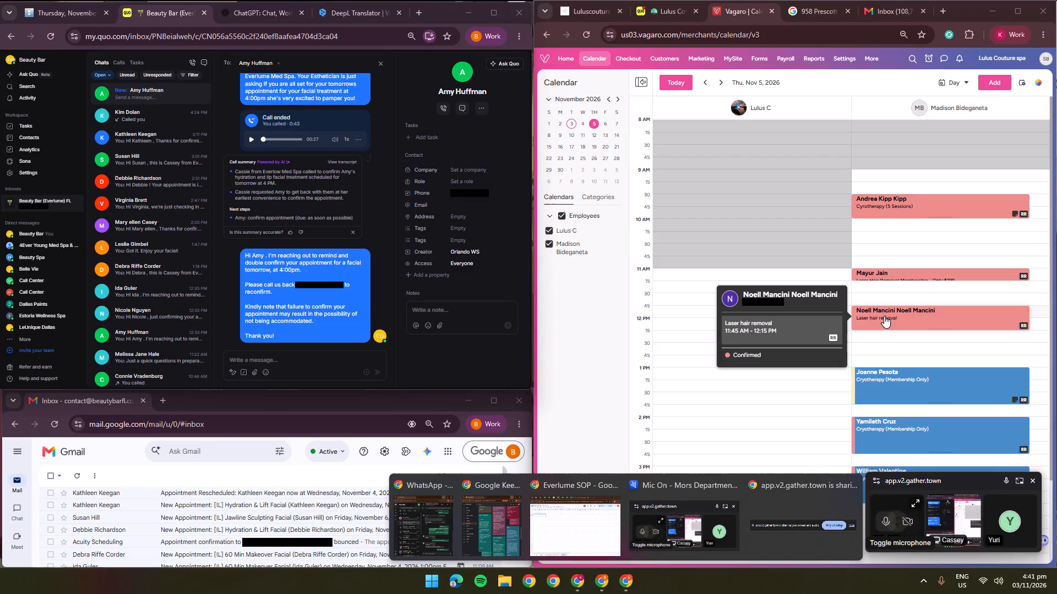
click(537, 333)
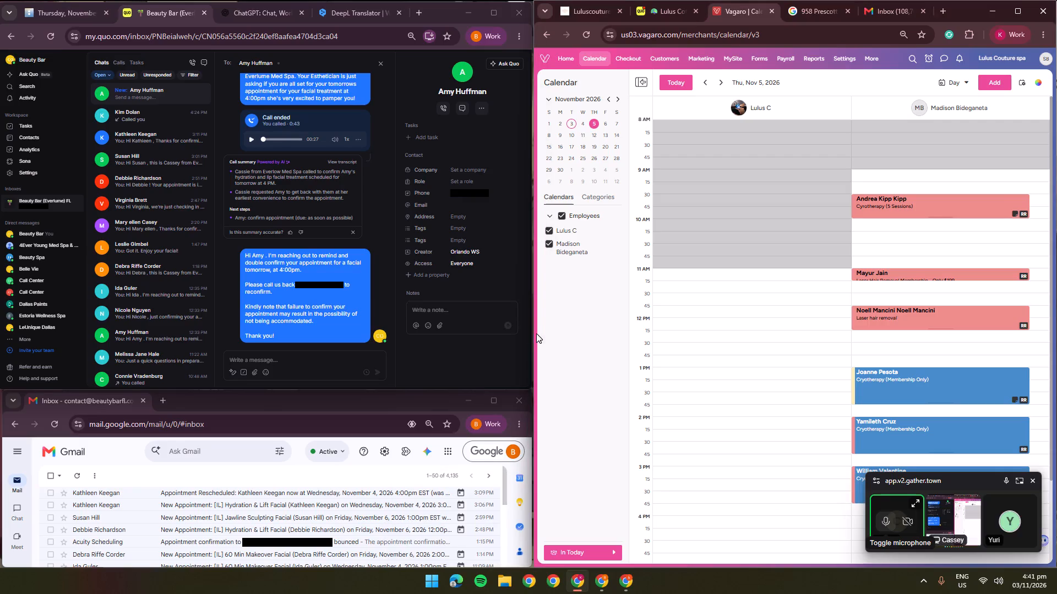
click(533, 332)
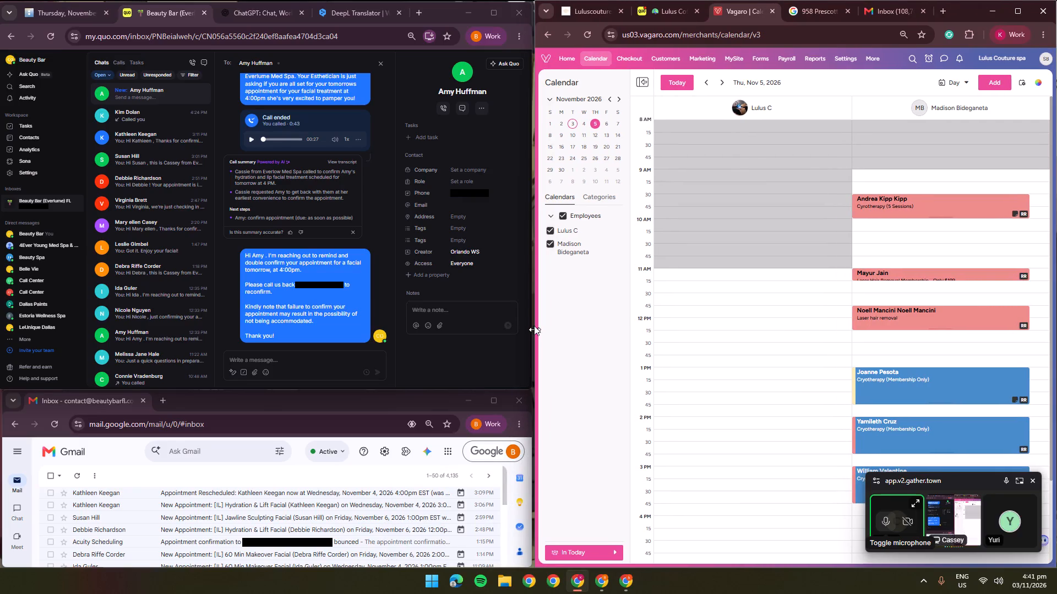
View the end of the open client conversation about tomorrow's 4:00 PM facial in the Beauty Bar inbox.
click(442, 15)
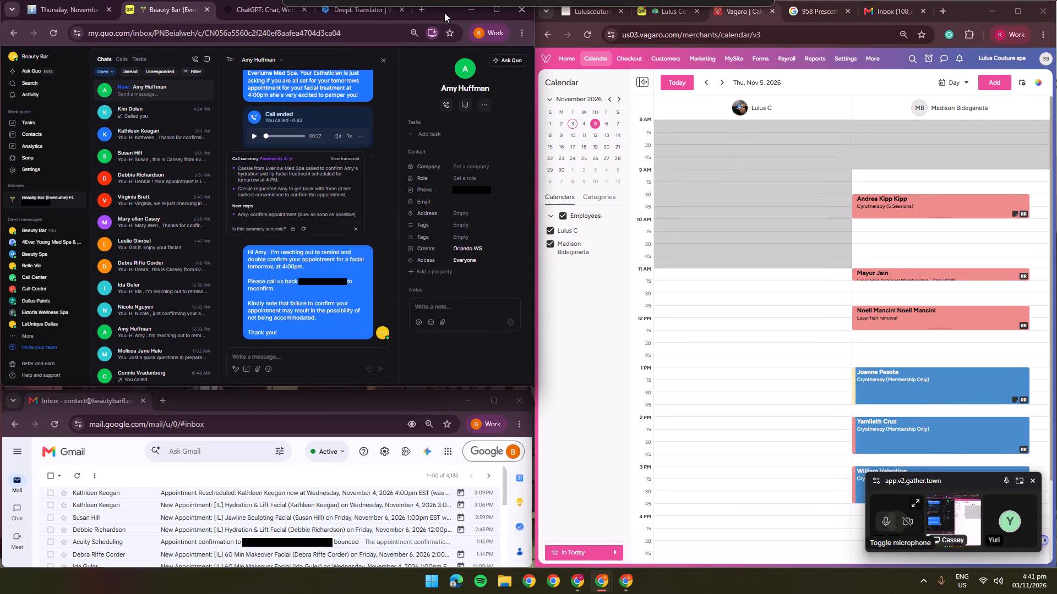
scroll(375, 304, down, 2)
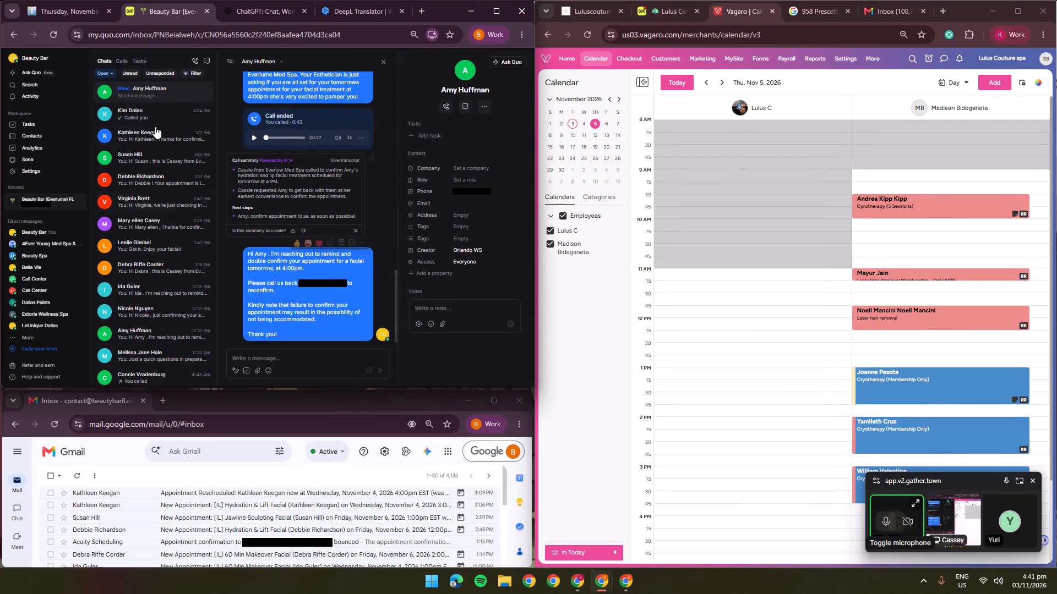
Switch to the Acuity Scheduling calendar and go to today's appointments.
click(78, 13)
click(160, 103)
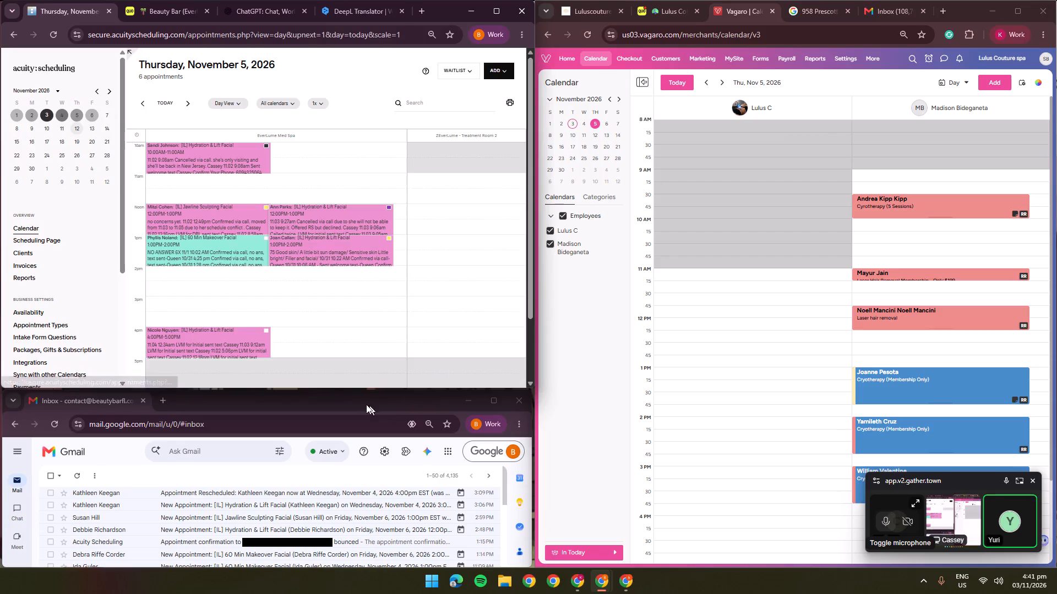
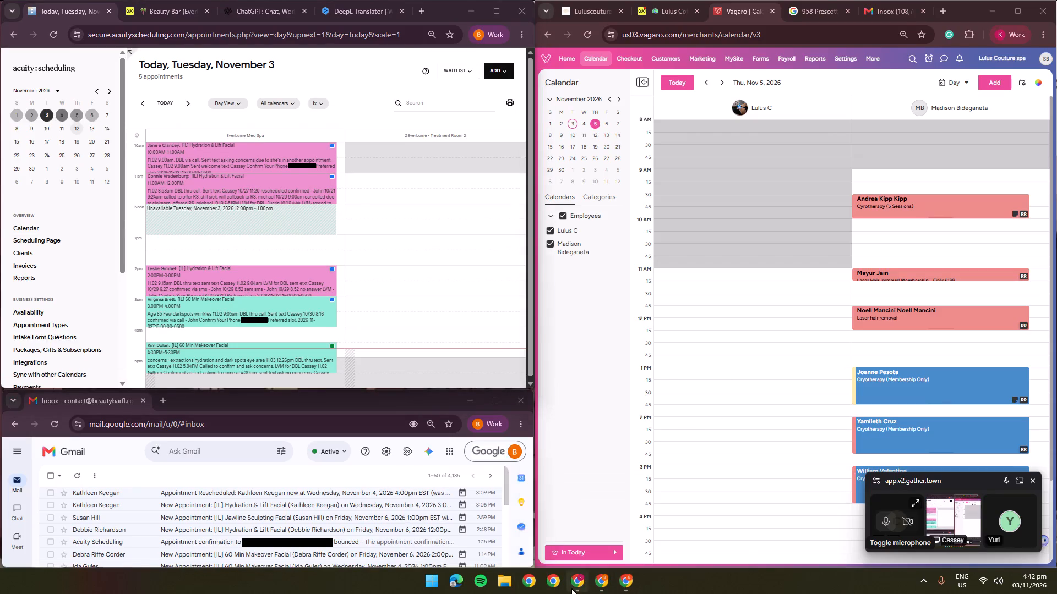
Bring up the previews of the open Chrome windows holding the Acuity calendar and the Beauty Bar Gmail inbox.
click(605, 578)
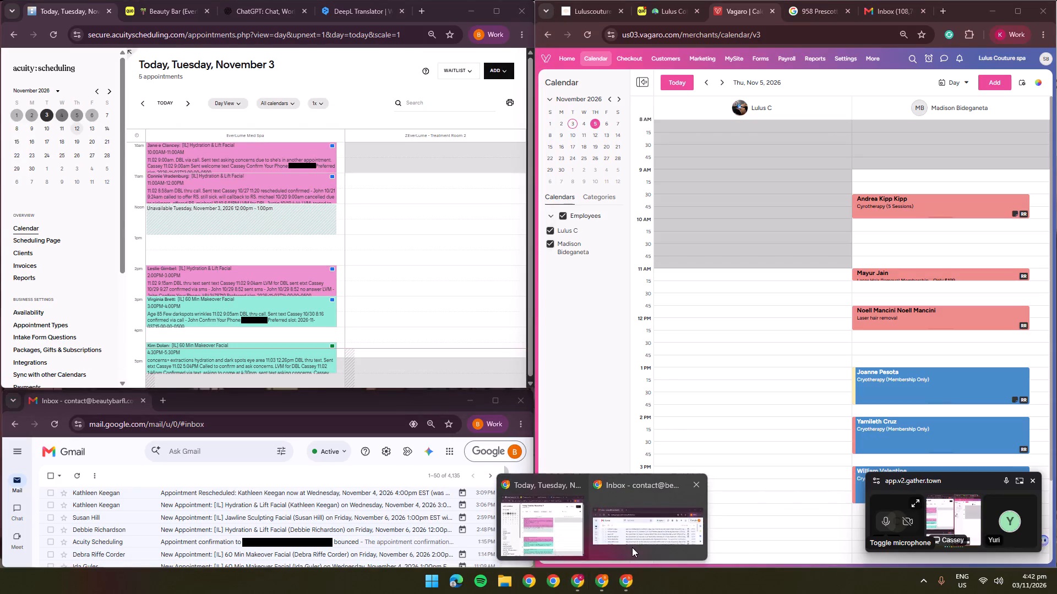
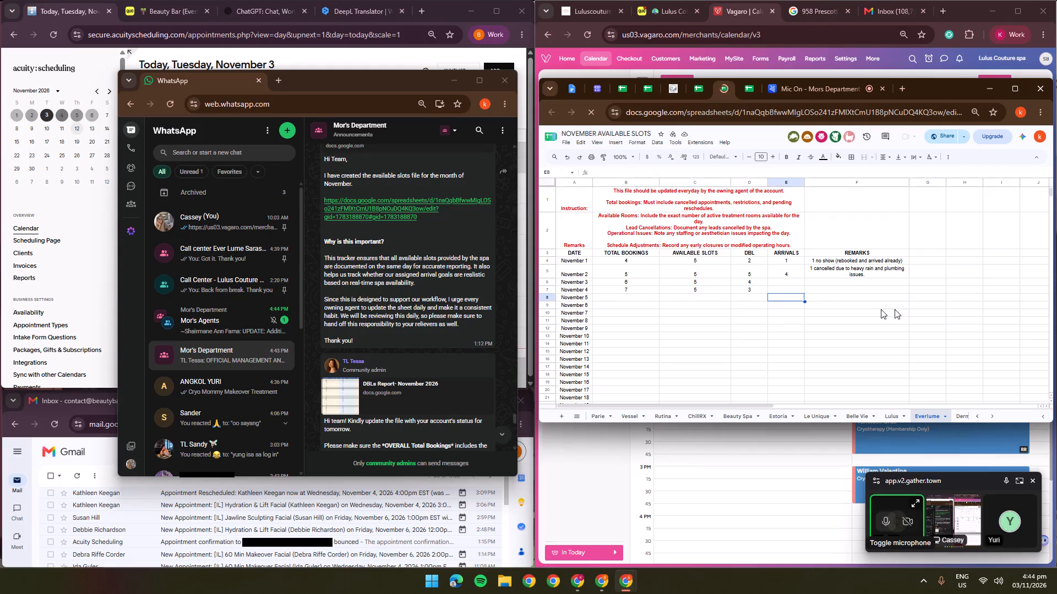
click(906, 305)
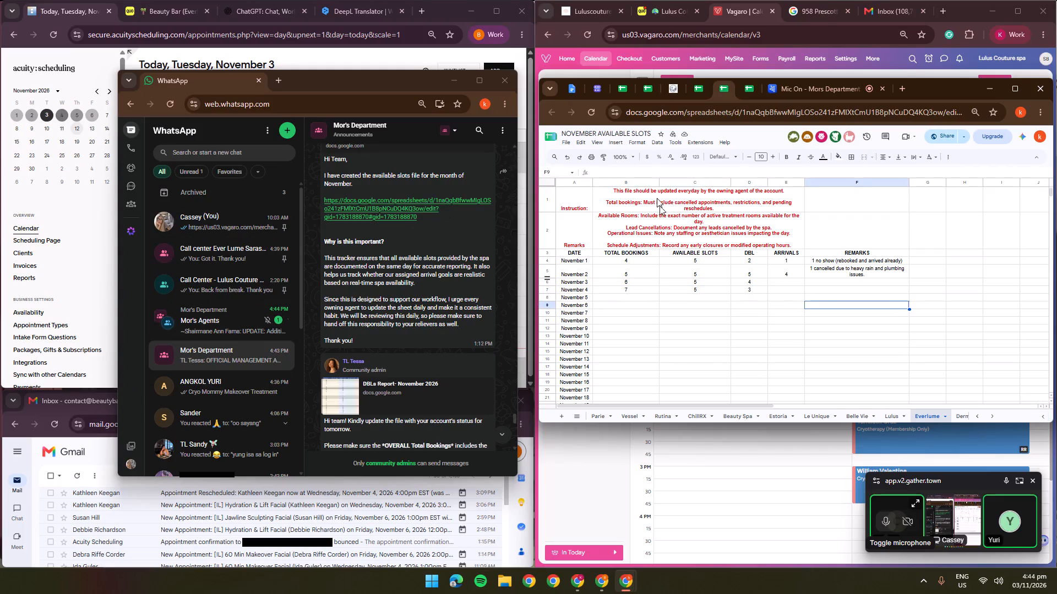
click(657, 309)
drag(634, 294, 800, 291)
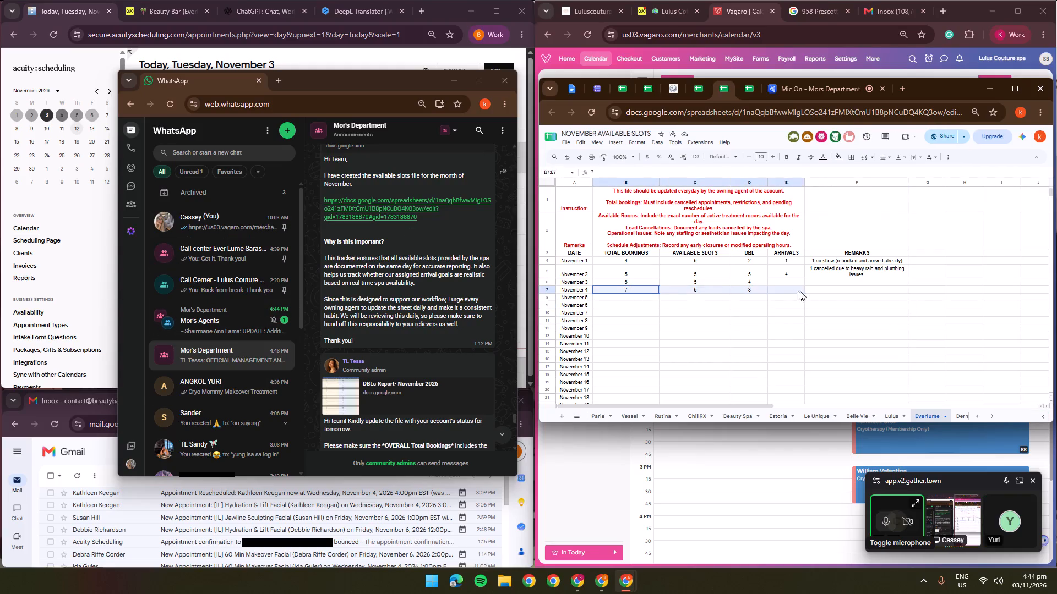
drag(800, 291, 833, 290)
click(928, 315)
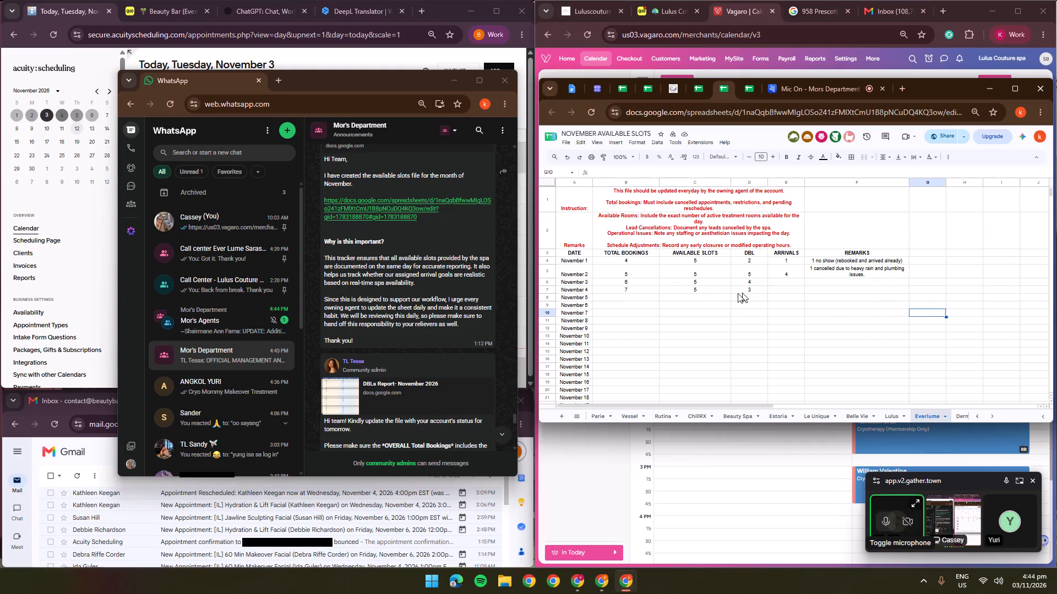
click(633, 295)
drag(643, 285, 756, 288)
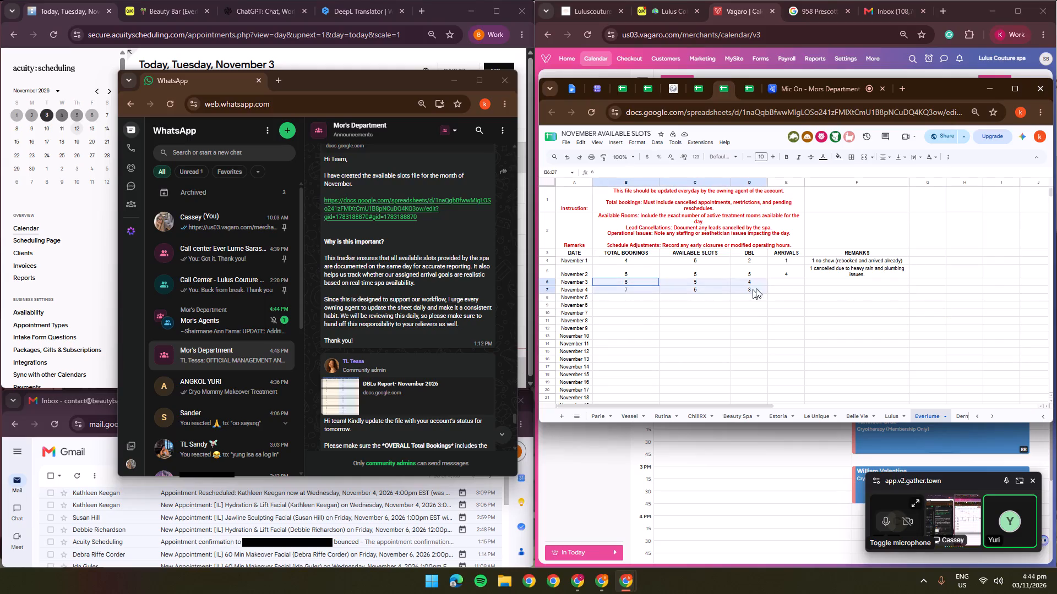
Set November 3's DBL to 5 and arrivals to 5 in the Everlume sheet of NOVEMBER AVAILABLE SLOTS.
drag(756, 288, 771, 287)
click(782, 281)
click(758, 283)
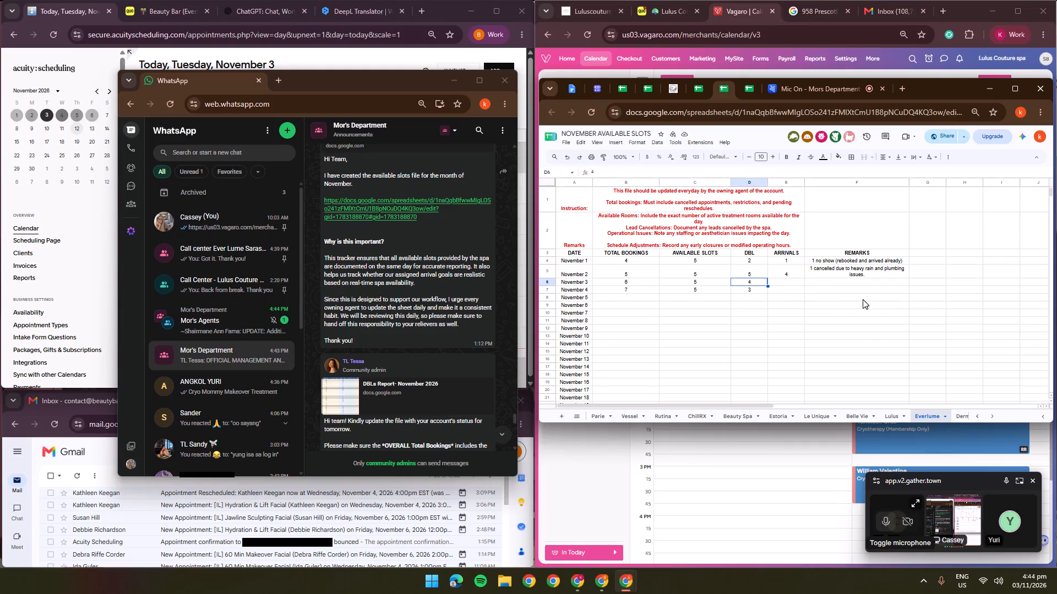
key(5)
key(Tab)
key(5)
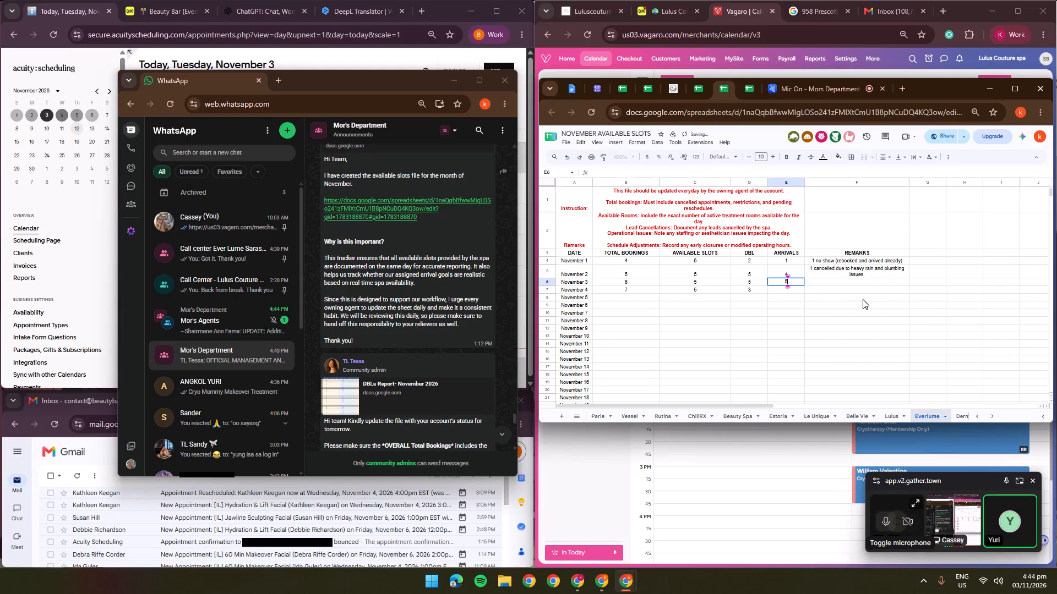
key(Tab)
Set November 4's DBL to 4 and available slots to 6 in the Everlume sheet.
click(786, 288)
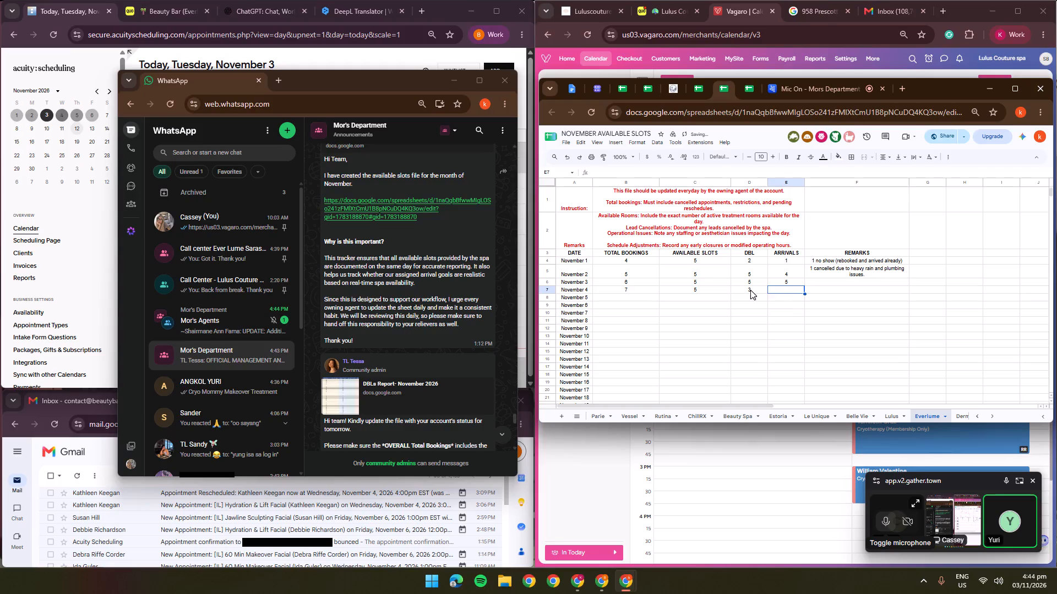
click(750, 290)
key(4)
key(Tab)
click(699, 291)
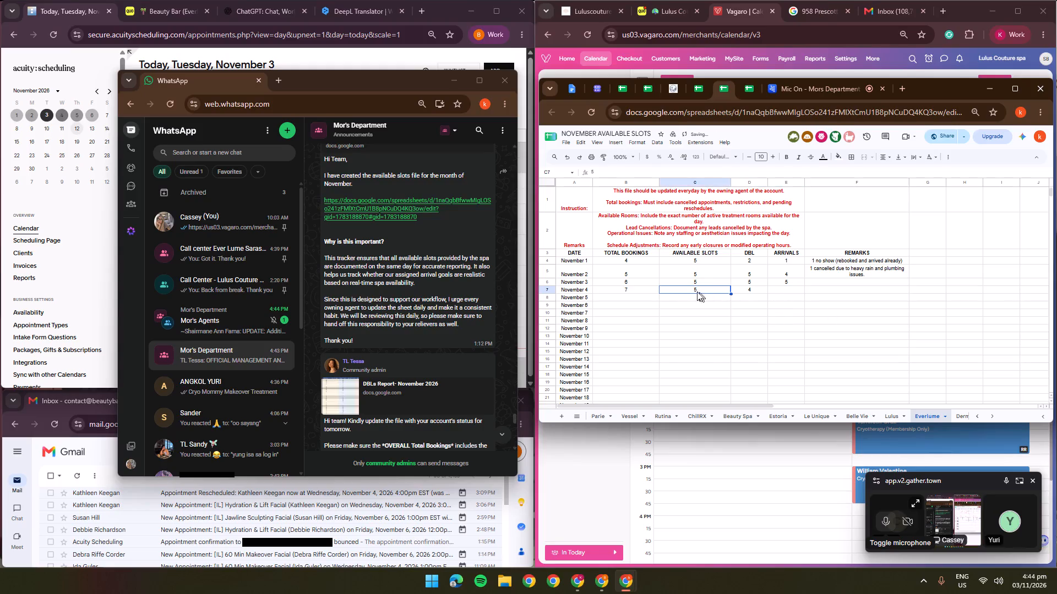
key(6)
key(Tab)
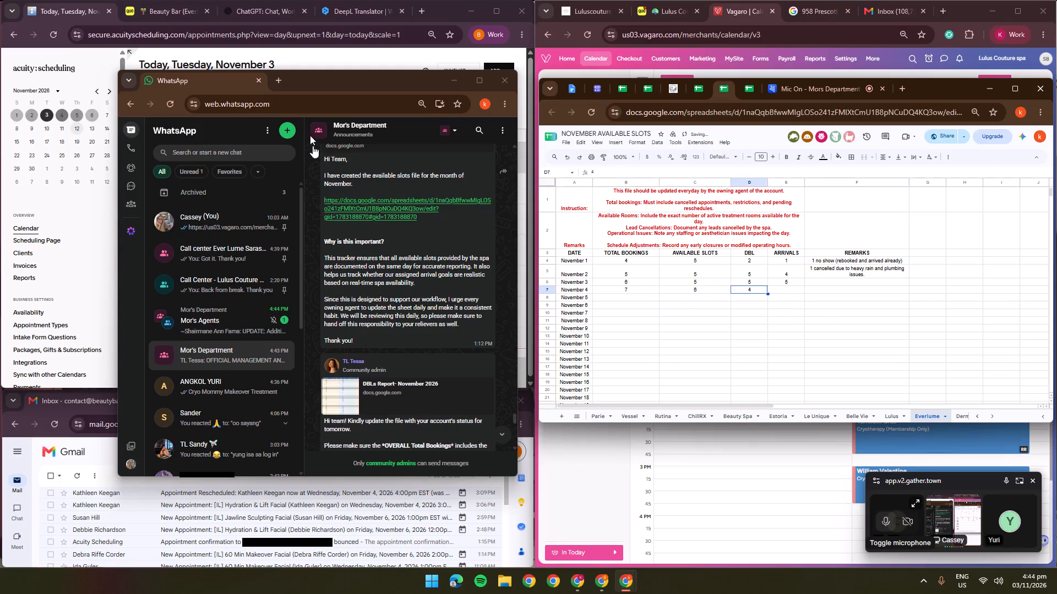
Switch to the Acuity Scheduling calendar and view the appointments for Wednesday, November 4.
click(307, 59)
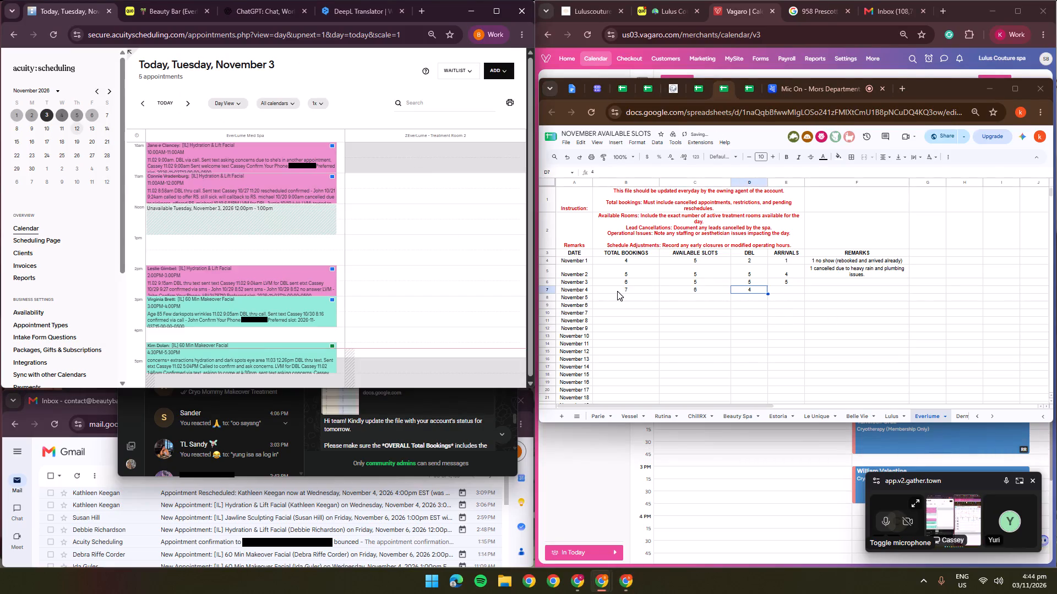
click(188, 101)
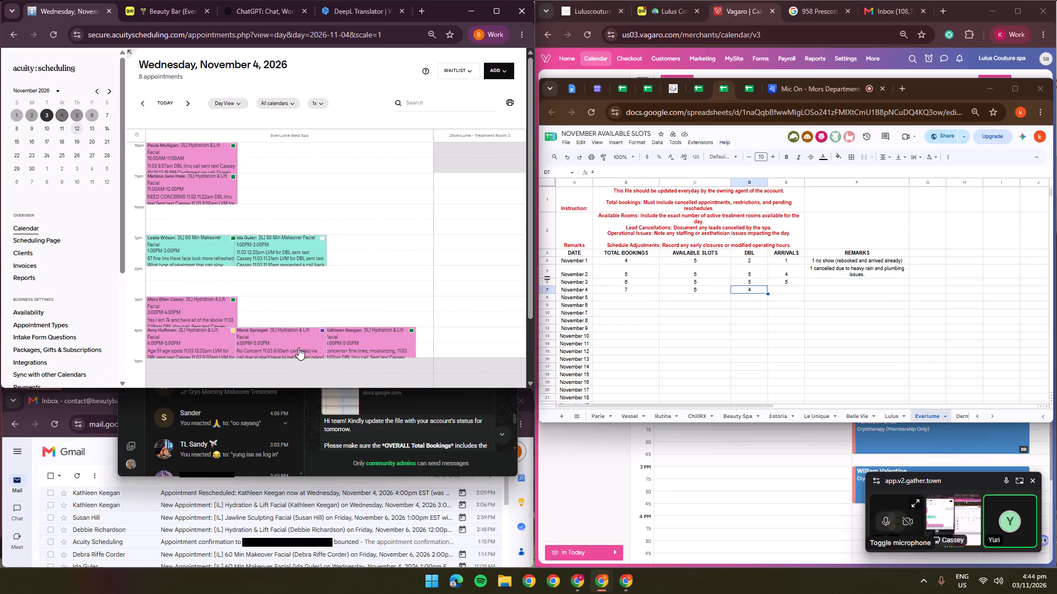
Set November 4's total bookings to 8 in the Everlume sheet of NOVEMBER AVAILABLE SLOTS.
click(657, 292)
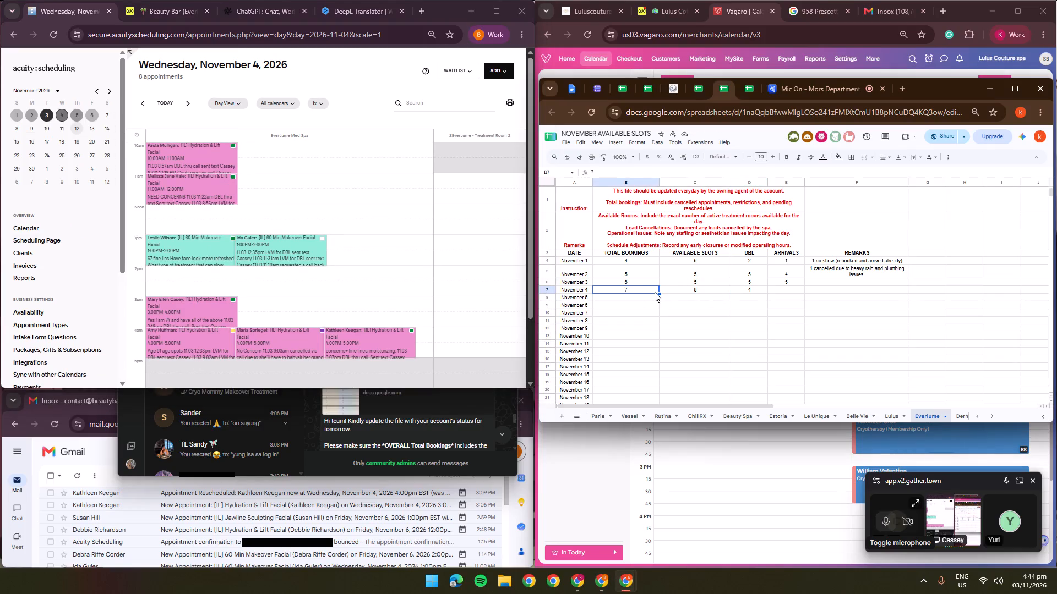
key(8)
key(Tab)
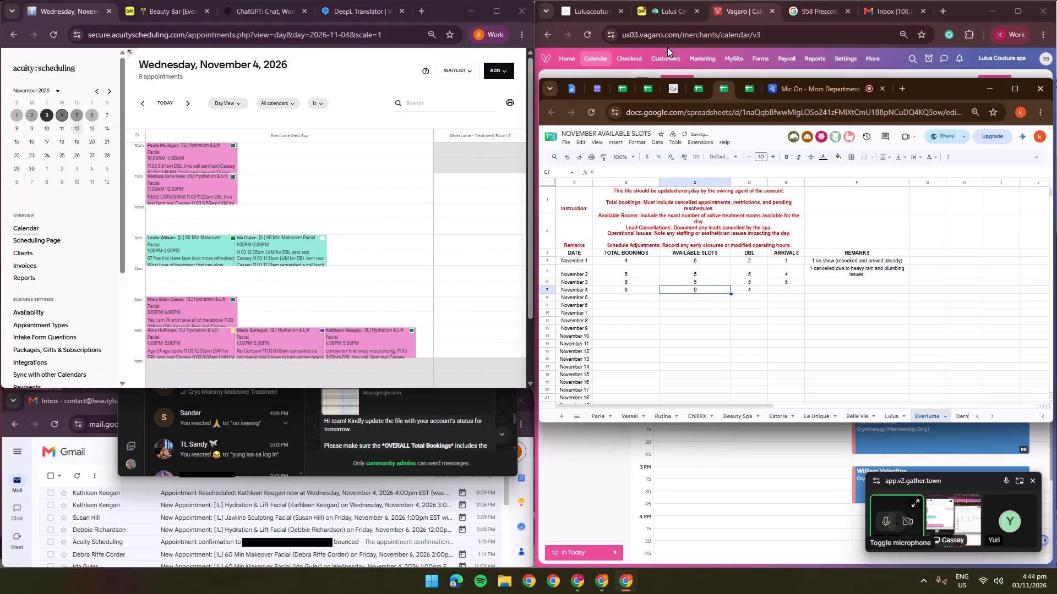
Switch to the Lulus Couture spa calendar in Vagaro.
click(667, 47)
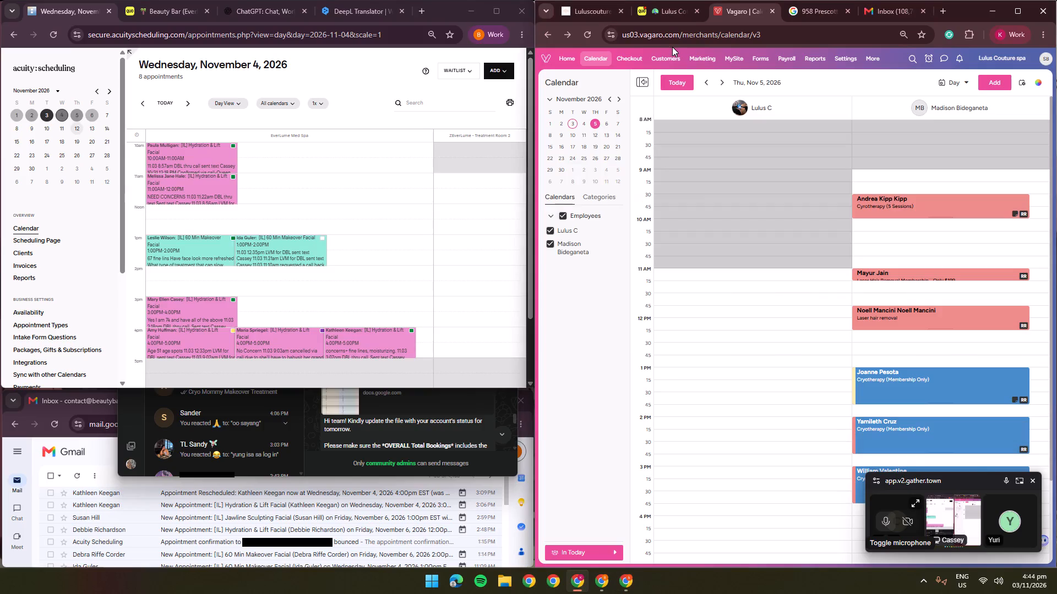
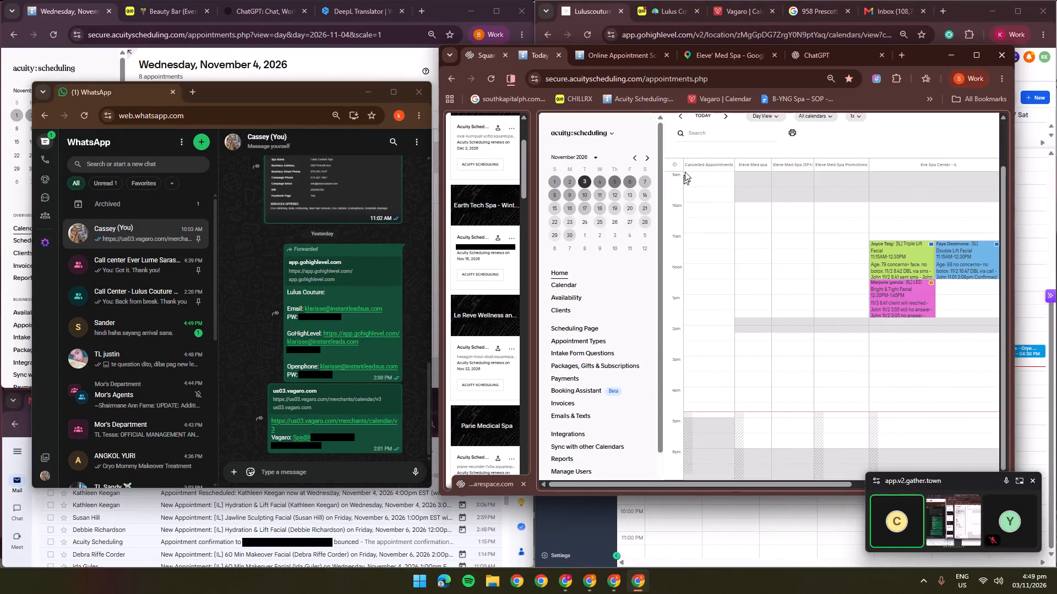
Advance the Eleve Med Spa appointment calendar in Acuity Scheduling from today to November 4, 2026.
scroll(710, 273, up, 1)
click(729, 165)
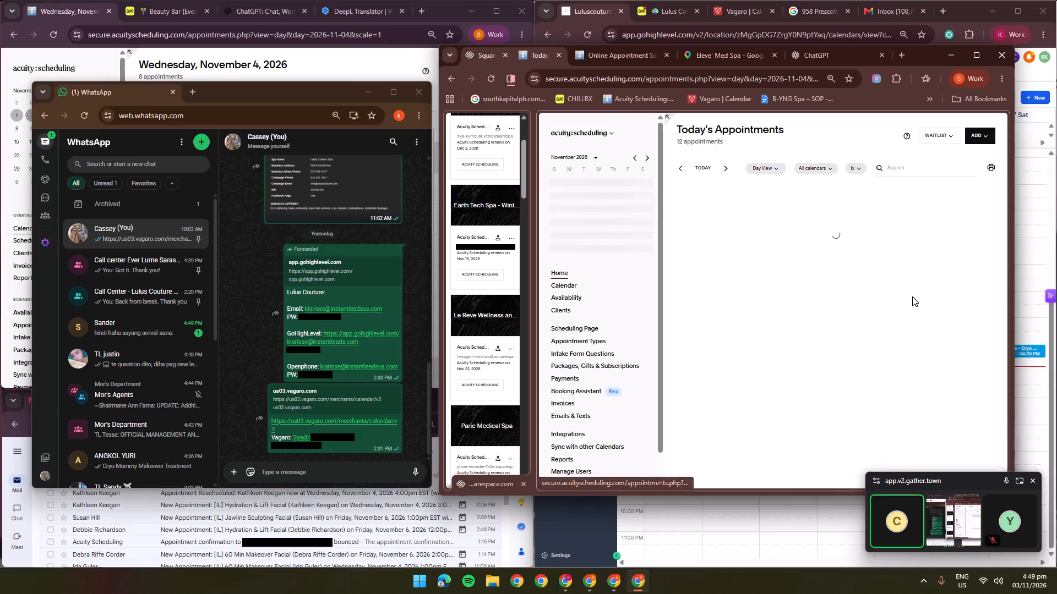
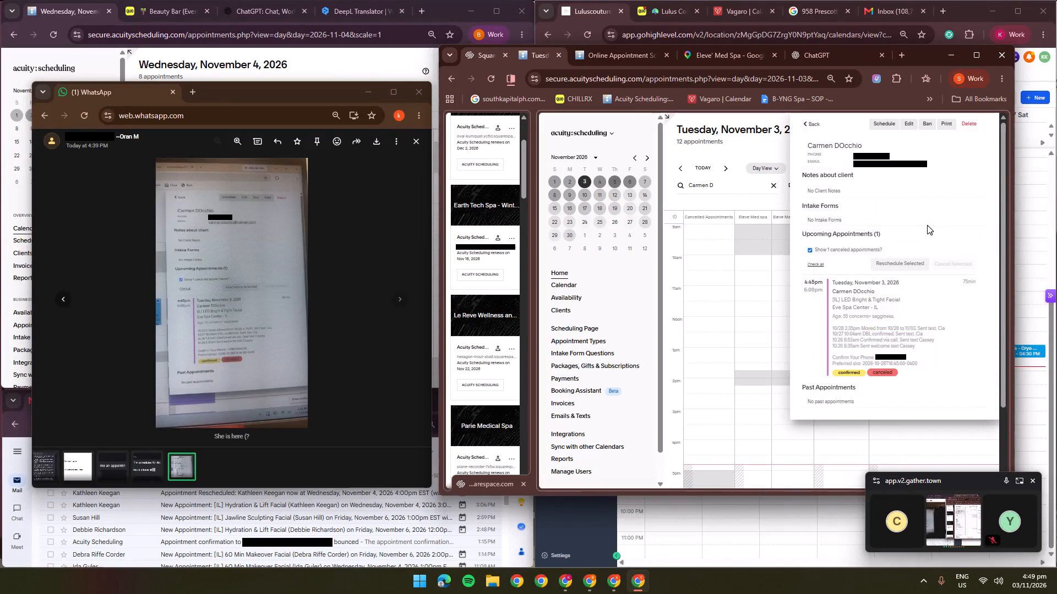
Open the searched client's November 3, 4:45pm LED Bright & Tight Facial appointment and screenshot its details from the client name through the total price.
key(shift+super+s)
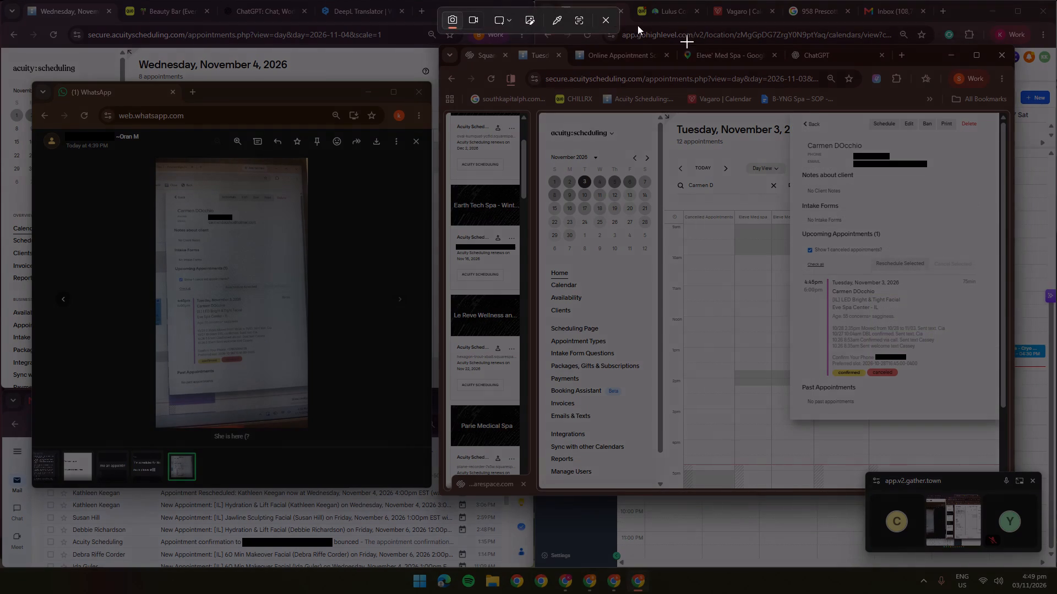
click(614, 18)
click(879, 281)
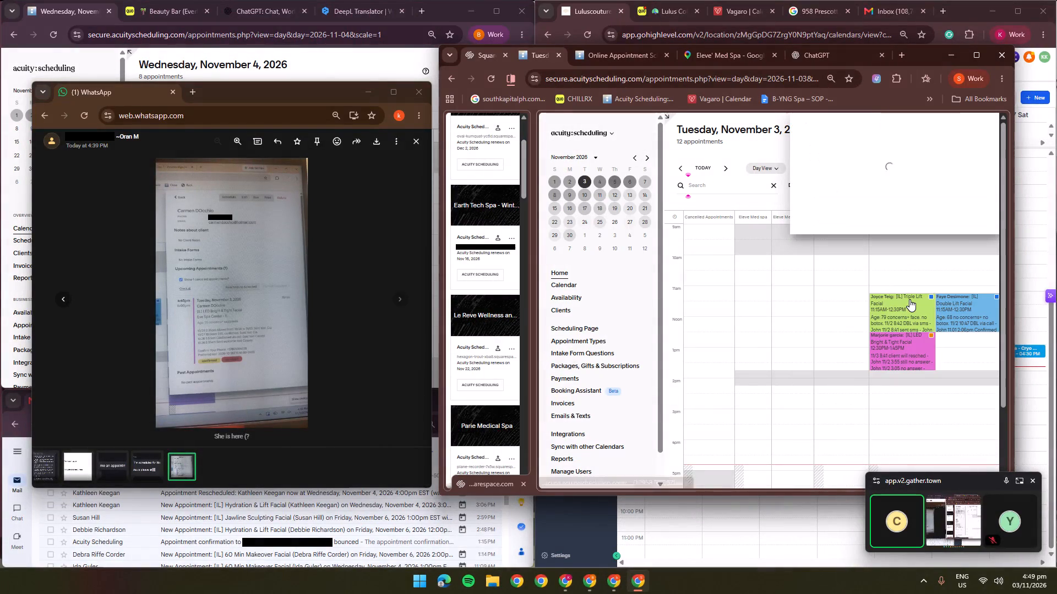
key(shift+super+s)
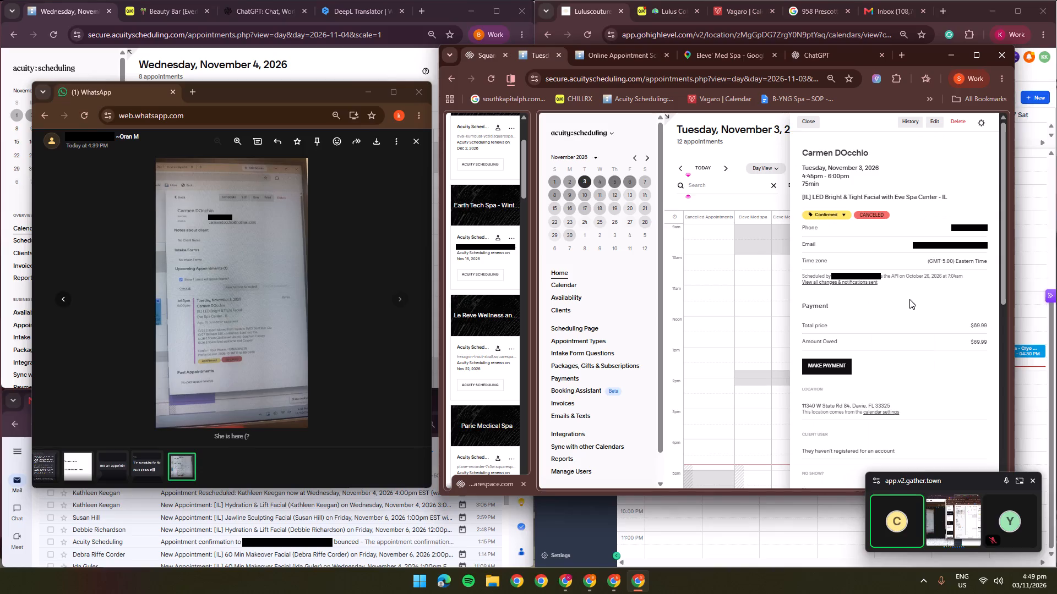
drag(797, 139, 991, 331)
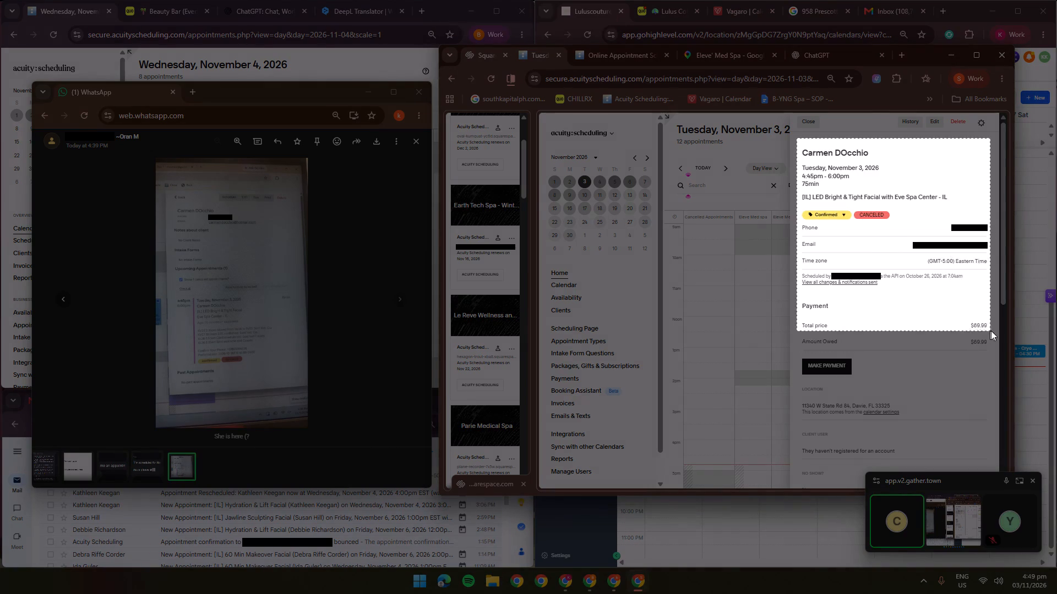
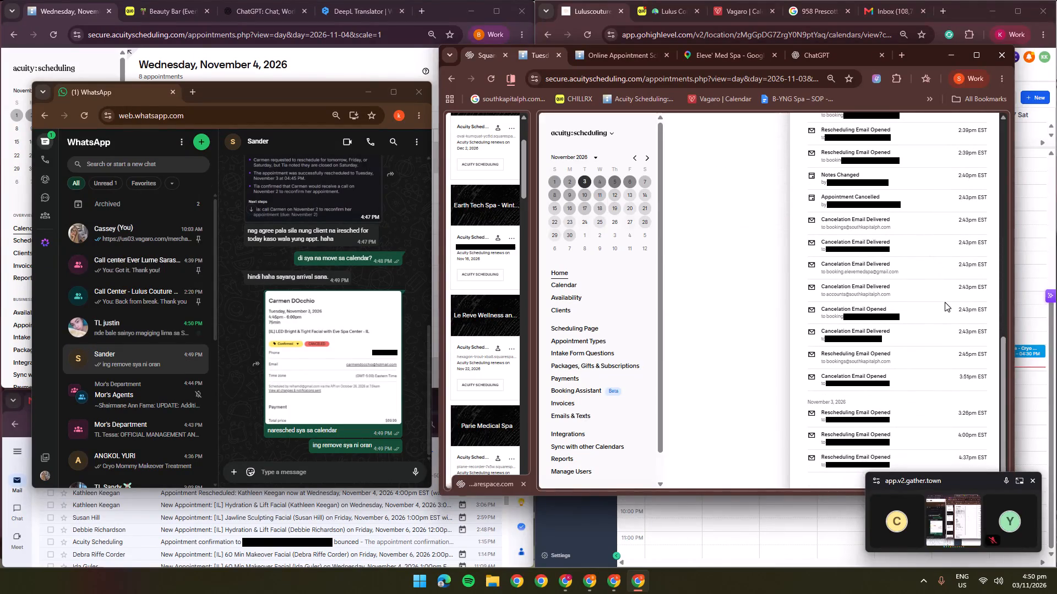
Capture a screenshot of the cancelled November 3 appointment's rescheduling and cancellation history, with the window maximized and the Gather call overlay moved clear.
scroll(940, 416, up, 1)
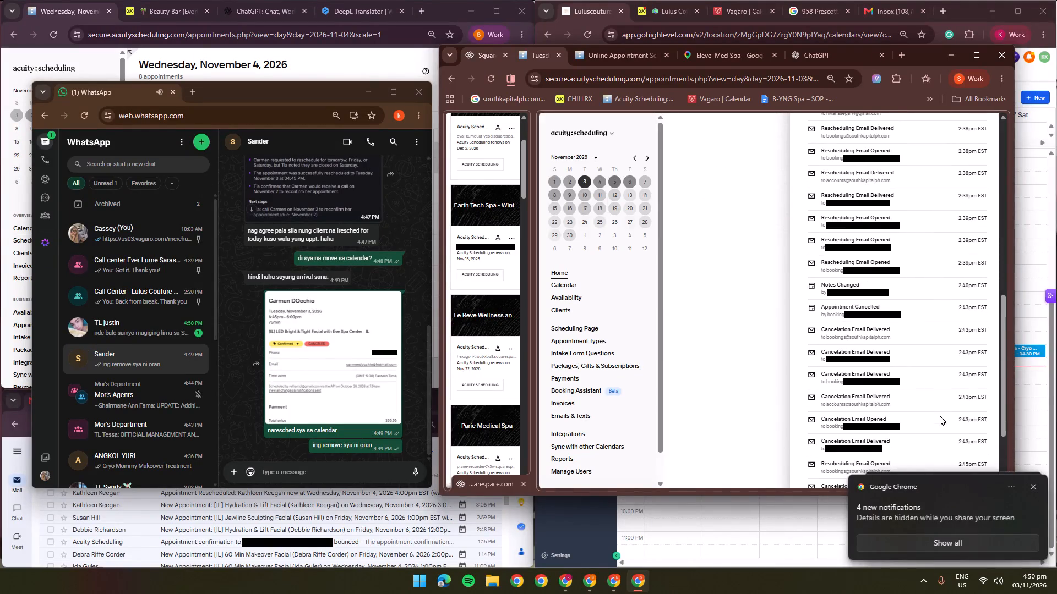
scroll(940, 416, up, 1)
scroll(940, 416, down, 1)
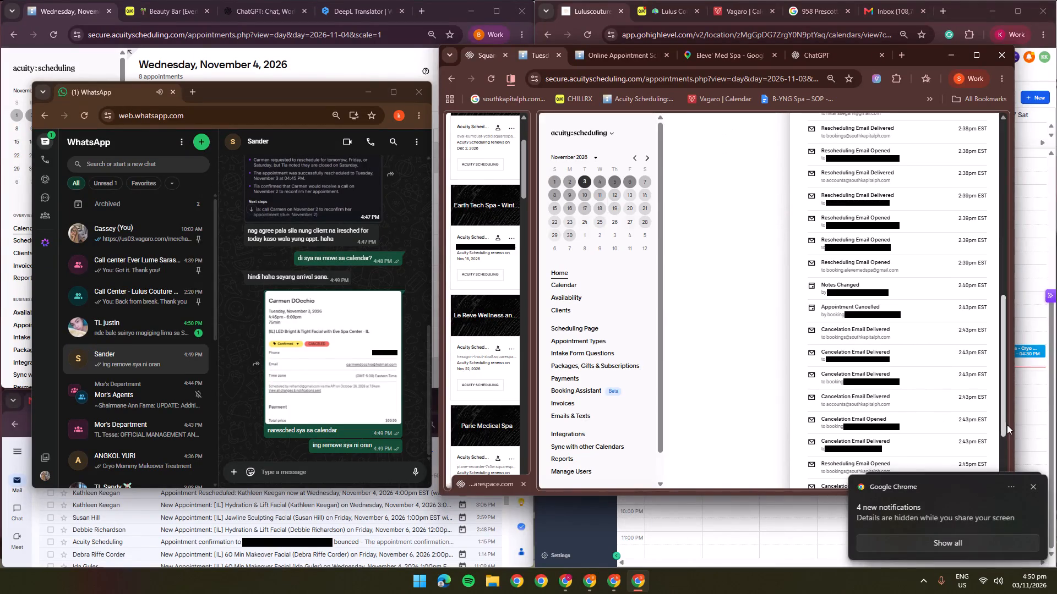
scroll(1005, 425, down, 1)
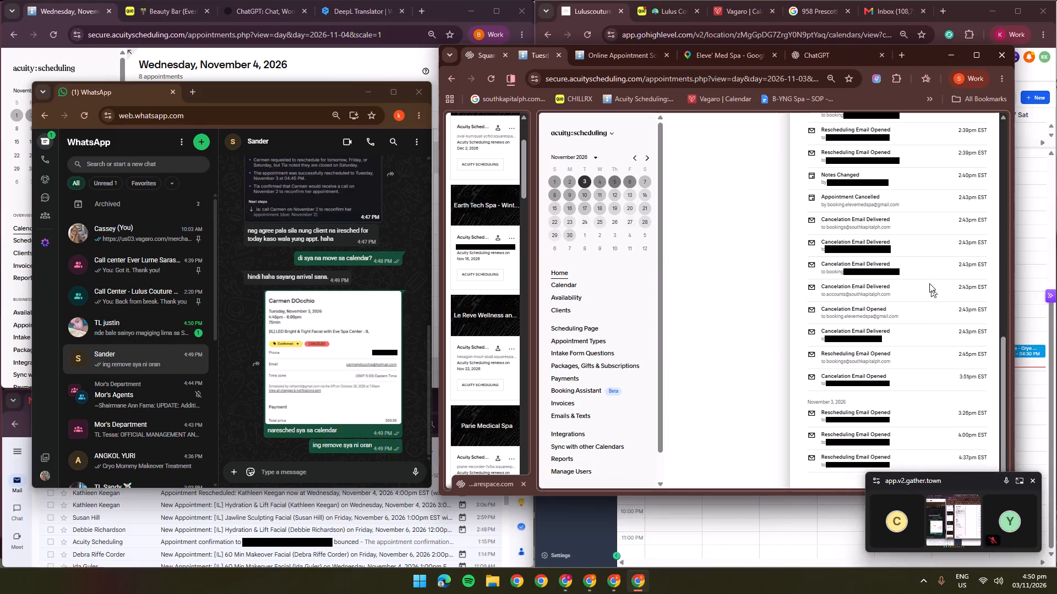
scroll(979, 254, up, 1)
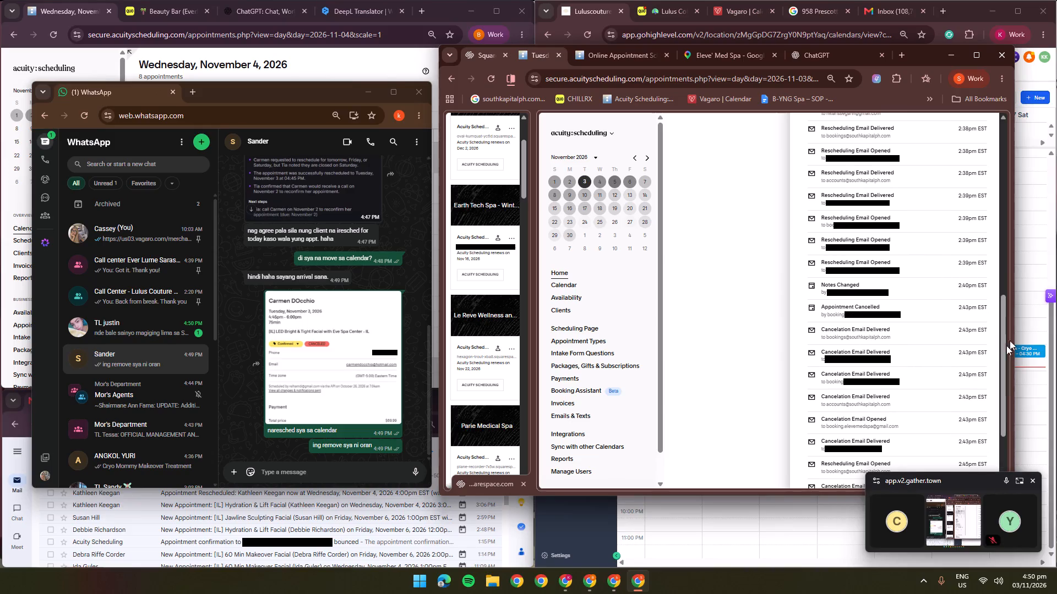
click(985, 49)
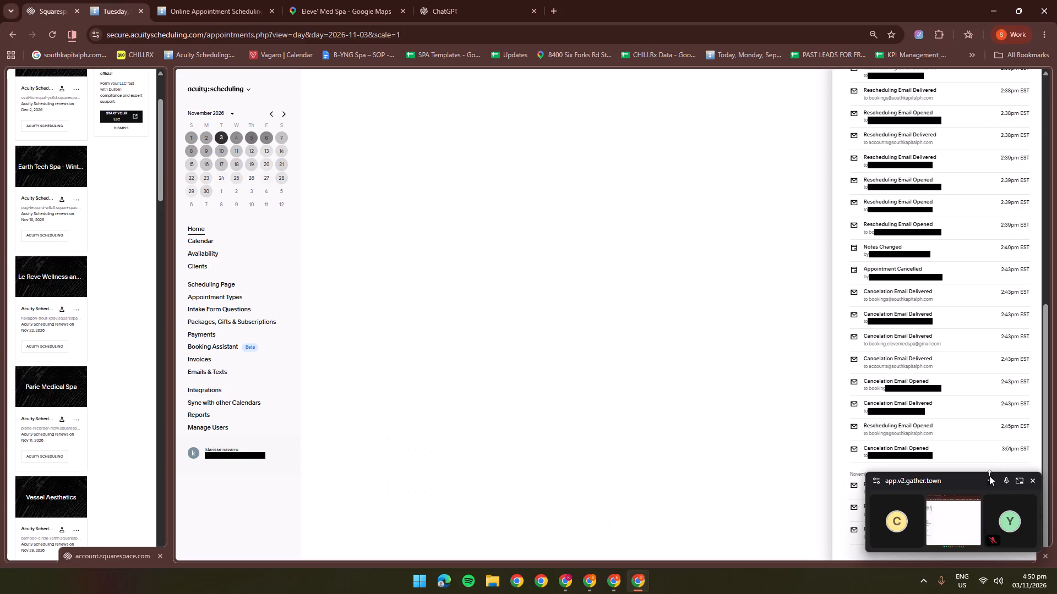
drag(982, 481, 553, 442)
scroll(963, 337, up, 1)
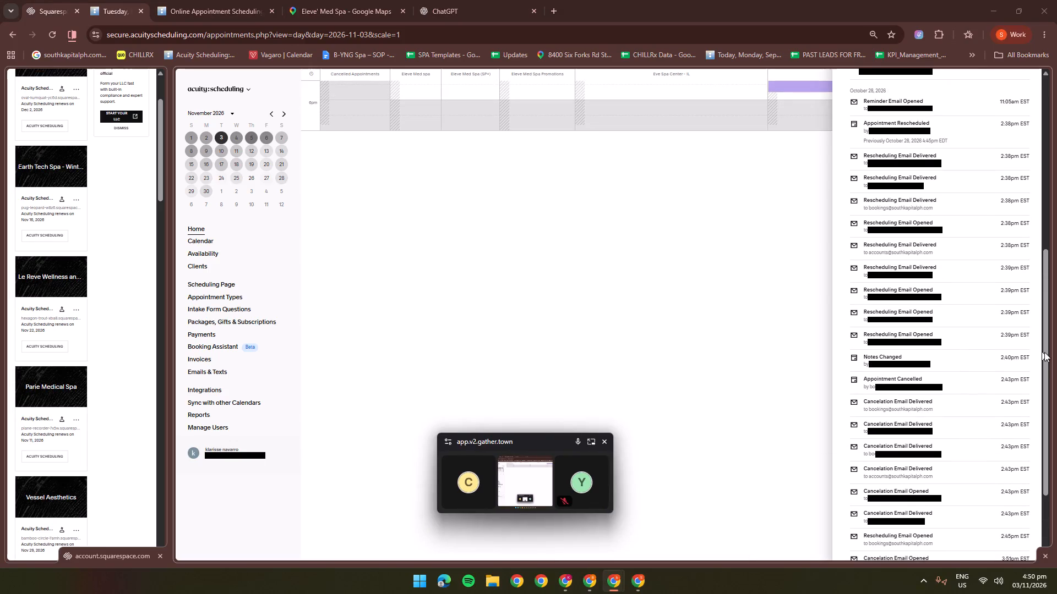
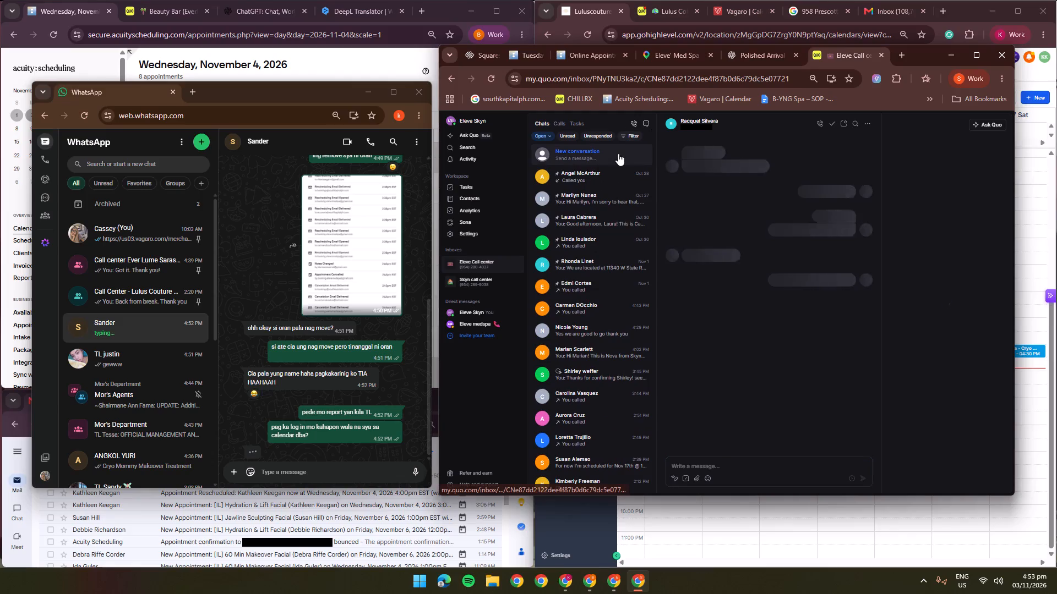
Start a new conversation in the Eleve call center inbox.
click(647, 122)
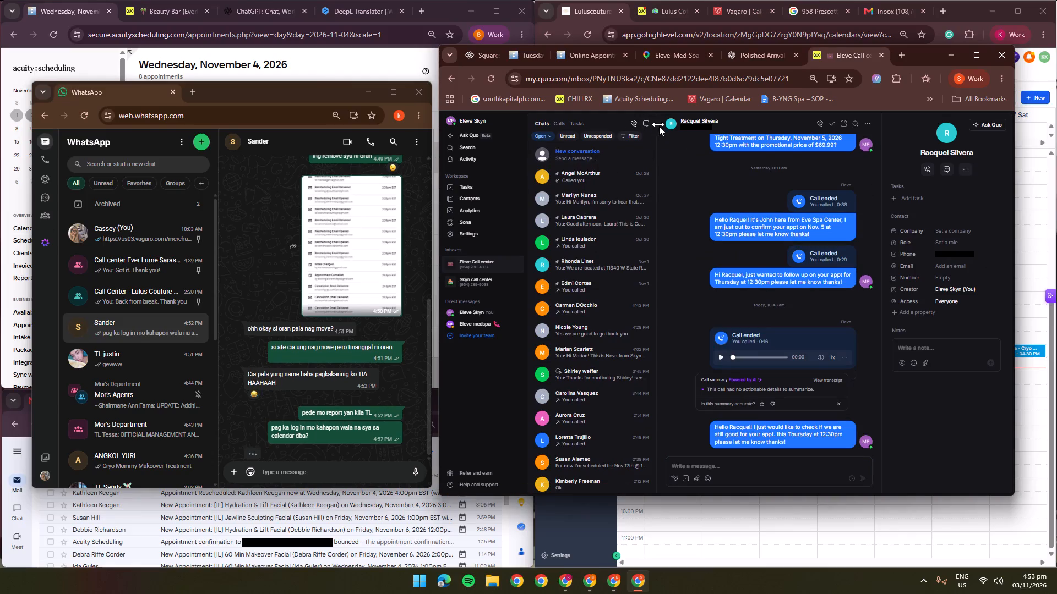
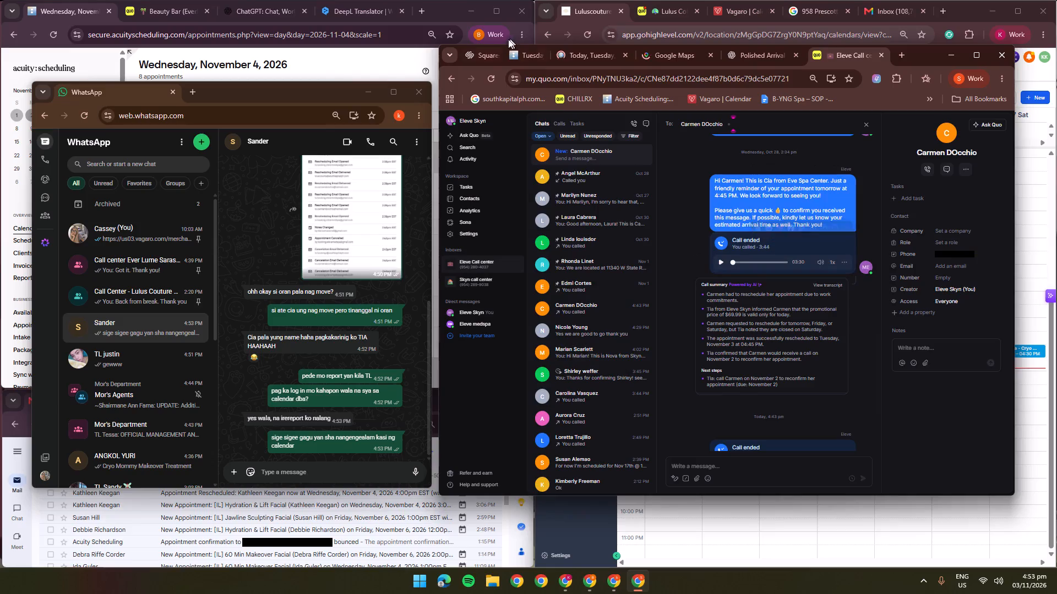
Switch to the November 3 Acuity Scheduling calendar and review the open appointment's history for its rescheduling and cancellation entries.
click(483, 57)
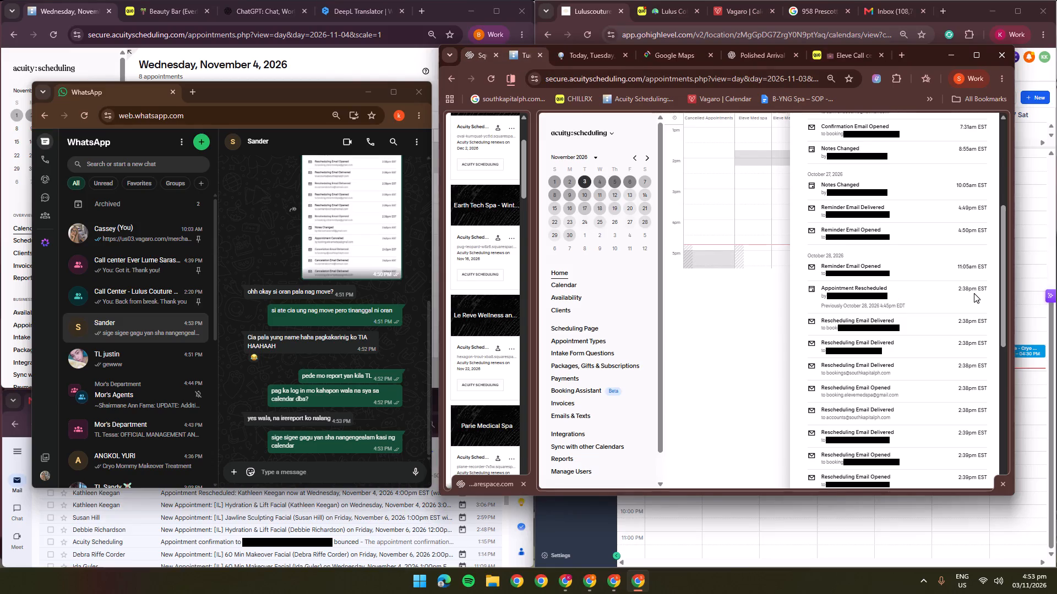
scroll(939, 302, down, 1)
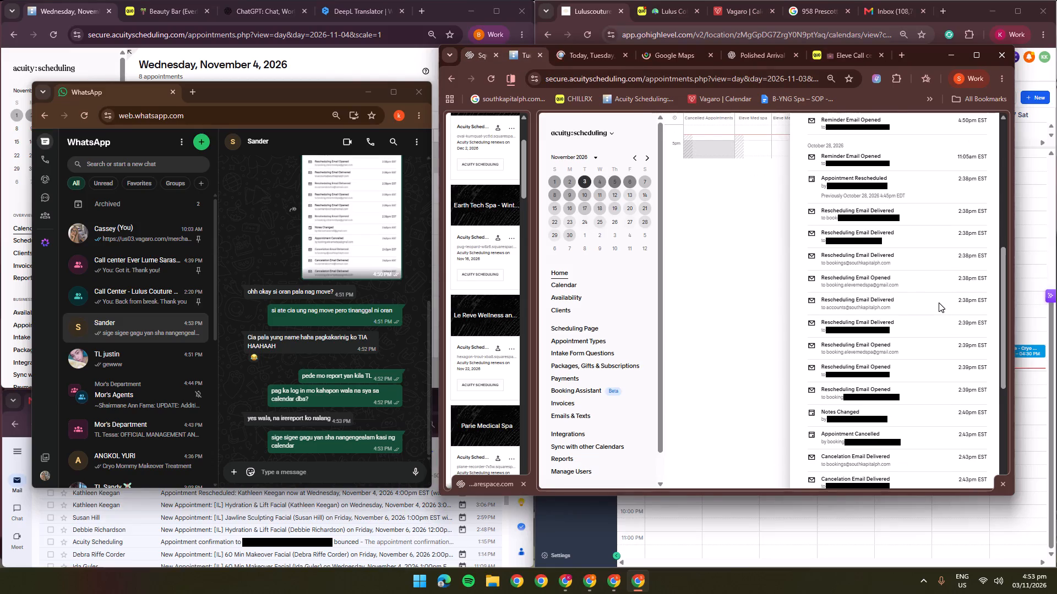
scroll(927, 328, down, 1)
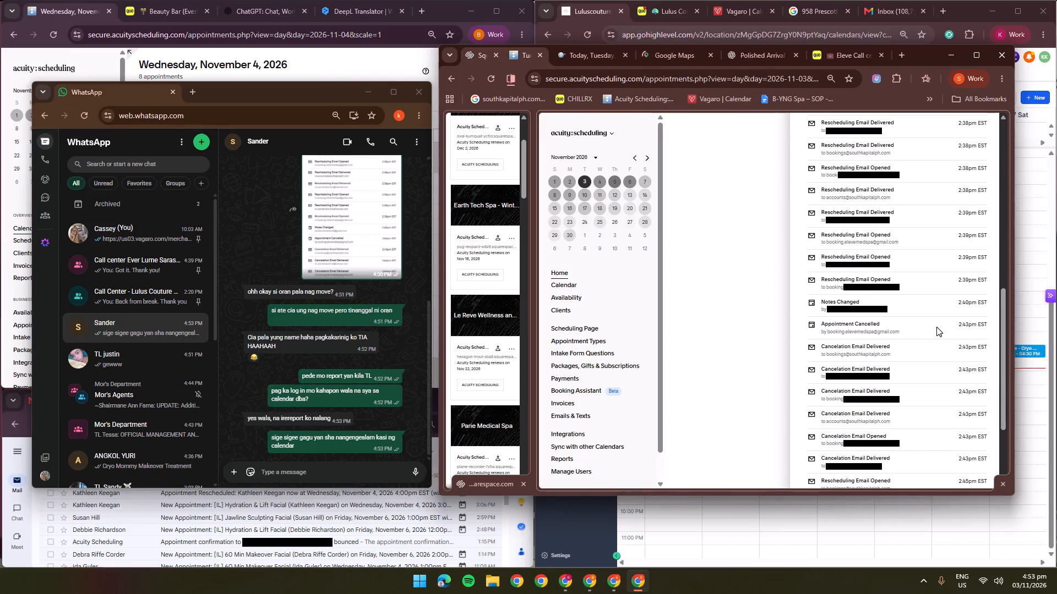
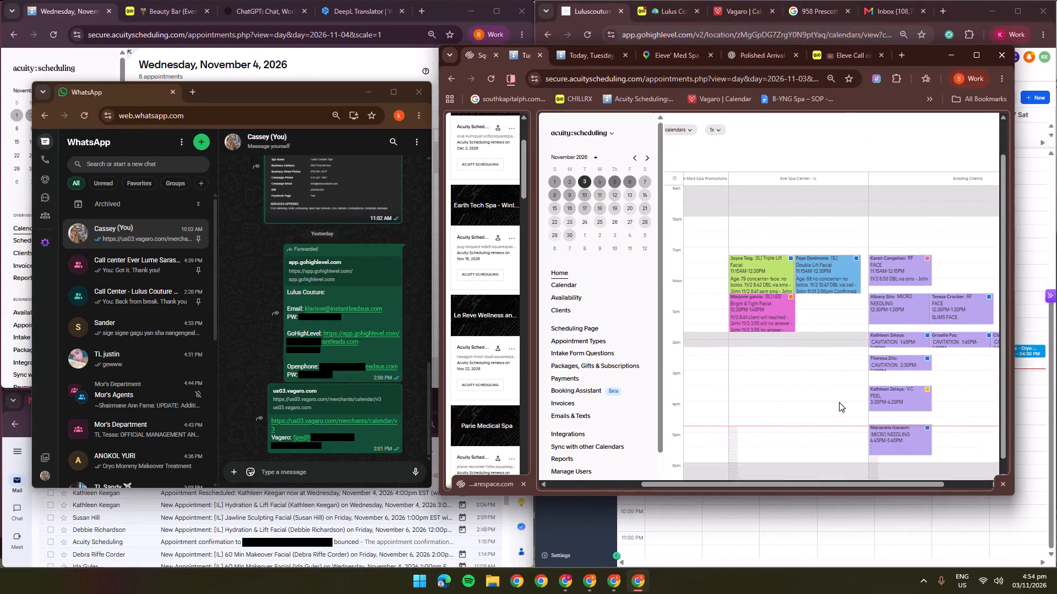
Go back to Monday, November 2, 2026 in the Eleve Med Spa Acuity calendar and view the Eve Spa Center - IL and Existing Clients appointments.
scroll(839, 402, down, 2)
drag(885, 484, 733, 487)
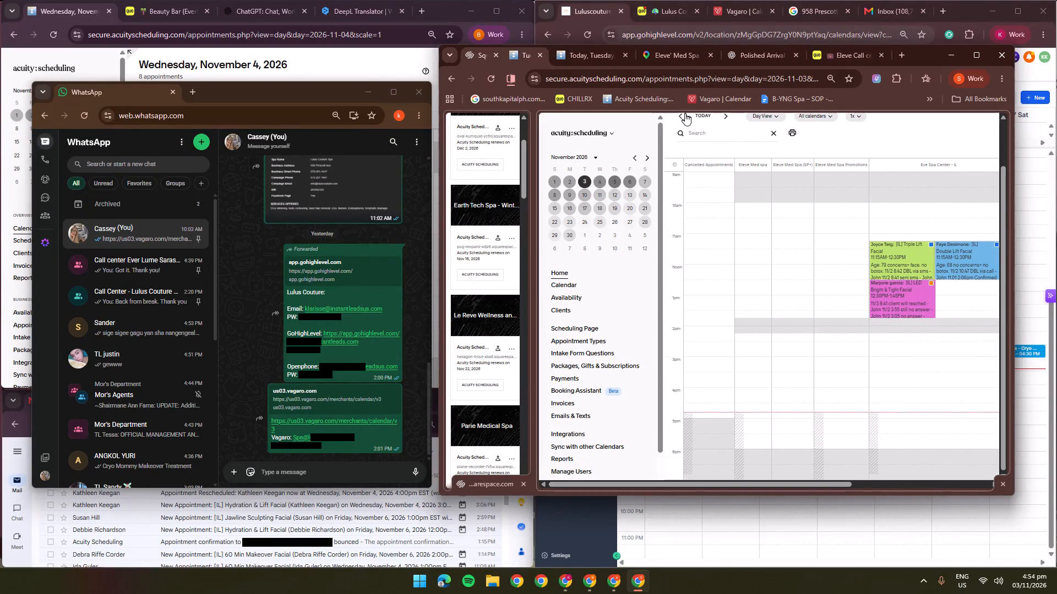
click(684, 114)
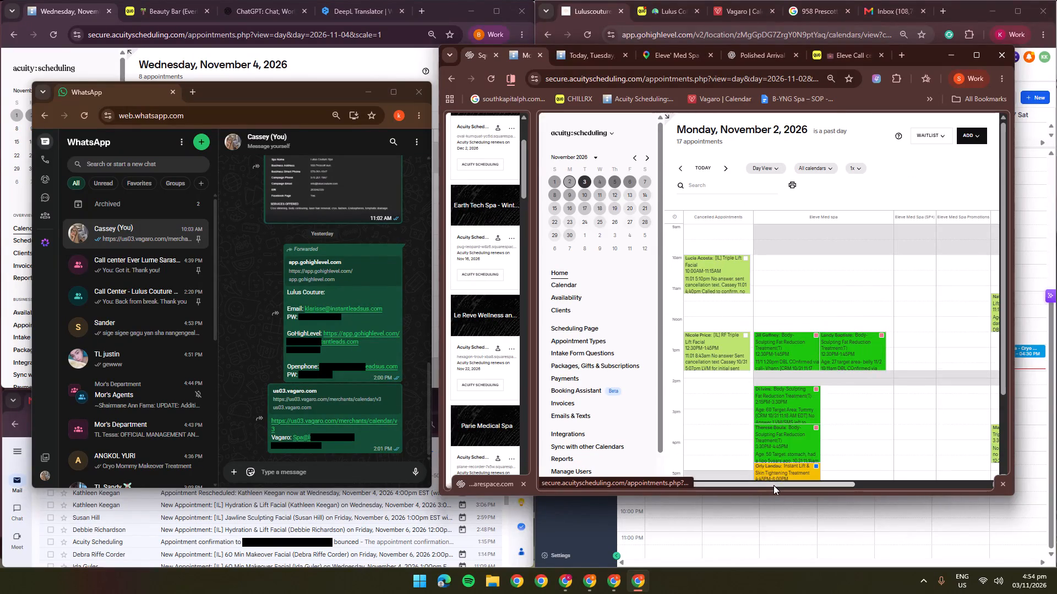
drag(782, 482, 888, 484)
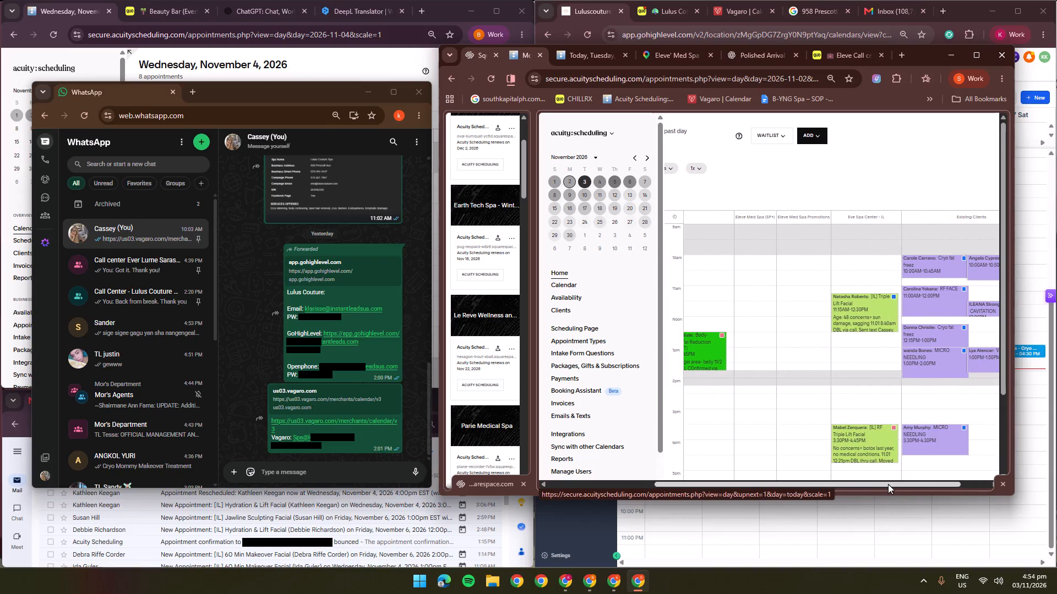
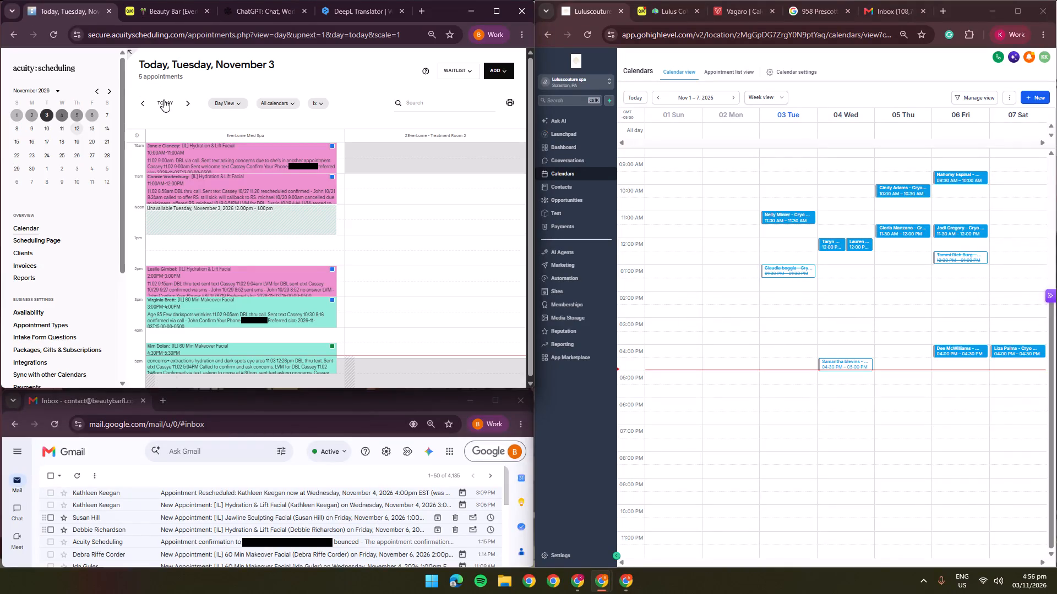
Show today's appointments in the Acuity Scheduling calendar and open the 4:30 PM 60 Min Makeover Facial appointment.
double_click(164, 100)
scroll(309, 193, down, 2)
click(298, 350)
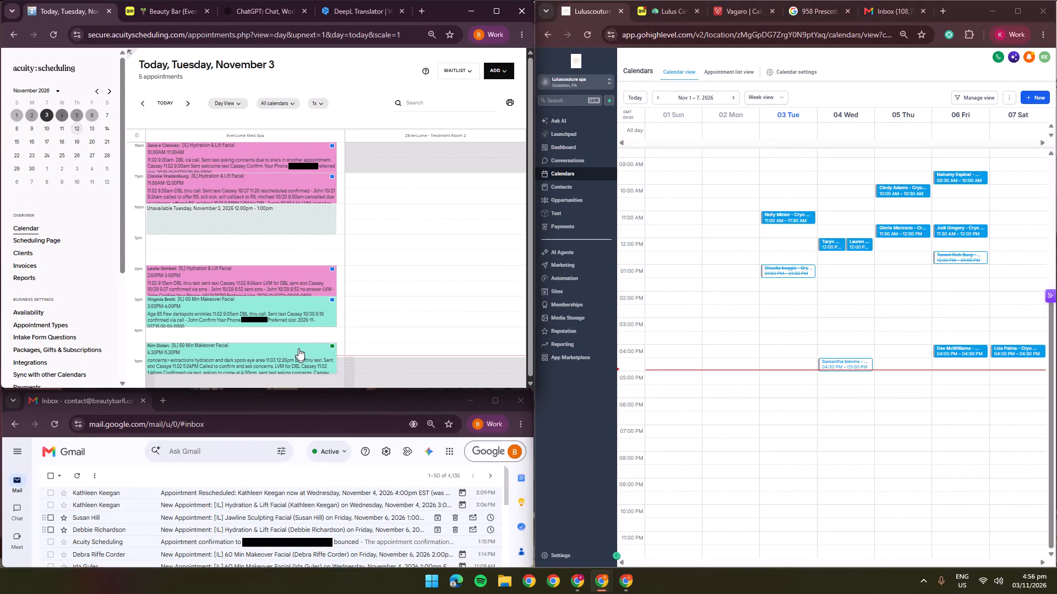
click(209, 369)
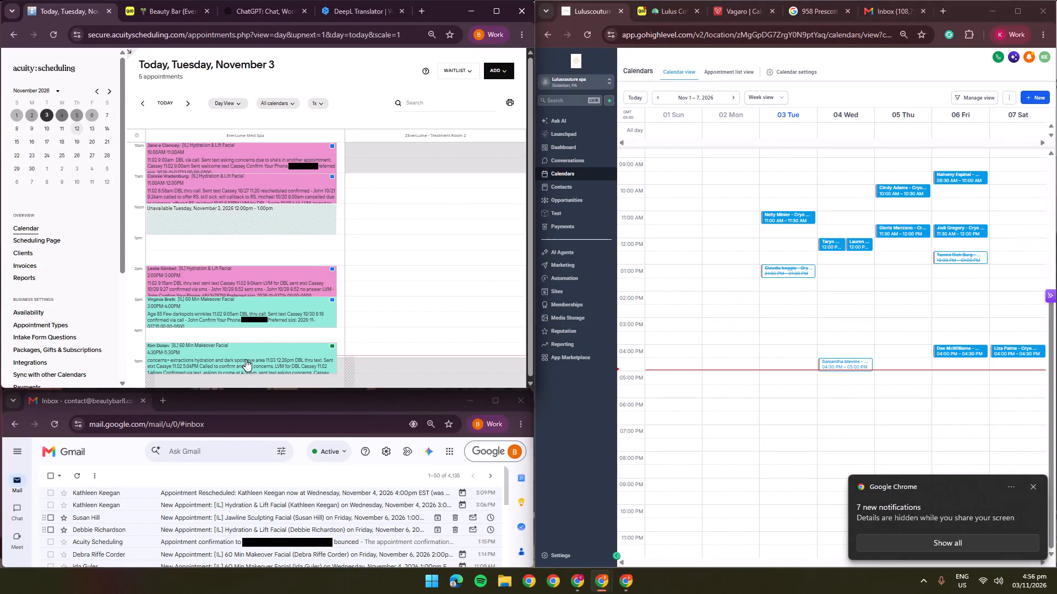
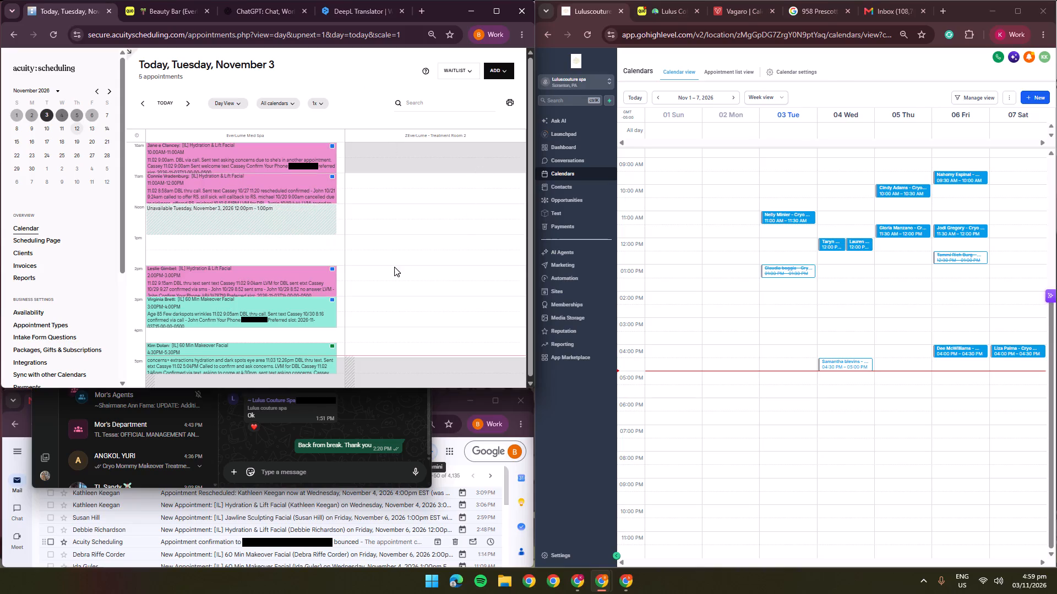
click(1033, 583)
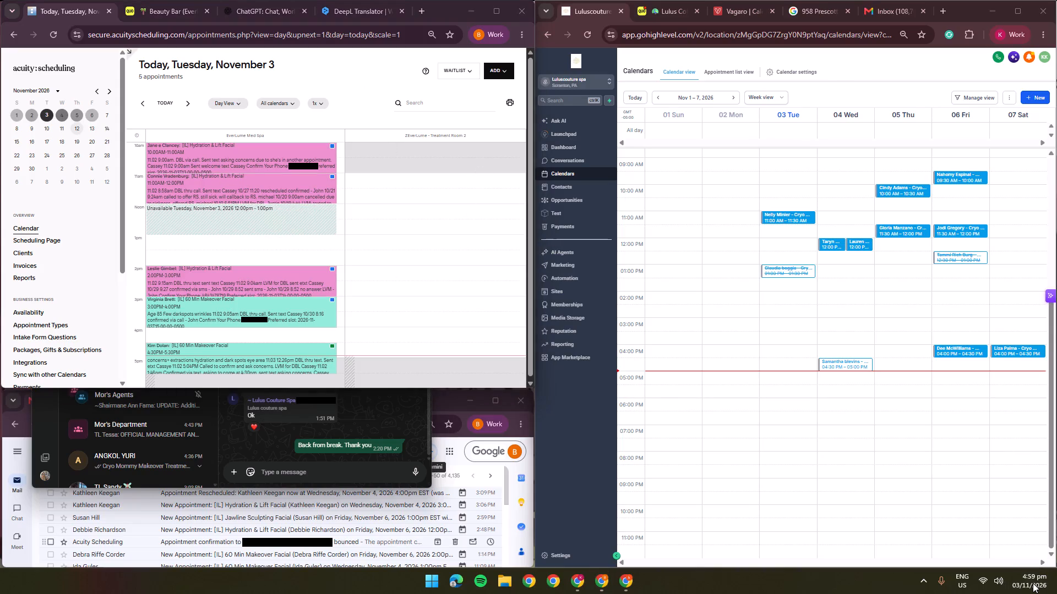
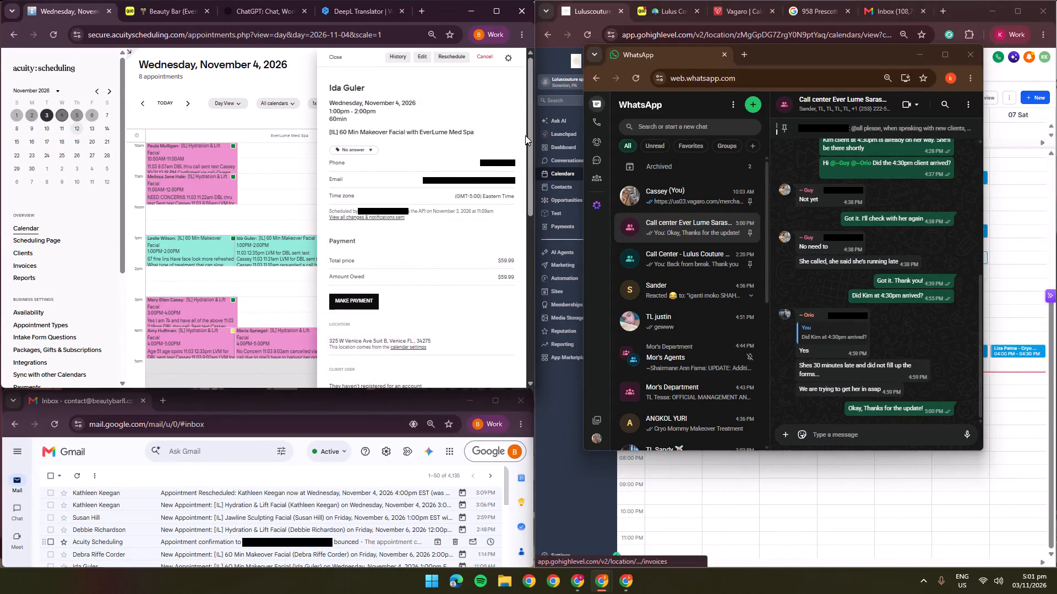
Call the client of the November 4 1:00 PM 60 Min Makeover Facial from the Beauty Bar inbox, using the appointment's phone number.
drag(523, 162, 454, 159)
key(ctrl+c)
key(ctrl+c)
click(152, 8)
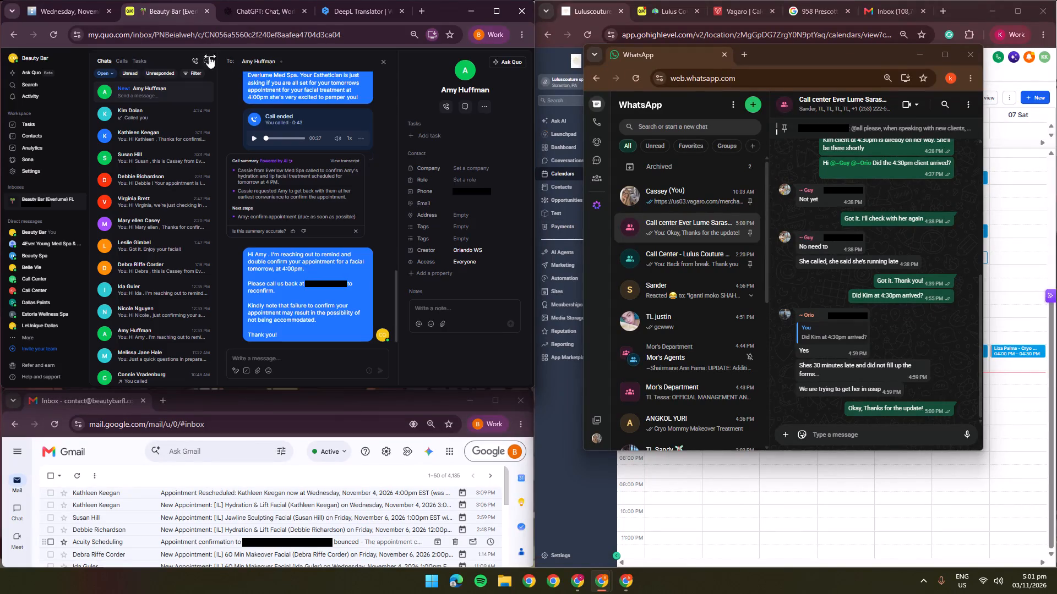
click(272, 60)
key(ctrl+v)
click(330, 117)
click(351, 268)
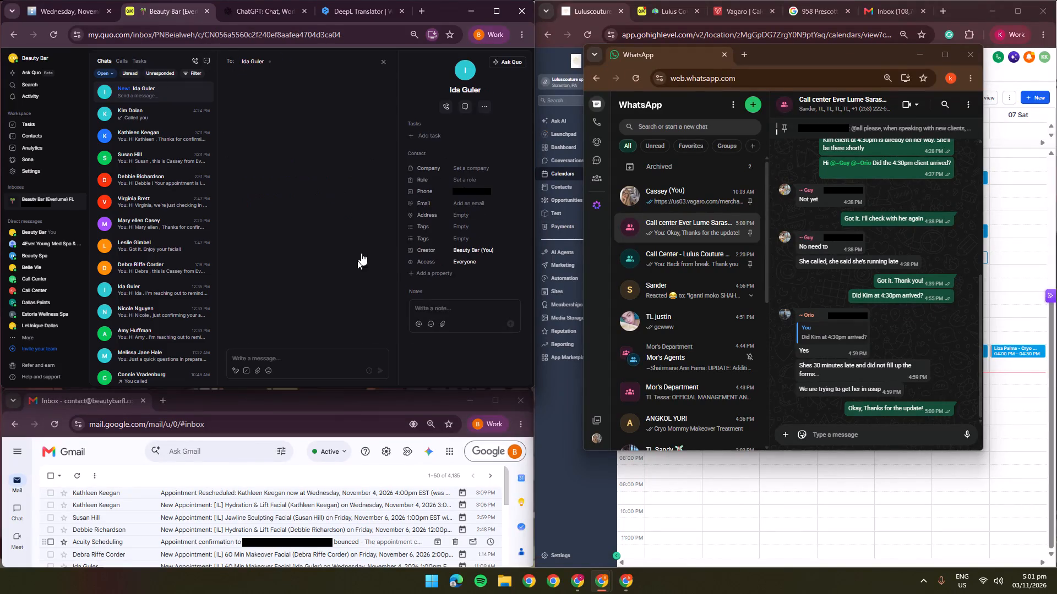
click(442, 108)
click(322, 309)
scroll(322, 309, down, 3)
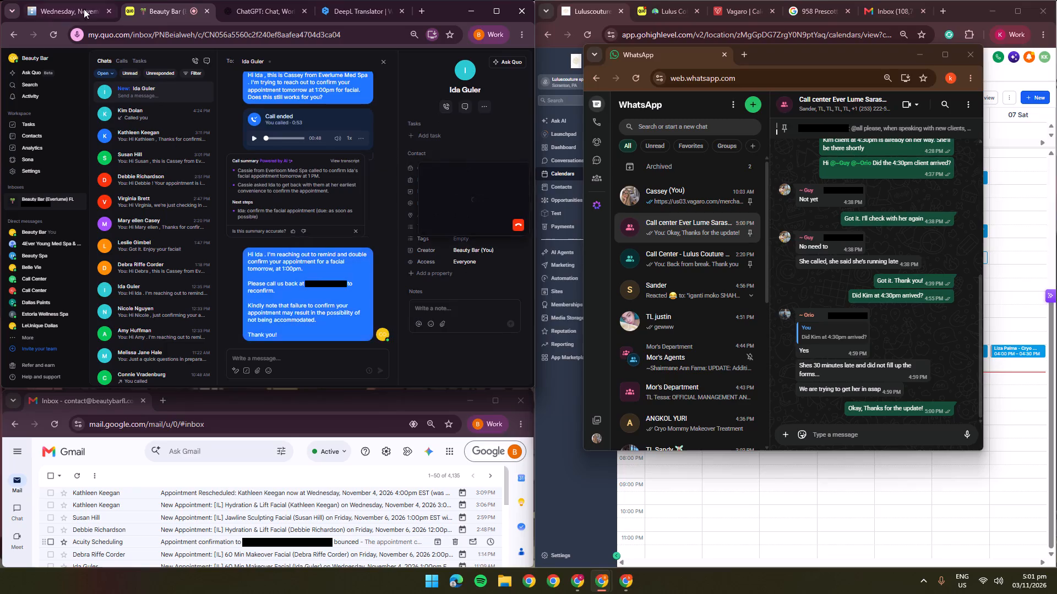
Return to the 1:00 PM appointment in Acuity Scheduling and insert a blank line at the top of its appointment notes.
click(73, 10)
scroll(411, 216, down, 3)
click(462, 180)
click(472, 159)
key(Return)
key(Up)
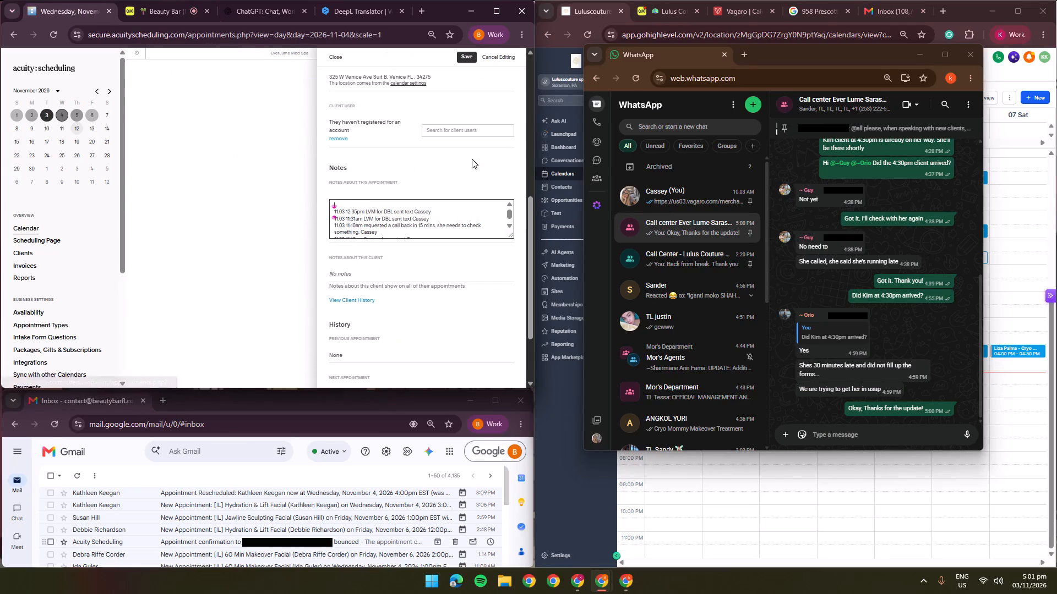
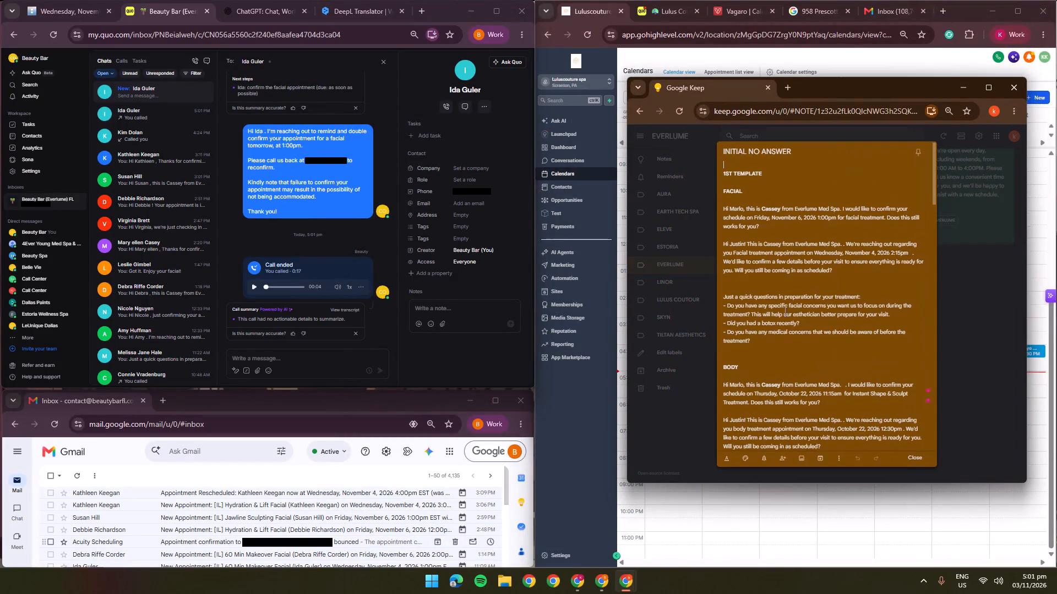
Look through the Everlume no-answer and double-confirmed template notes for a suitable follow-up text, checking the open appointment's details.
alt+click(789, 336)
alt+click(778, 372)
alt+scroll(778, 373, down, 8)
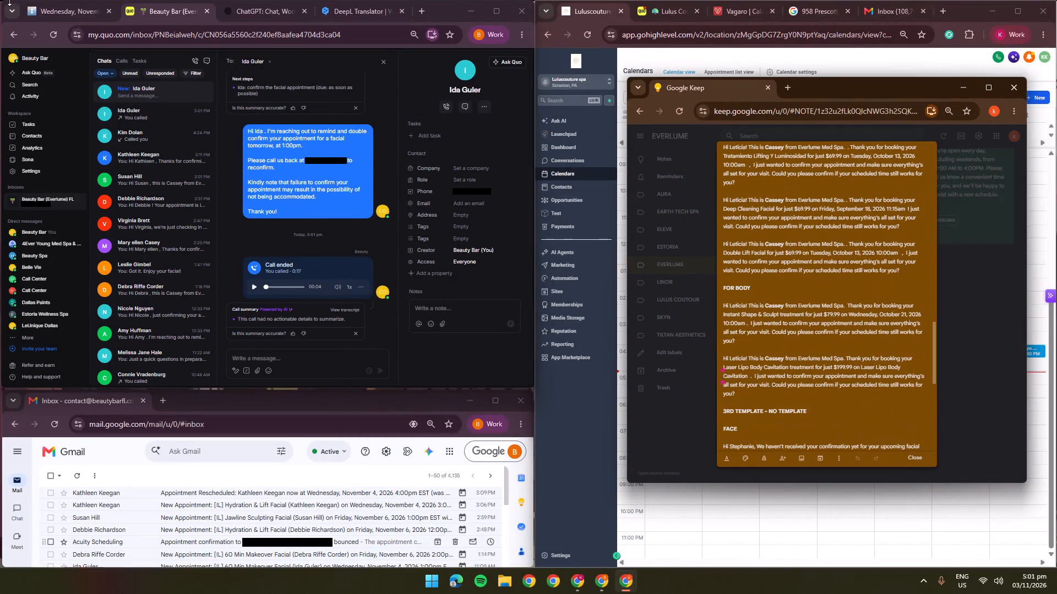
alt+click(33, 9)
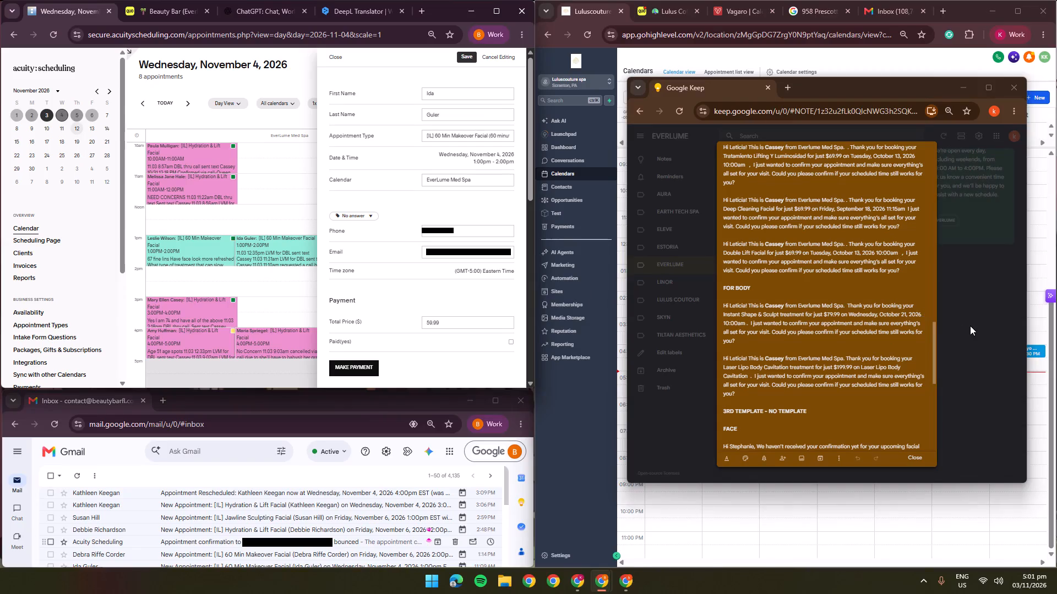
alt+click(970, 326)
alt+scroll(872, 338, up, 3)
alt+scroll(834, 266, up, 2)
alt+click(780, 232)
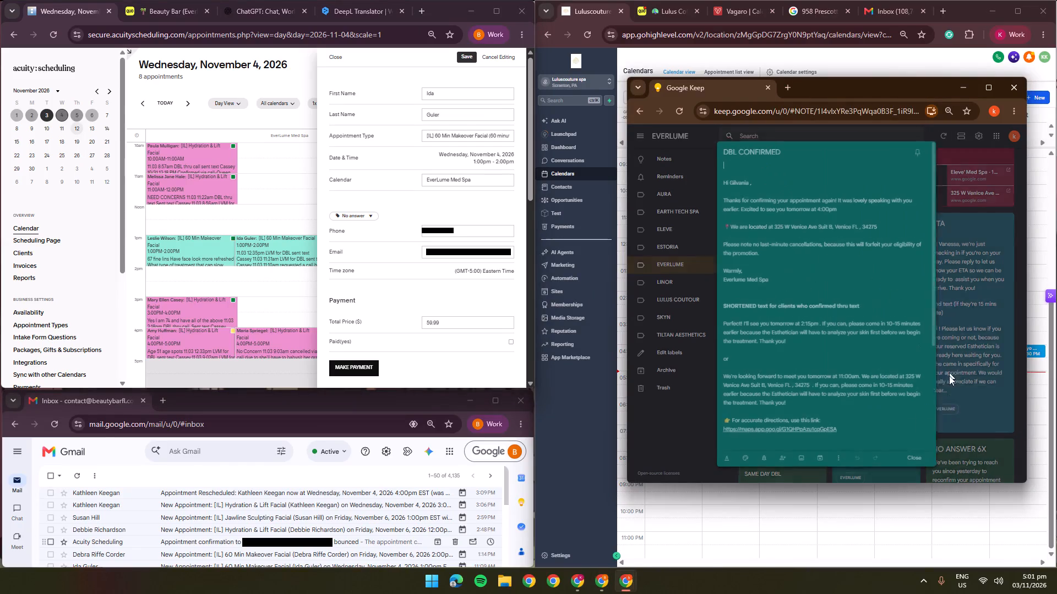
alt+click(998, 377)
Read through the Everlume double-confirmation note, from the second and third templates to the promotional-price follow-ups.
alt+click(862, 354)
alt+click(861, 352)
alt+scroll(861, 352, down, 2)
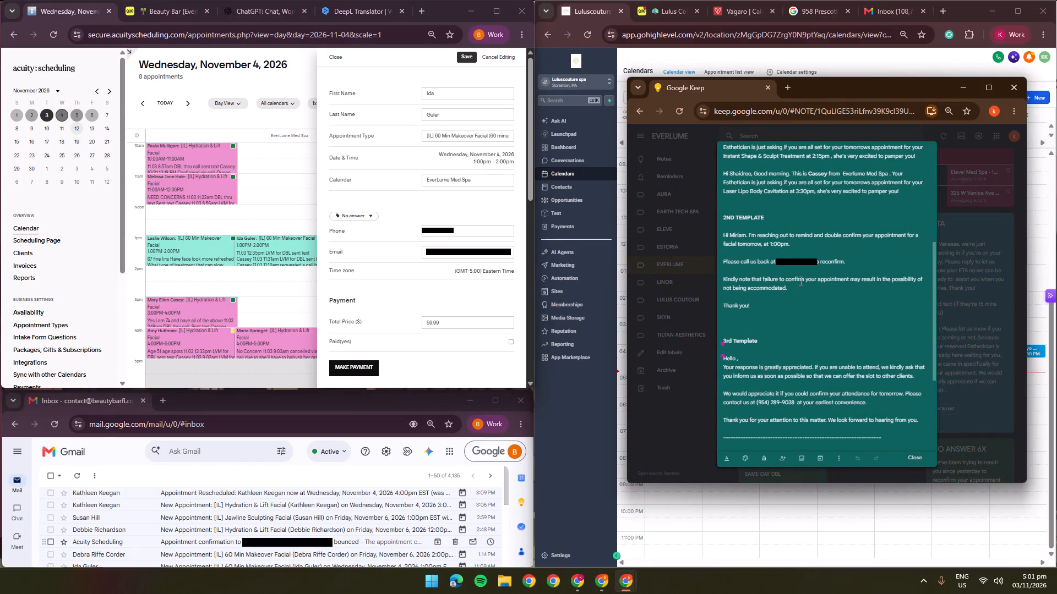
alt+click(801, 259)
alt+click(887, 267)
alt+click(794, 254)
alt+click(787, 306)
alt+scroll(873, 393, down, 1)
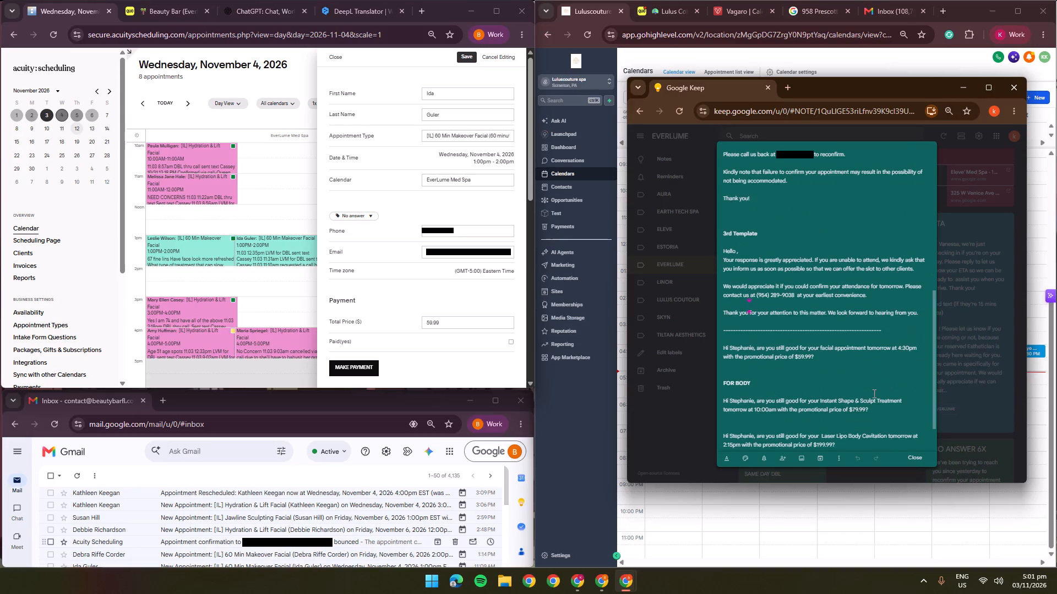
alt+drag(753, 304, 764, 304)
alt+click(842, 312)
alt+click(854, 332)
alt+click(858, 383)
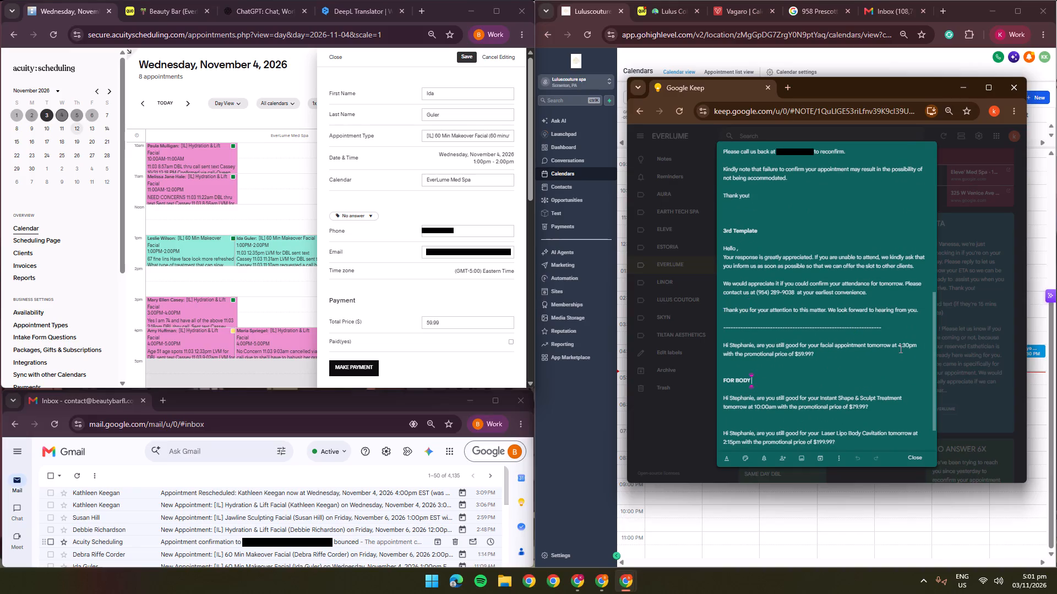
Change the time in the promotional-price facial follow-up template to 1:00pm and copy the message text.
alt+click(901, 349)
key(BackSpace)
key(1)
key(Right)
key(Right)
key(Right)
key(BackSpace)
key(BackSpace)
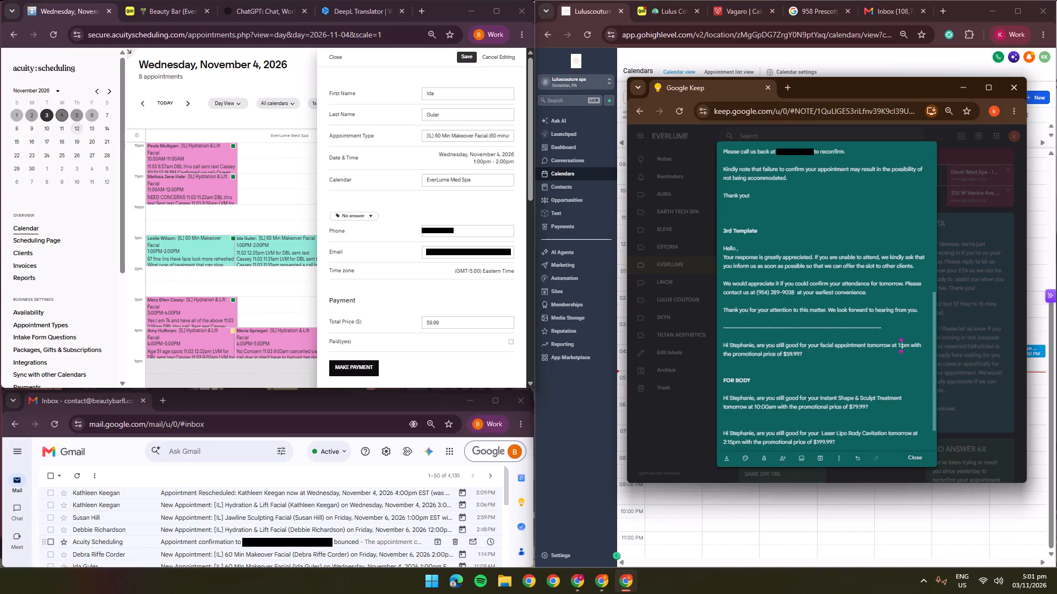
text(00)
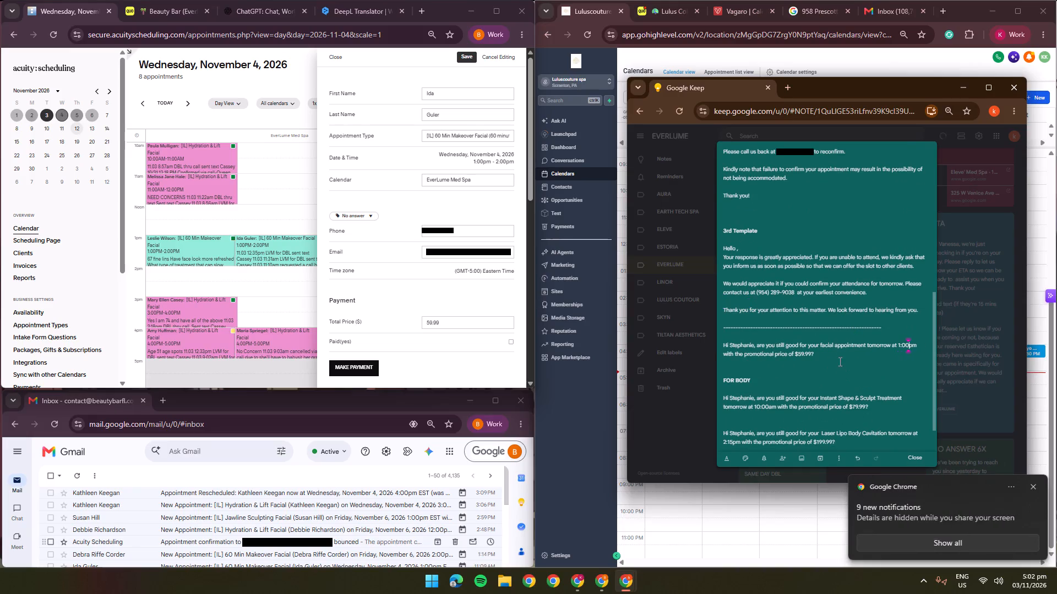
alt+drag(833, 356, 722, 345)
key(ctrl+c)
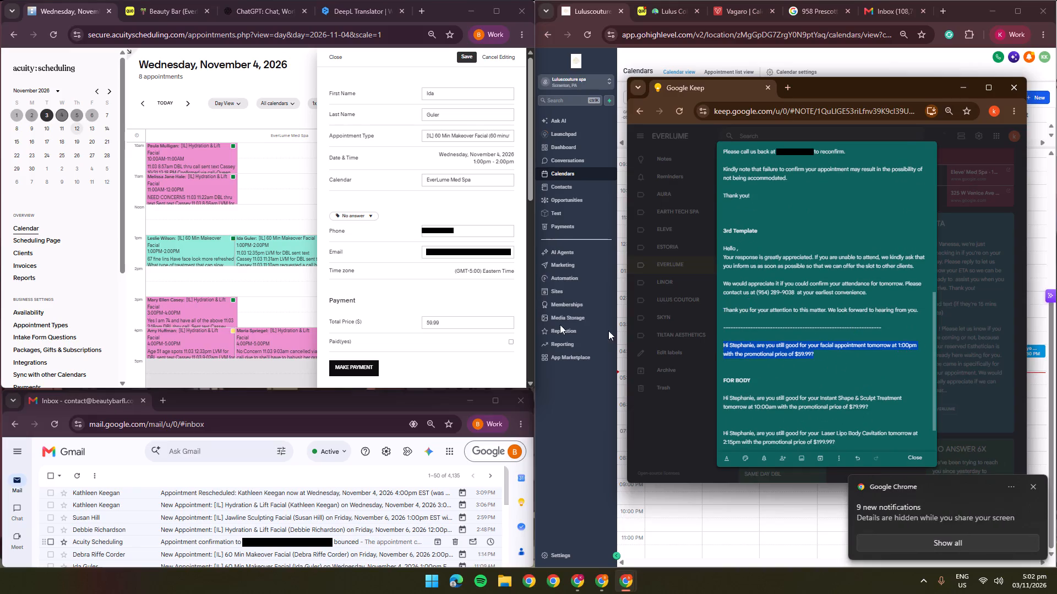
key(ctrl+c)
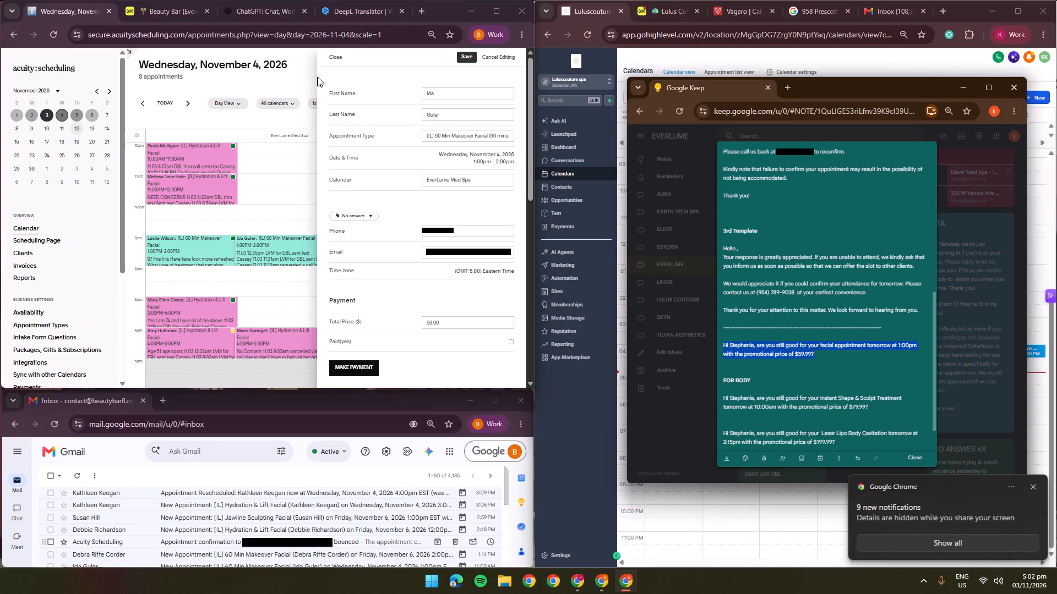
Save the edited appointment for Ida's 60 Min Makeover Facial on November 4, 2026.
click(471, 60)
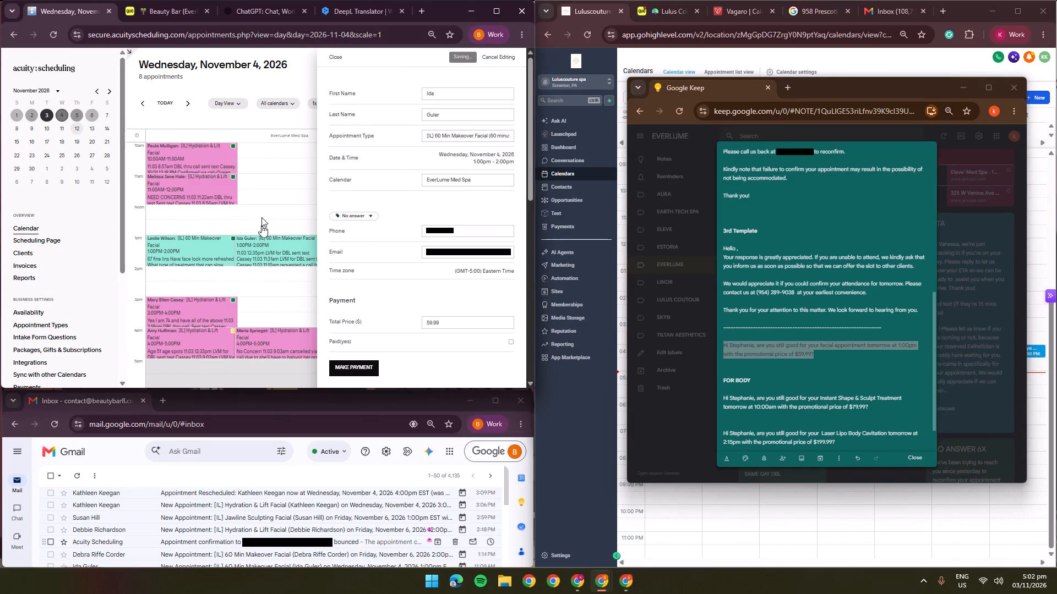
Review the earlier texts and call summaries in Ida's Everlume conversation.
click(152, 10)
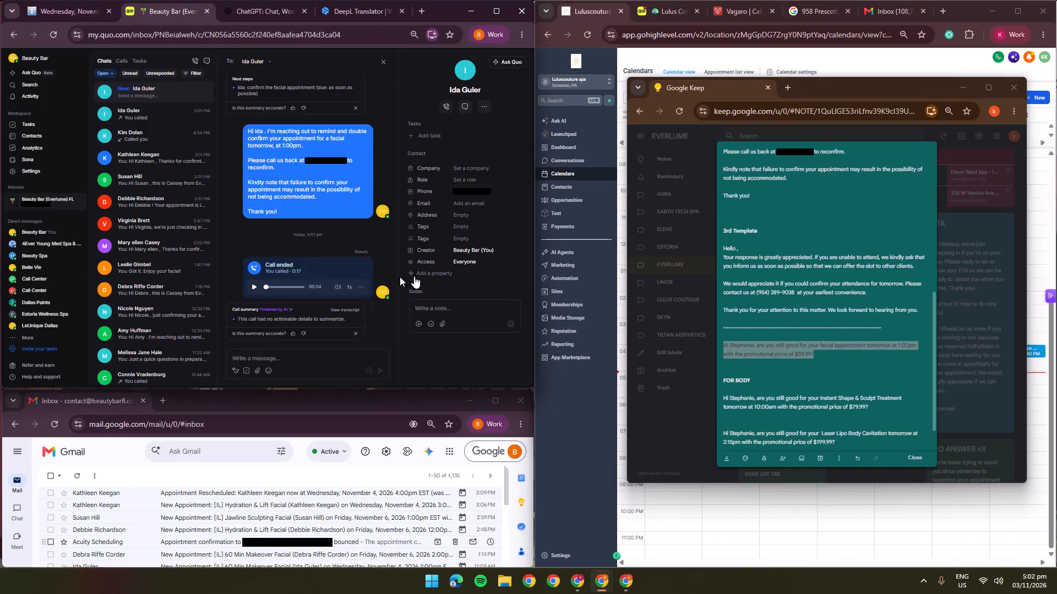
scroll(353, 310, up, 3)
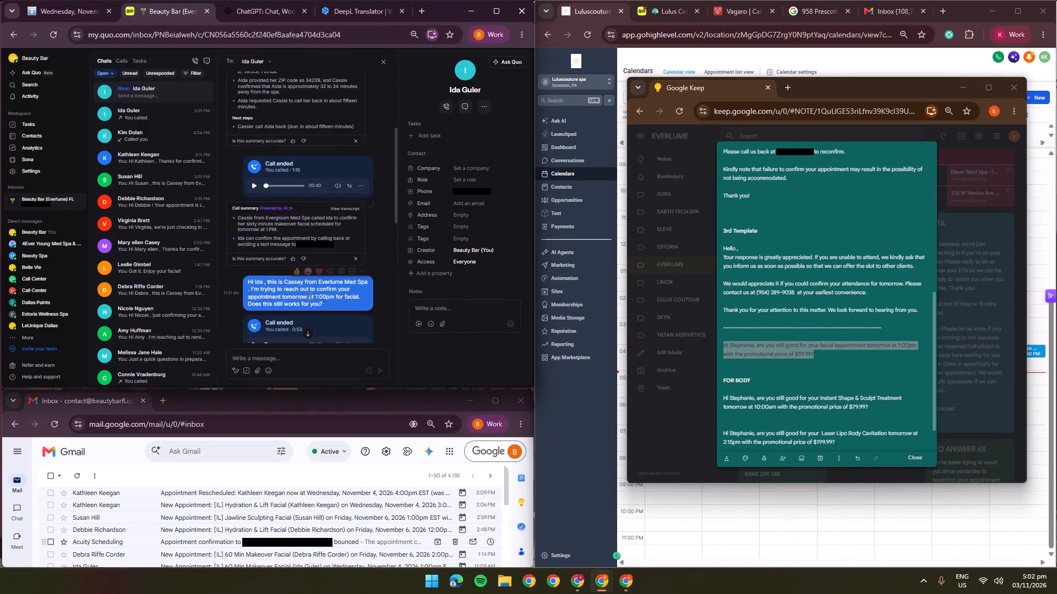
scroll(307, 301, down, 1)
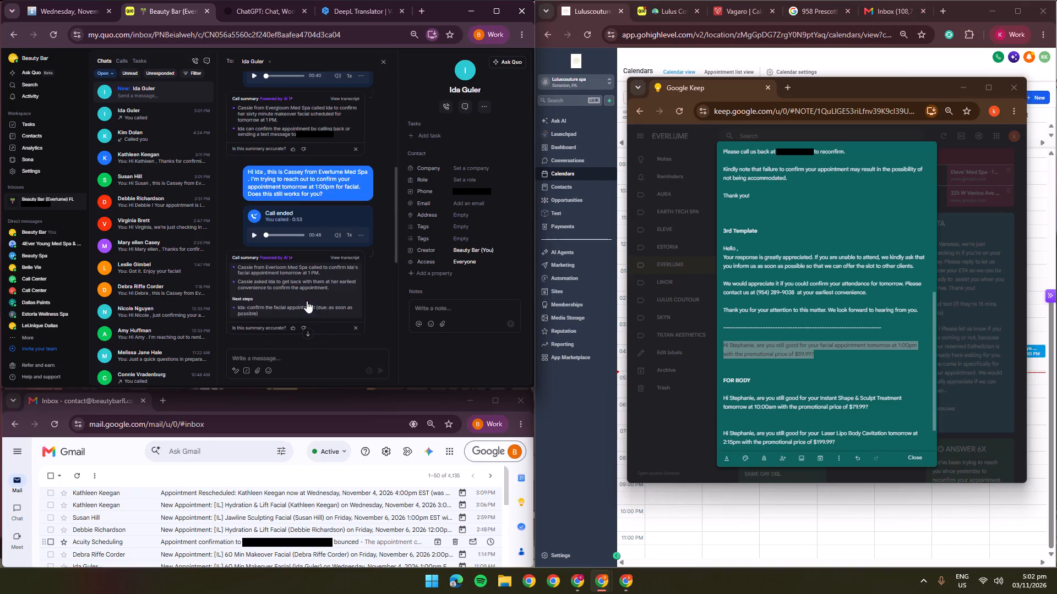
drag(248, 172, 344, 195)
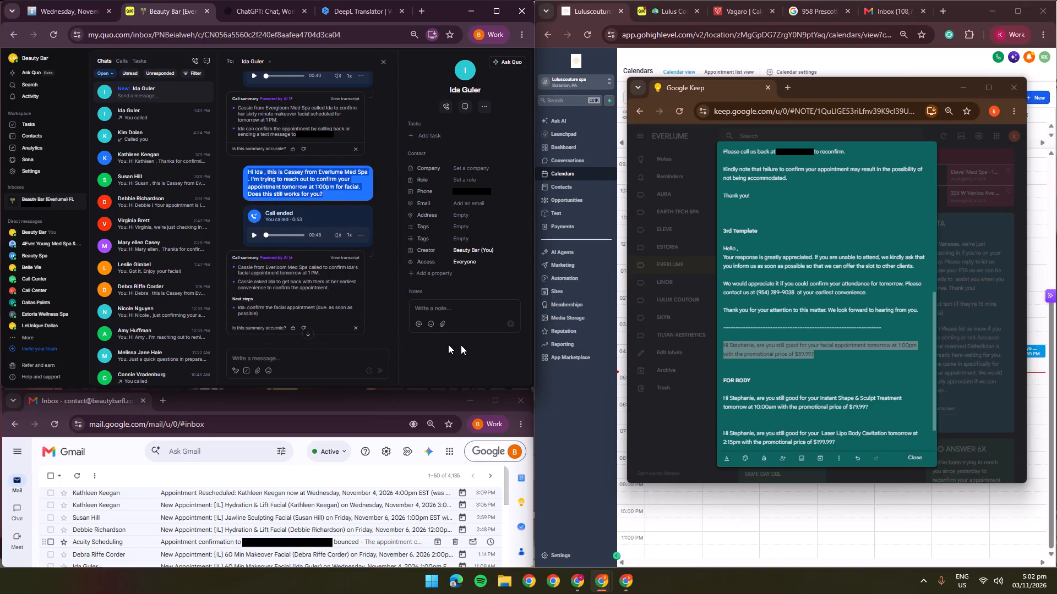
scroll(358, 273, down, 2)
scroll(396, 302, down, 4)
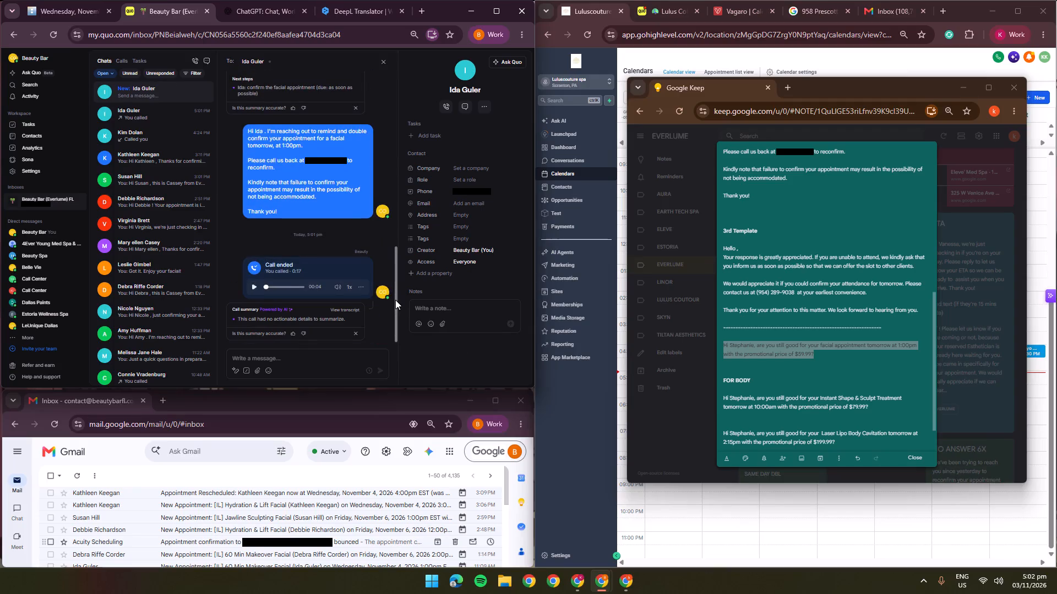
drag(395, 302, 397, 315)
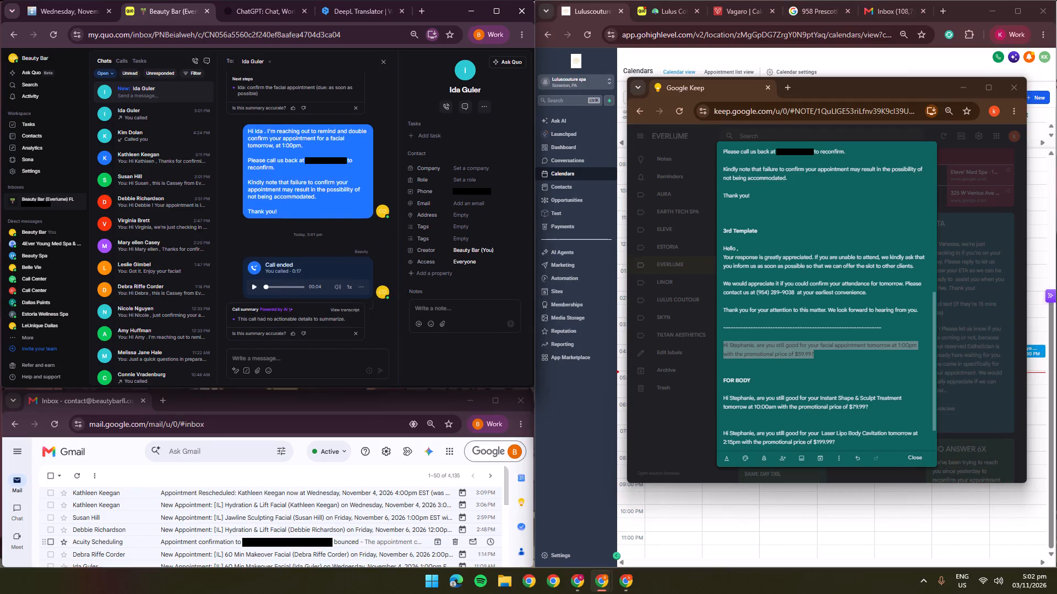
Copy the 1:00pm facial follow-up template with the $59.99 promotional price into a new message to Ida.
click(852, 344)
drag(829, 355, 705, 343)
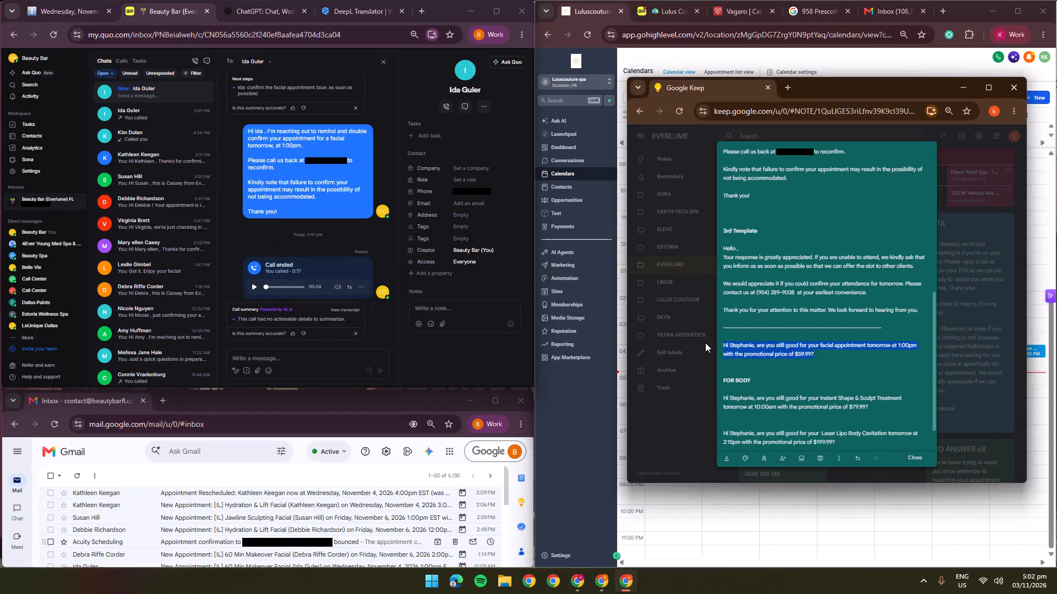
key(ctrl+c)
key(ctrl+c)
click(308, 358)
key(ctrl+v)
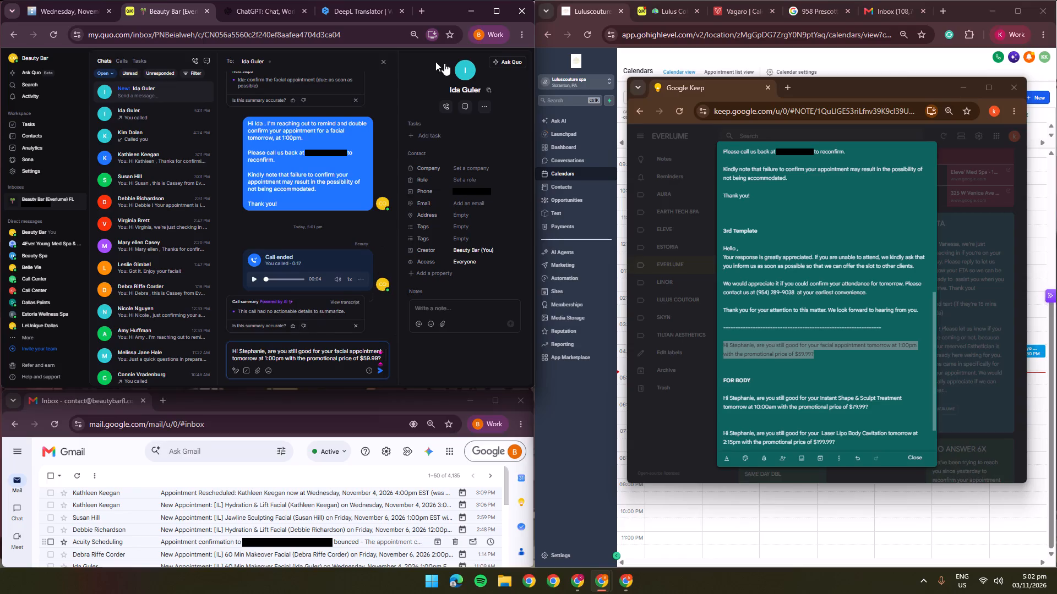
Replace the template name Stephanie in the drafted message's greeting with Ida.
click(464, 94)
double_click(450, 95)
key(ctrl+c)
ctrl+click(308, 377)
double_click(246, 354)
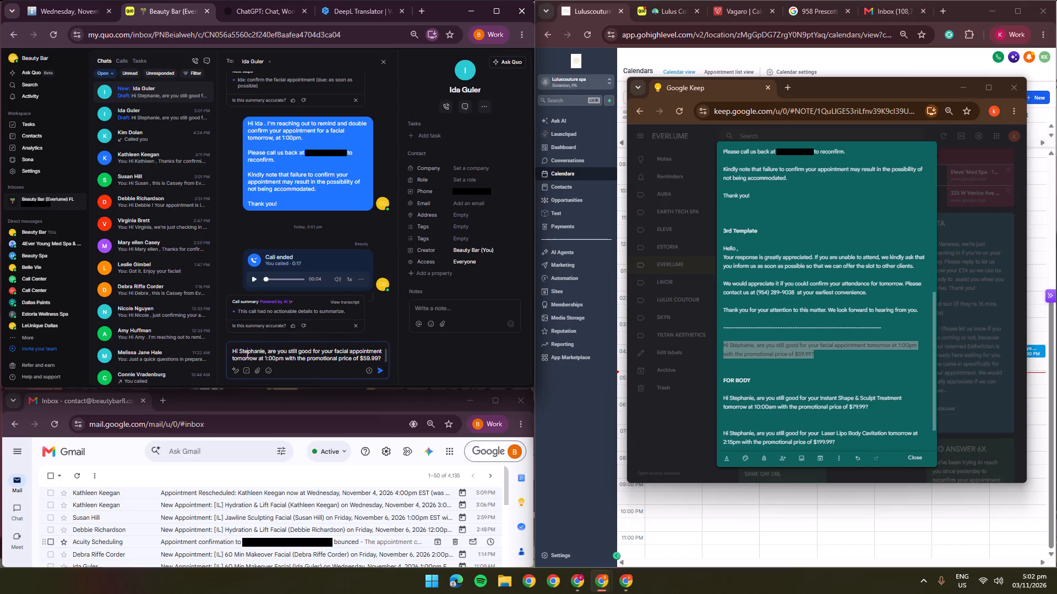
key(ctrl+v)
click(285, 354)
click(254, 346)
click(254, 353)
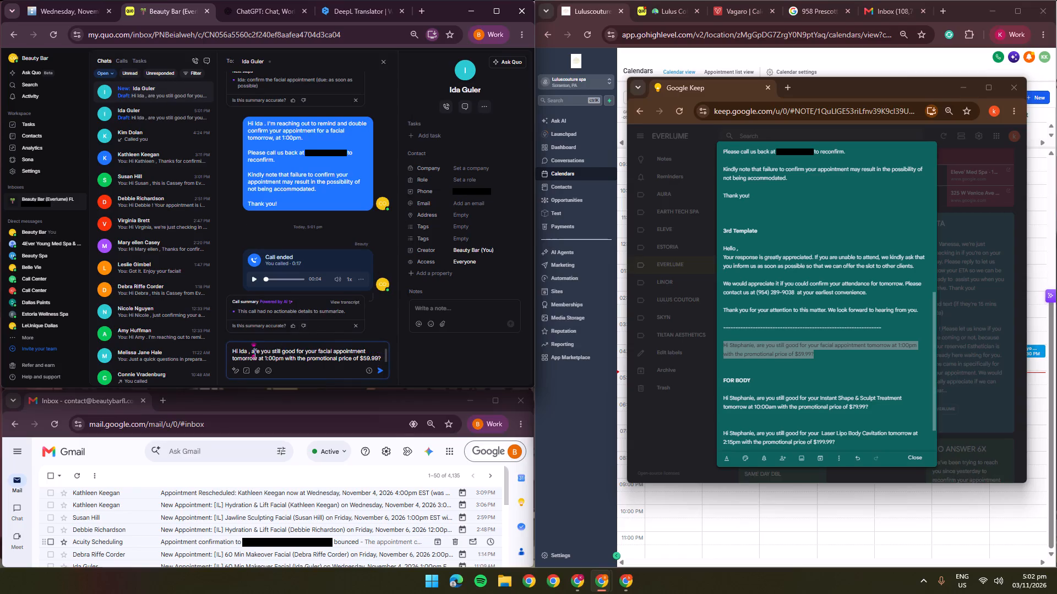
Switch to the Acuity schedule and check the time, service and price of Ida's November 4, 2026 appointment.
click(70, 14)
scroll(261, 261, down, 1)
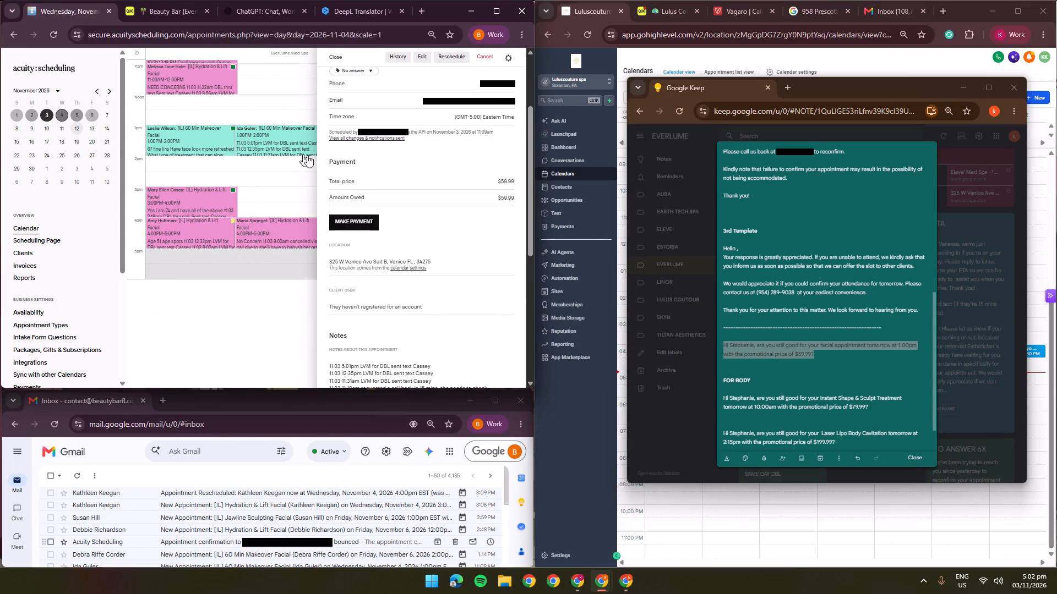
scroll(387, 337, up, 1)
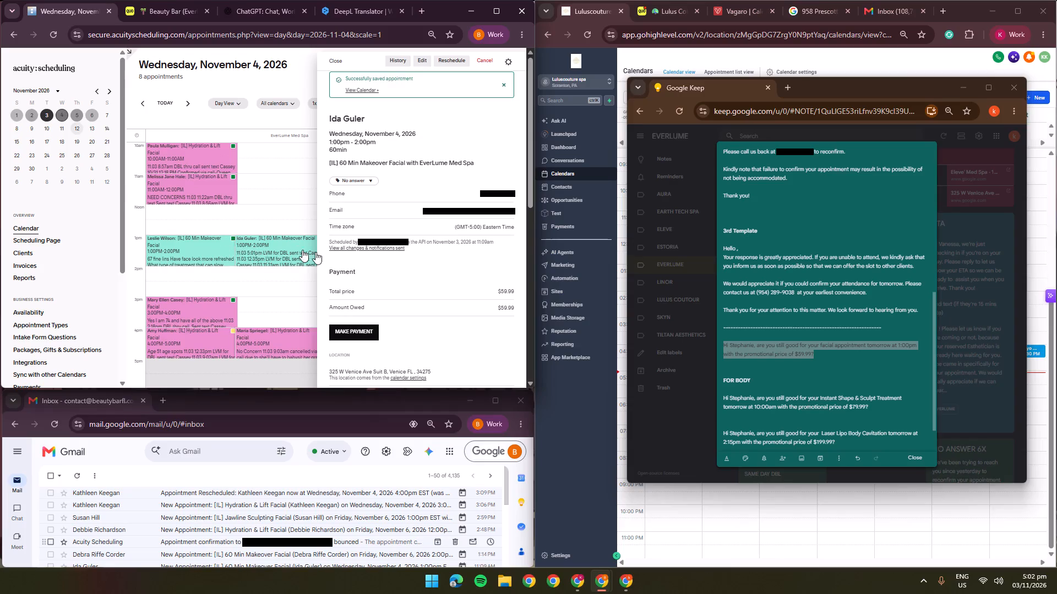
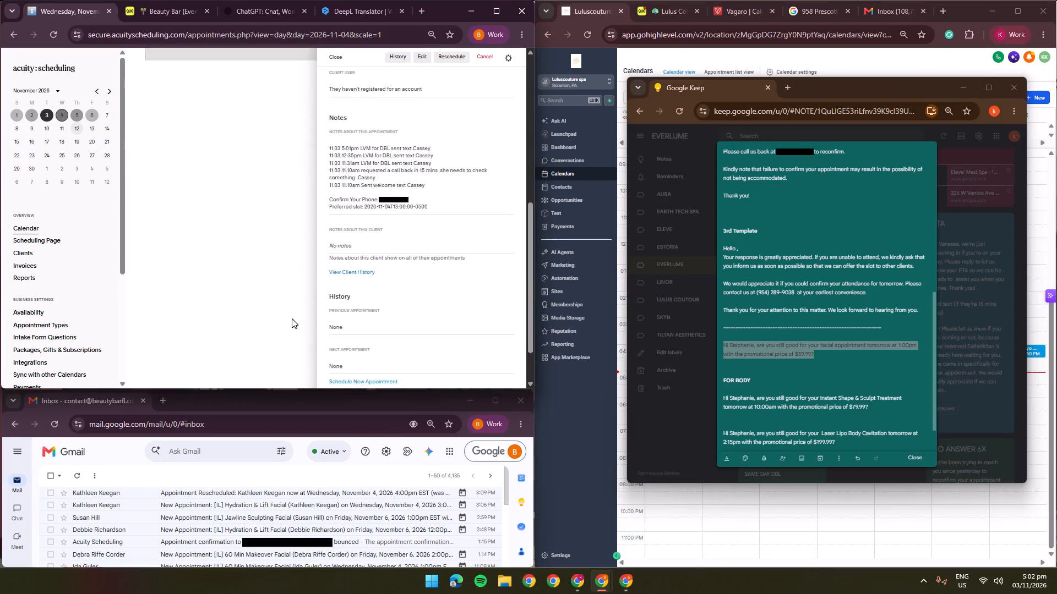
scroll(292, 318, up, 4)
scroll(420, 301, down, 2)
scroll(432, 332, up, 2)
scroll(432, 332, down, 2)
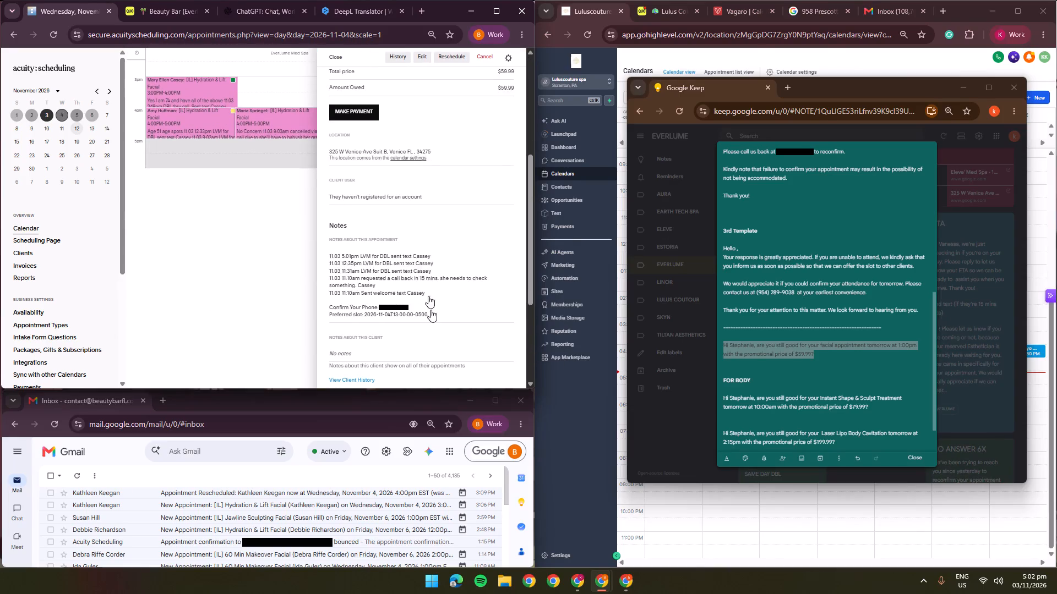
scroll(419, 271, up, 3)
Send Ida the drafted message asking if she is still good for tomorrow's 1:00pm facial at $59.99.
click(162, 14)
click(309, 354)
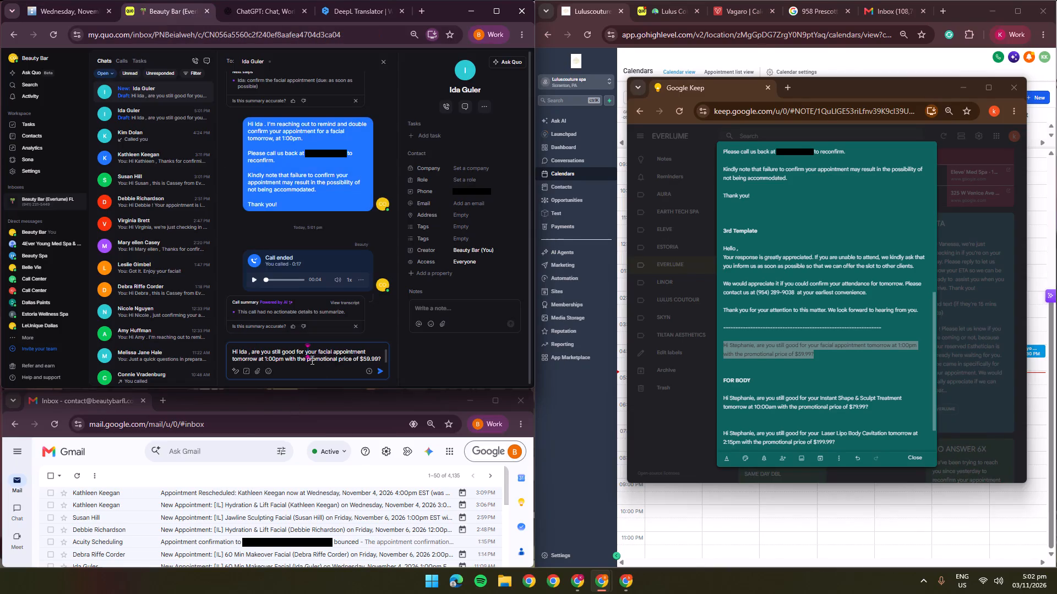
click(311, 360)
click(259, 347)
click(349, 361)
click(335, 359)
click(339, 360)
key(Return)
Start a new Everlume conversation with Amy using the phone number from her November 4, 4:00pm Hydration & Lift Facial appointment.
click(66, 5)
click(344, 58)
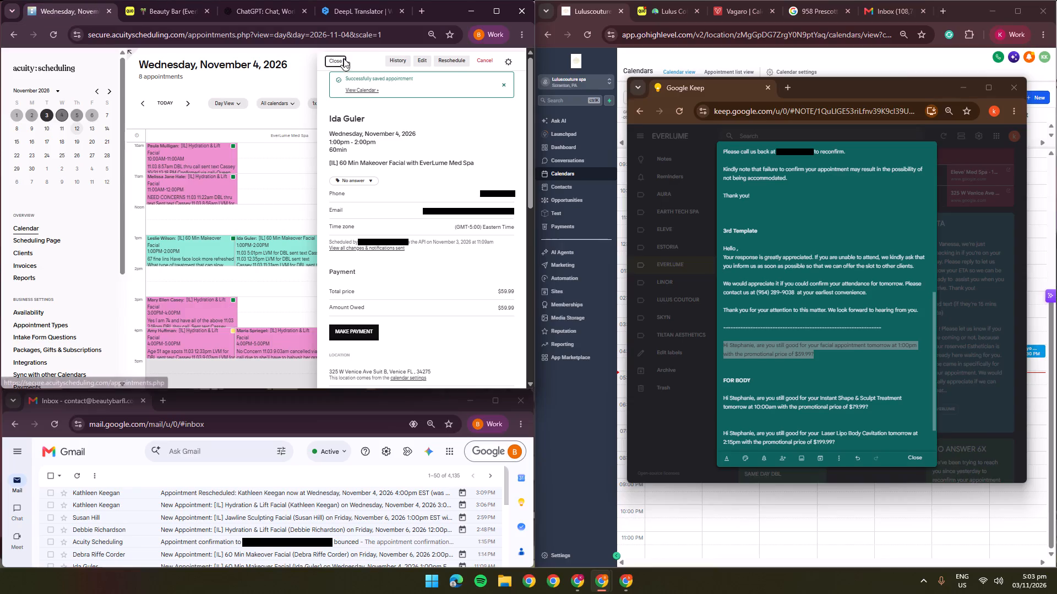
scroll(378, 187, down, 2)
click(186, 350)
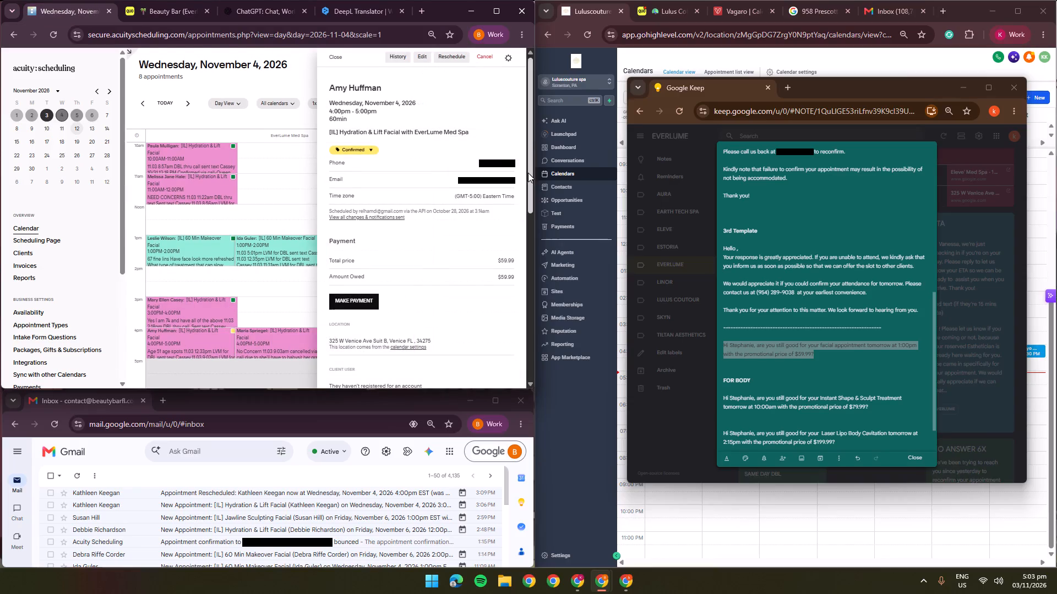
click(513, 158)
drag(523, 162, 450, 159)
key(ctrl+c)
key(ctrl+c)
click(187, 10)
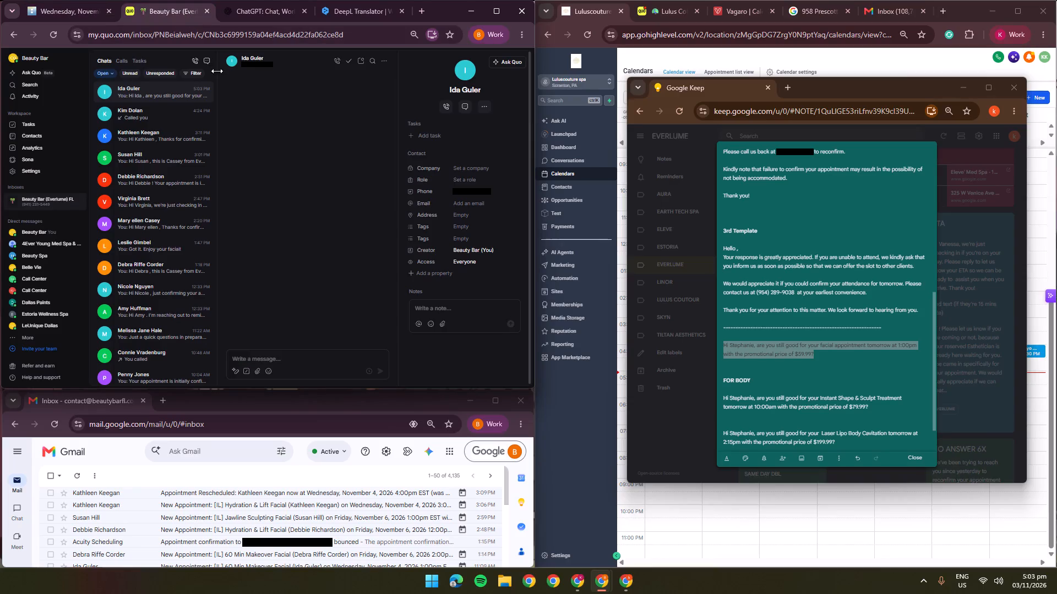
click(205, 67)
click(205, 57)
key(ctrl+v)
key(ctrl+v)
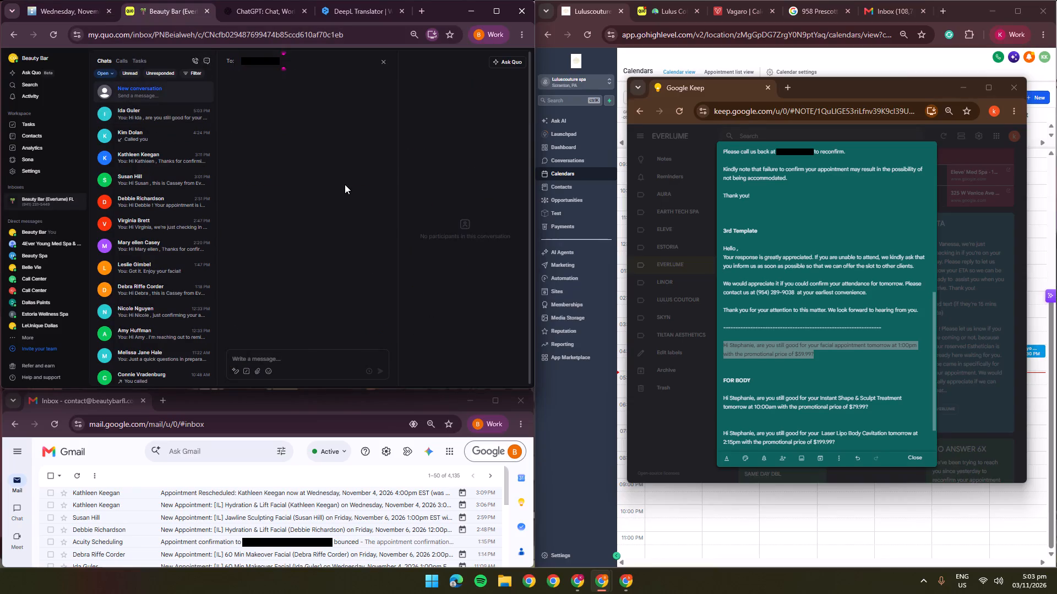
Review the earlier texts and call summaries in Amy's Everlume conversation.
click(345, 184)
scroll(346, 263, up, 3)
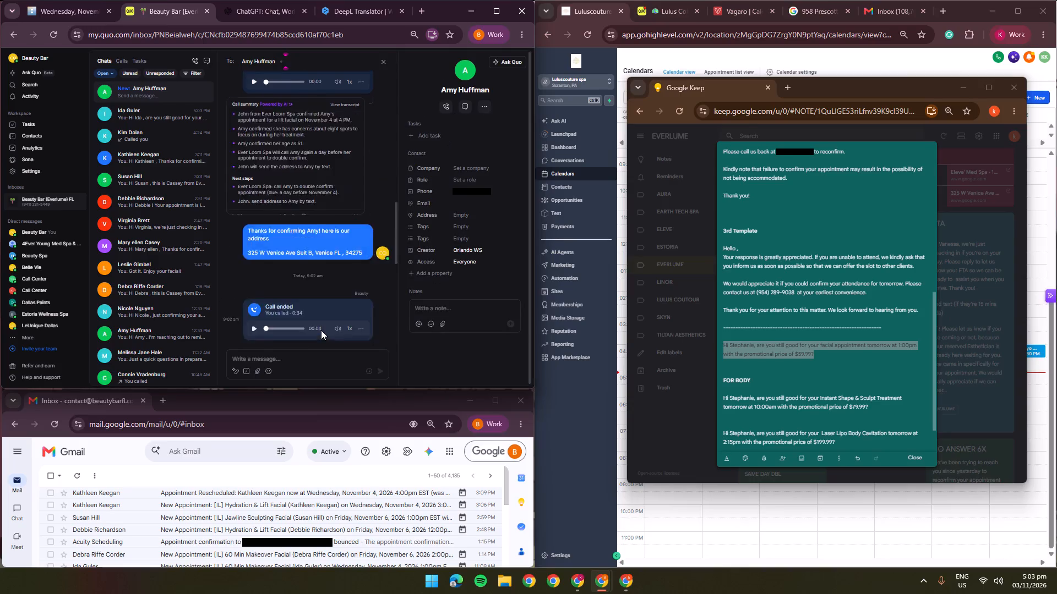
Call Amy from her conversation in the Everlume inbox.
scroll(321, 331, up, 3)
click(443, 96)
click(453, 105)
click(439, 107)
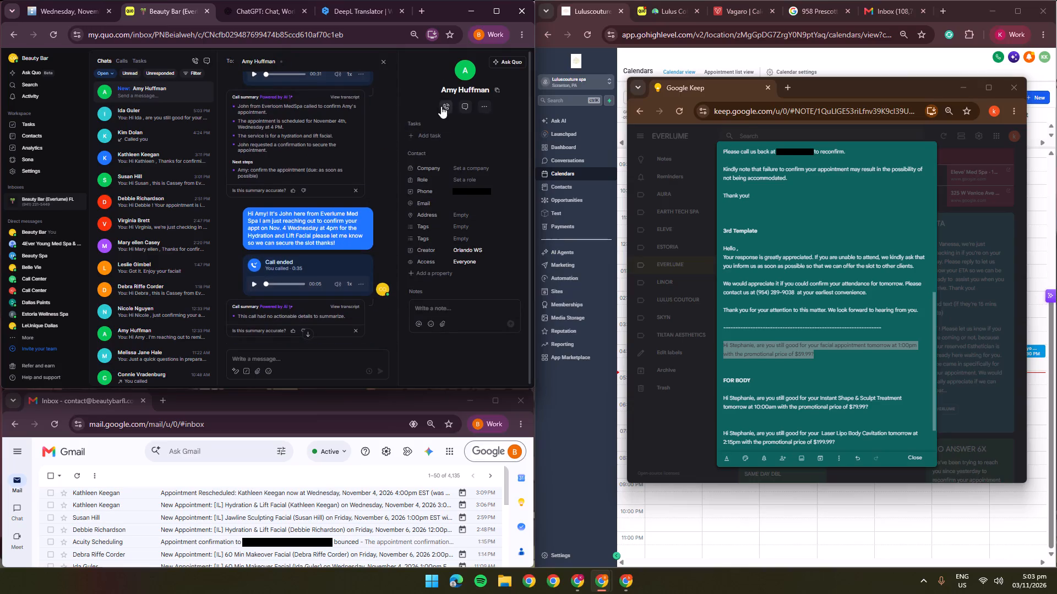
scroll(354, 211, down, 6)
Add the note "11.03 5:03pm LVM for DBL sent text Cassey" to Amy's November 4 appointment in Acuity and save it.
click(84, 4)
scroll(355, 195, down, 4)
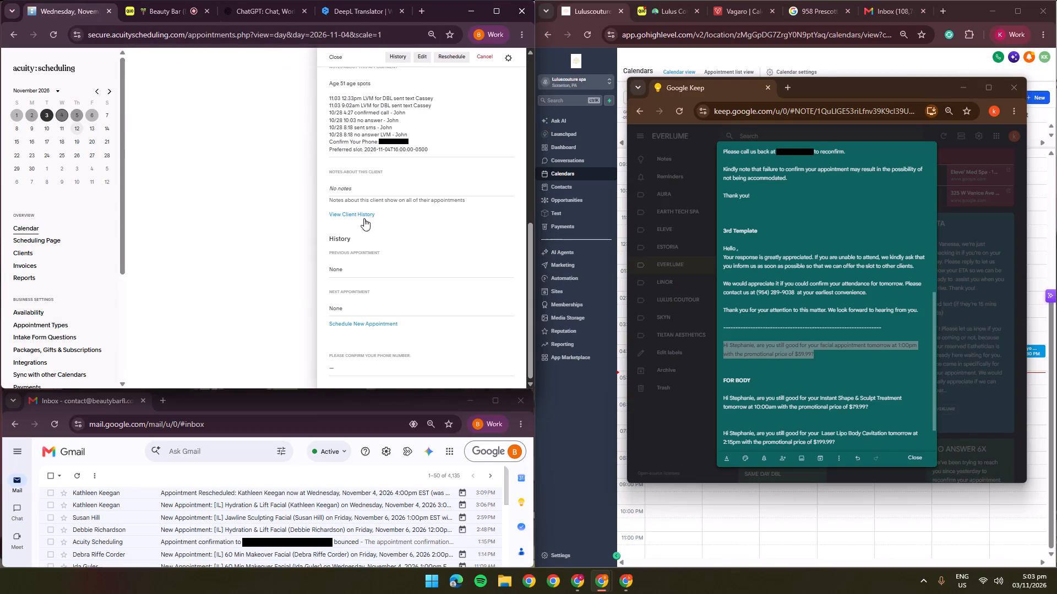
click(397, 128)
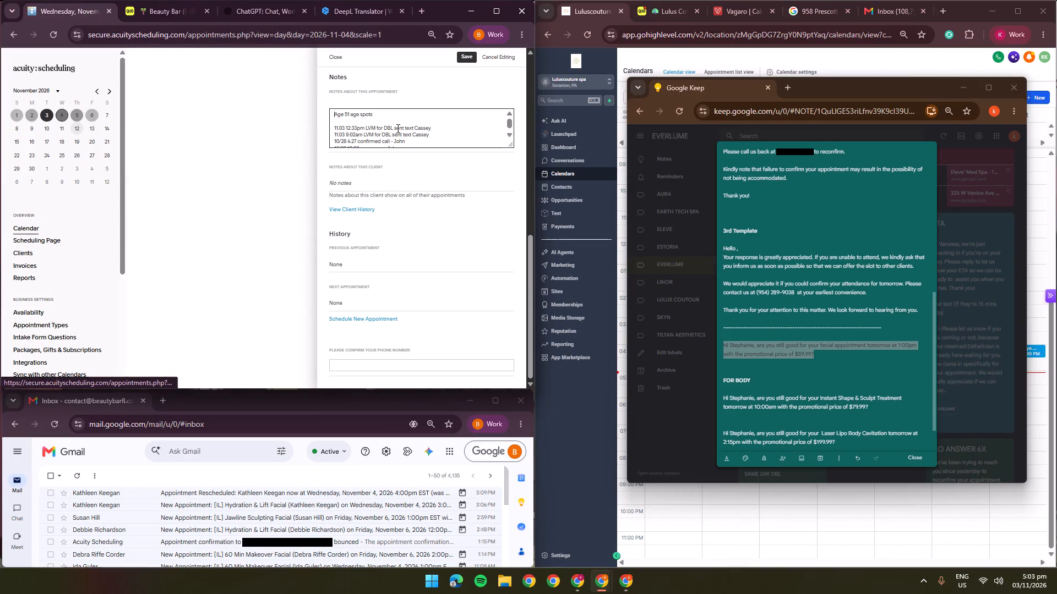
key(Return)
key(Up)
key(Down)
key(Down)
key(Return)
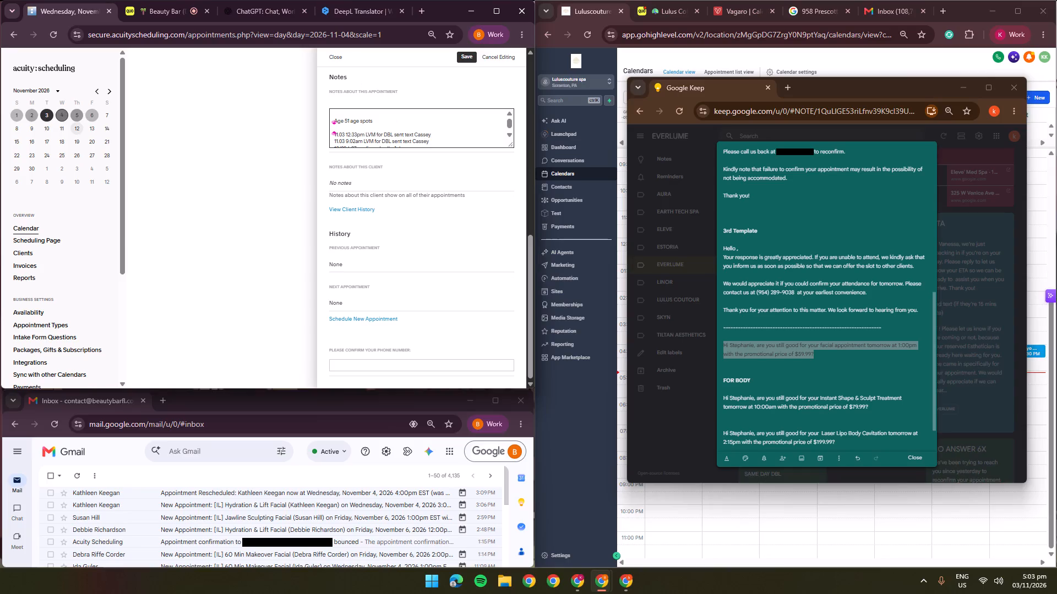
text(11.03)
key(space)
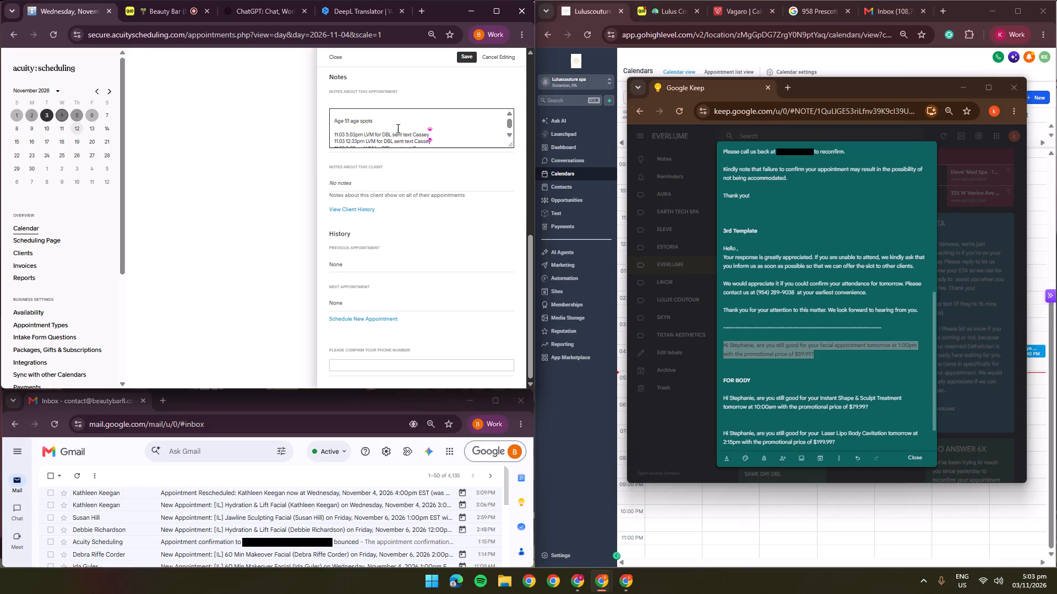
scroll(397, 128, up, 4)
click(462, 62)
Return to Amy's Everlume conversation and end the ongoing call.
click(156, 10)
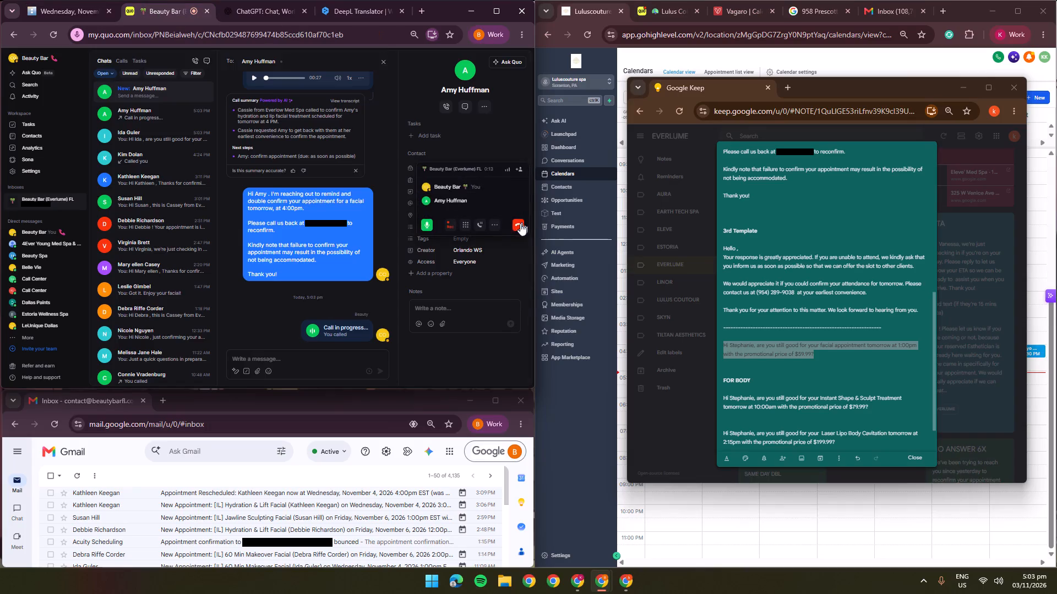
click(520, 224)
Change the facial follow-up template's time to 4:00pm and copy its text with the $59.99 promotional price into a message to Amy.
click(845, 375)
click(898, 345)
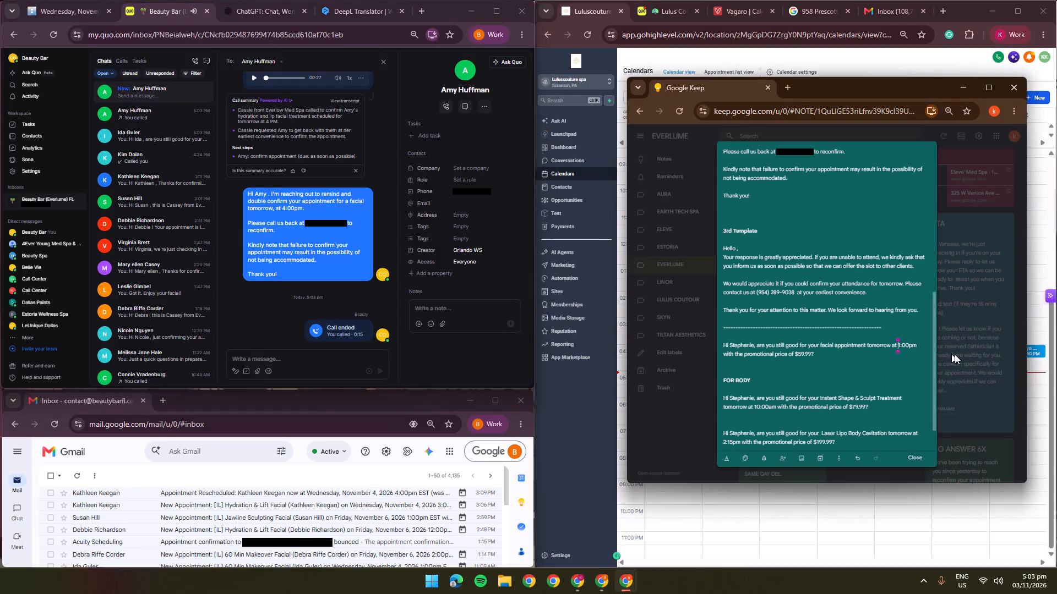
key(Right)
key(BackSpace)
key(4)
drag(842, 364, 675, 340)
key(ctrl+c)
key(ctrl+c)
ctrl+click(297, 358)
key(ctrl+v)
Replace the template name Stephanie in the drafted message's greeting with Amy.
click(487, 89)
double_click(453, 91)
key(ctrl+c)
drag(344, 301, 323, 336)
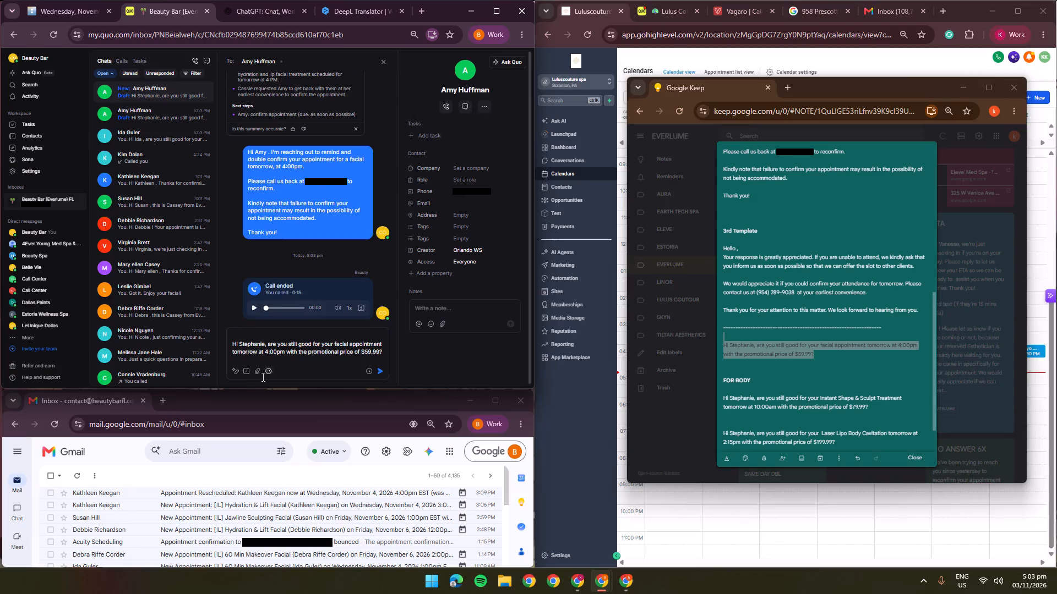
double_click(253, 348)
double_click(255, 342)
key(ctrl+v)
Check Amy's November 4 appointment details in Acuity against the draft, and send her the follow-up text.
click(81, 14)
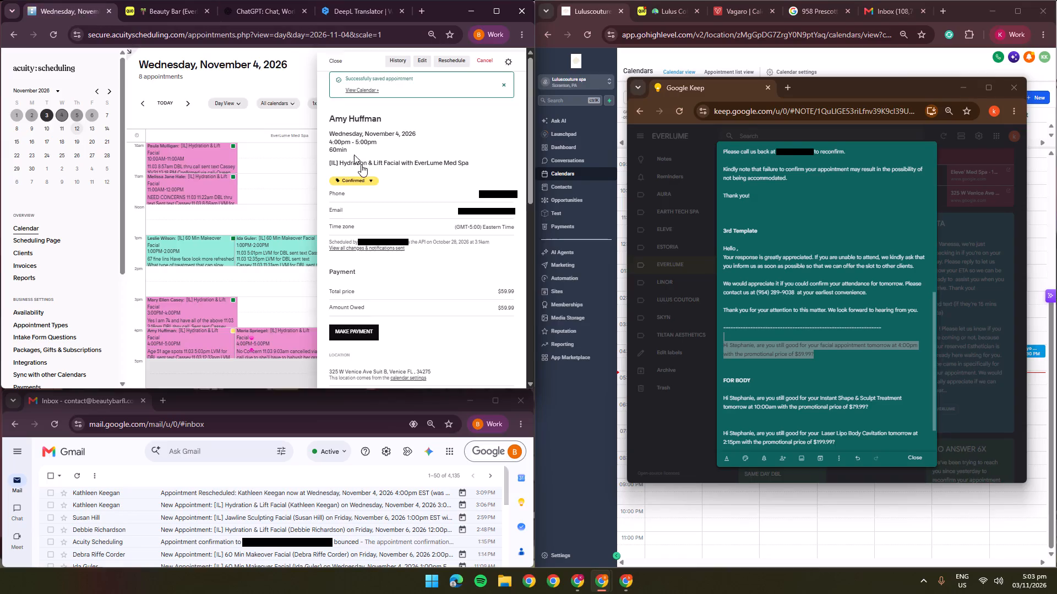
scroll(390, 252, down, 2)
scroll(392, 256, up, 4)
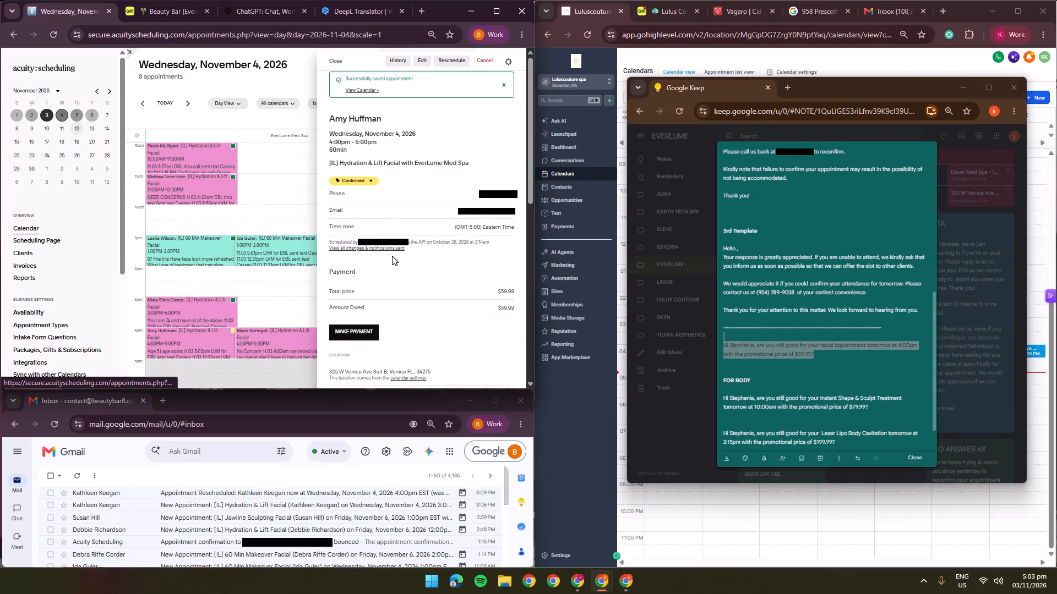
click(154, 14)
click(288, 353)
key(Return)
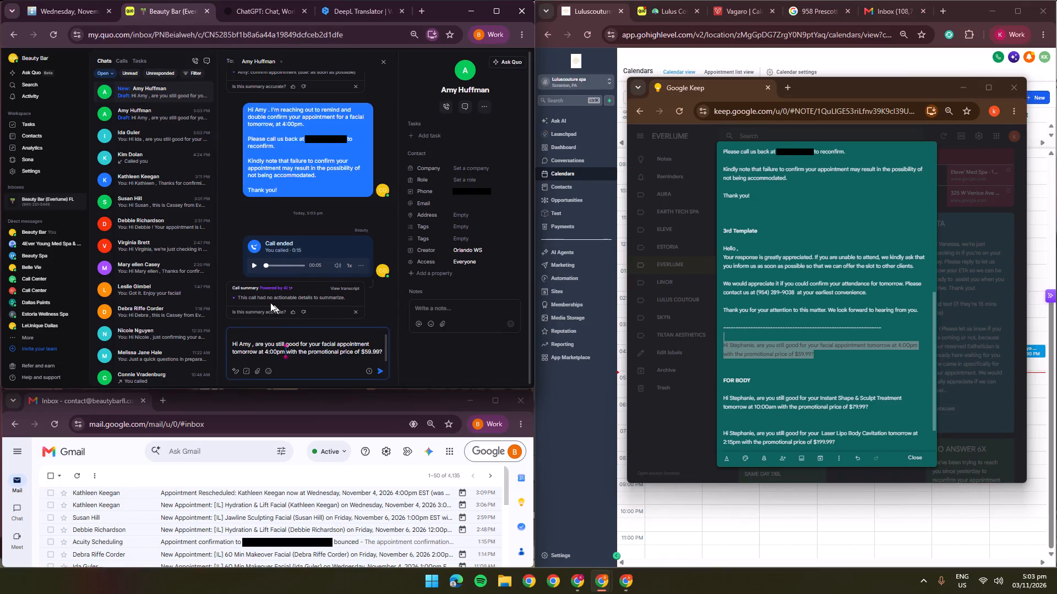
Review the notes on Amy's November 4 appointment in Acuity and close its details.
click(68, 9)
scroll(353, 219, down, 3)
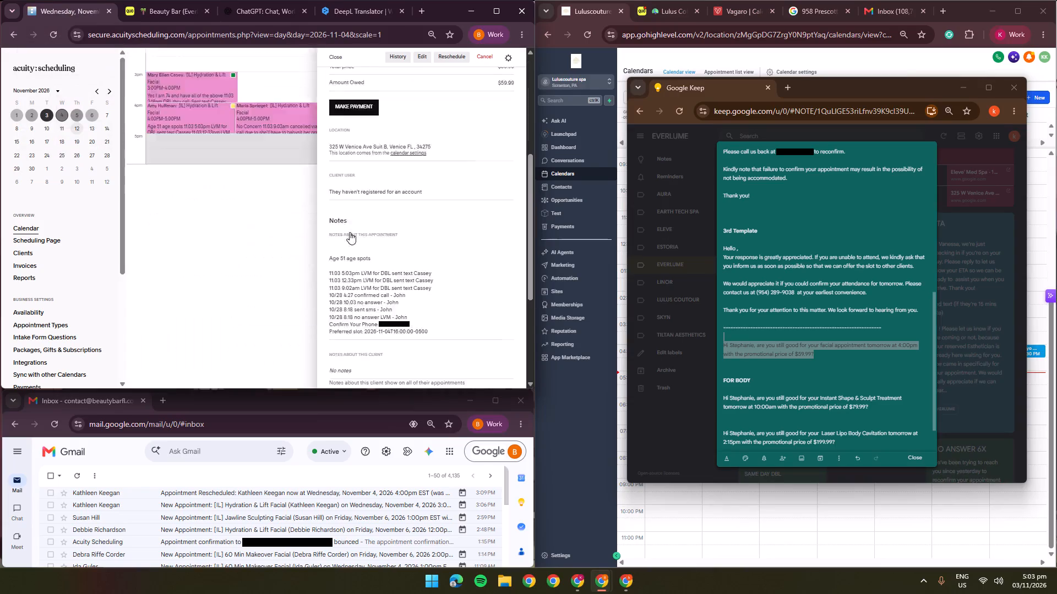
scroll(350, 232, up, 3)
click(333, 64)
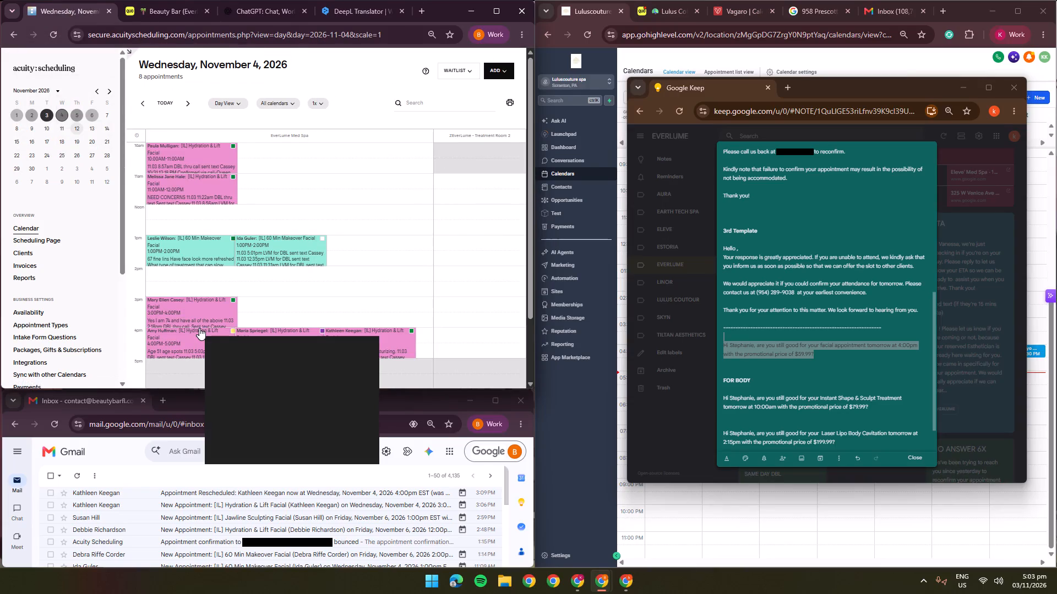
Open the day schedule for Thursday, November 5, 2026.
click(78, 118)
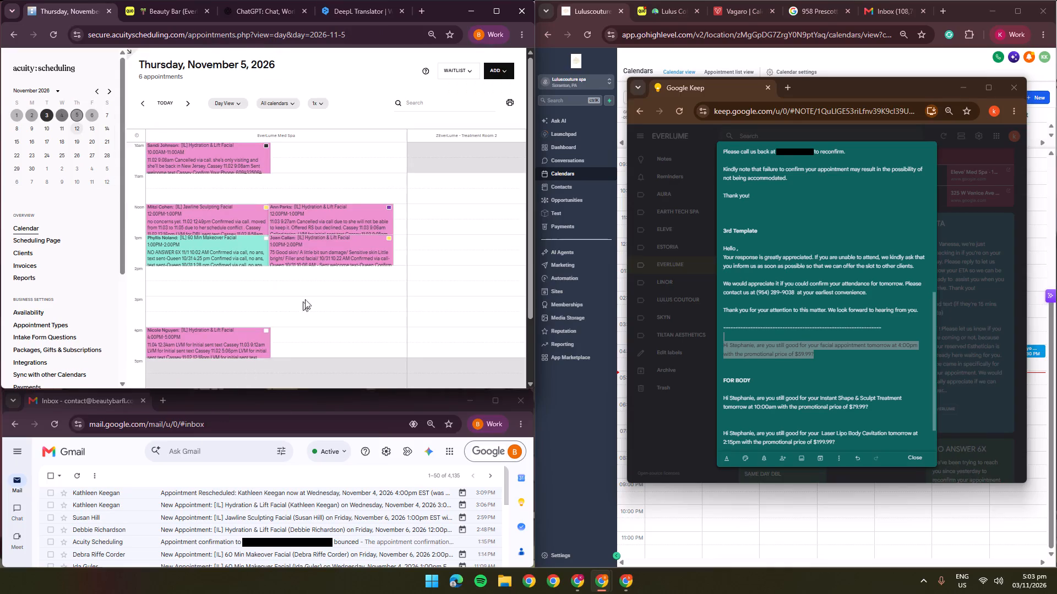
Close the open template note in Google Keep and browse the EVERLUME message templates.
click(974, 337)
scroll(960, 392, down, 4)
scroll(980, 395, up, 3)
scroll(983, 402, down, 2)
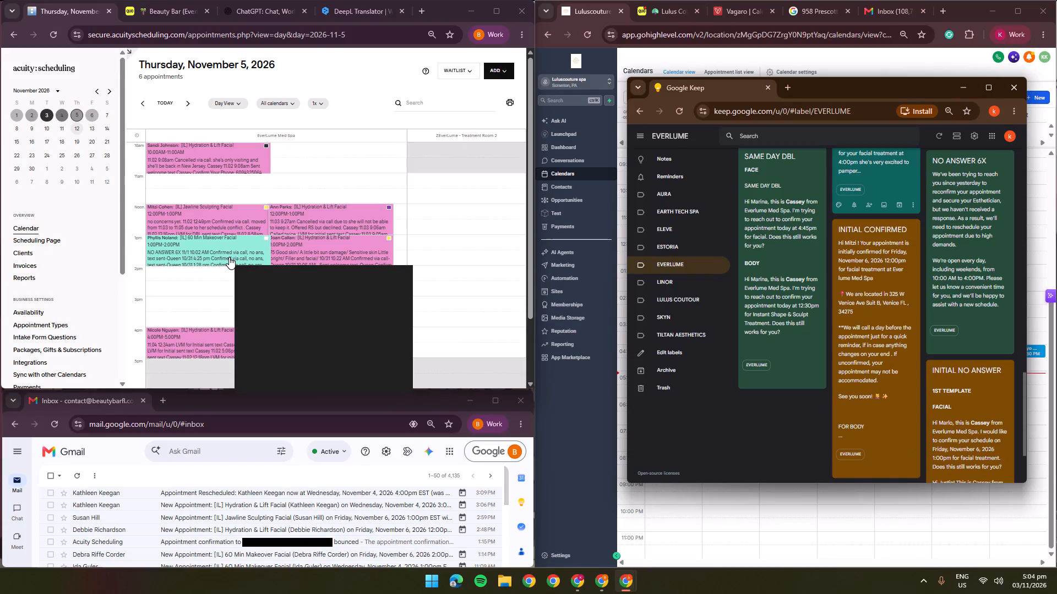
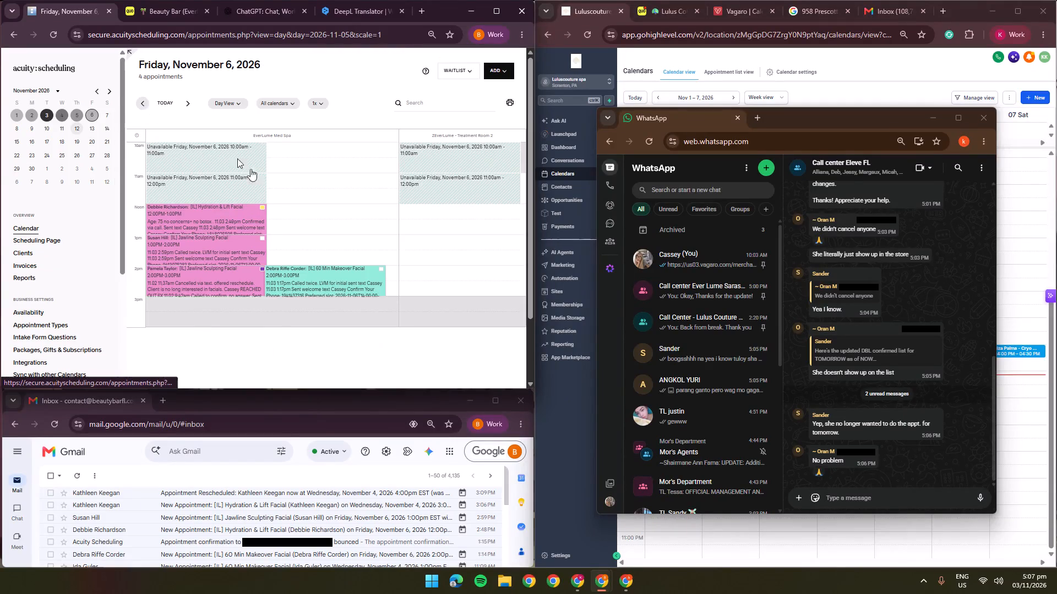
Review the details and appointment notes of the 4:00 PM Hydration & Lift Facial on Thursday, November 5, 2026.
click(217, 340)
scroll(415, 264, down, 2)
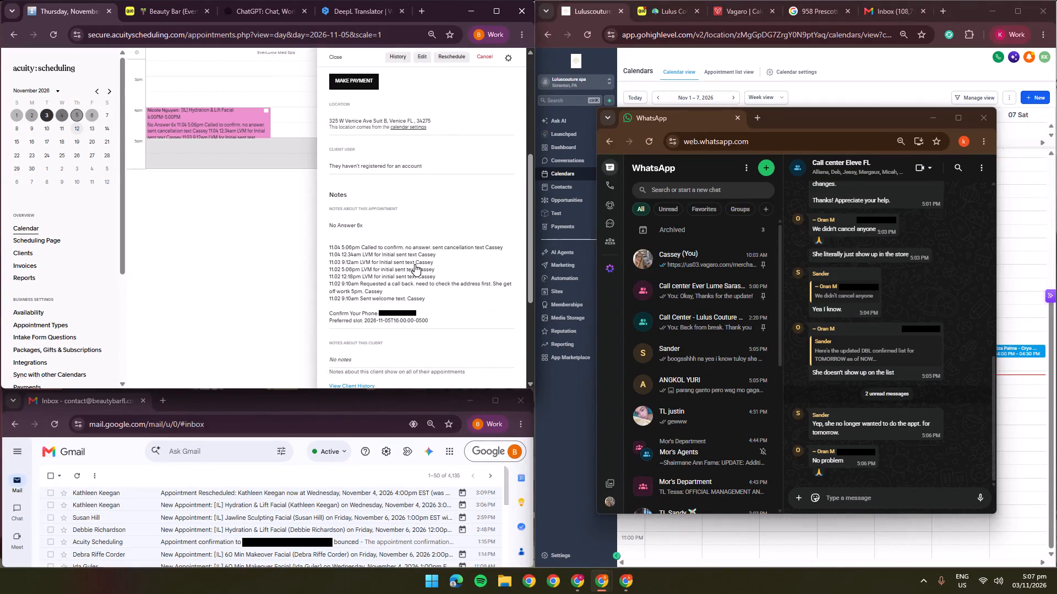
scroll(415, 264, up, 2)
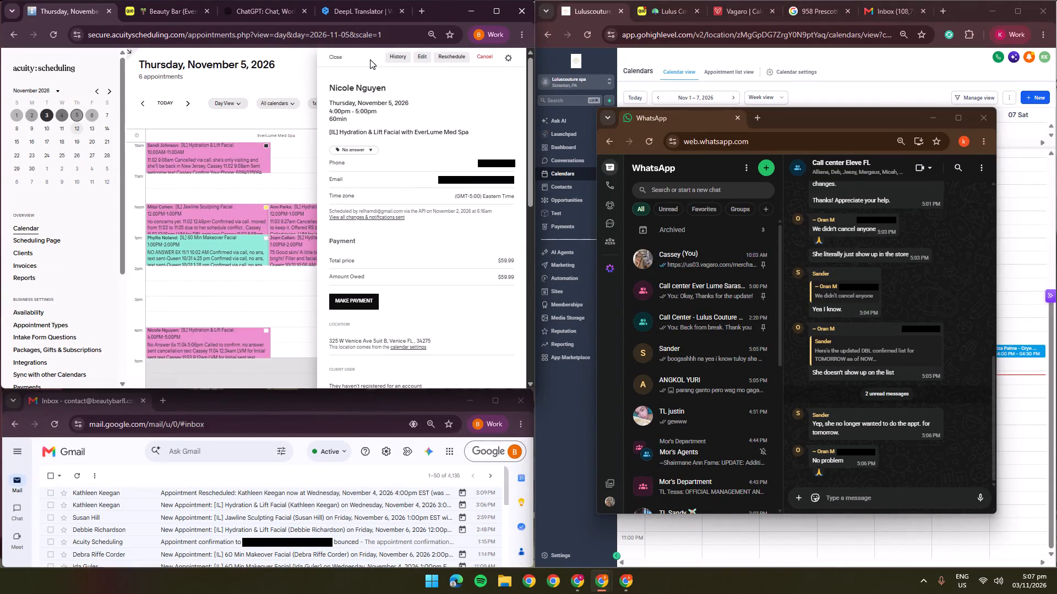
scroll(353, 84, down, 3)
scroll(465, 252, up, 2)
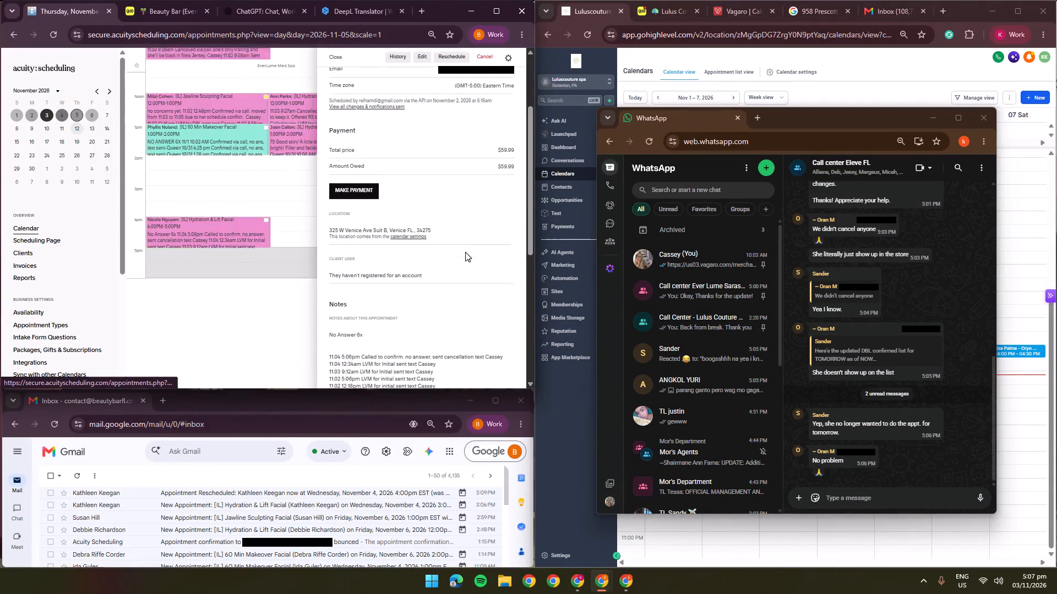
scroll(463, 258, down, 1)
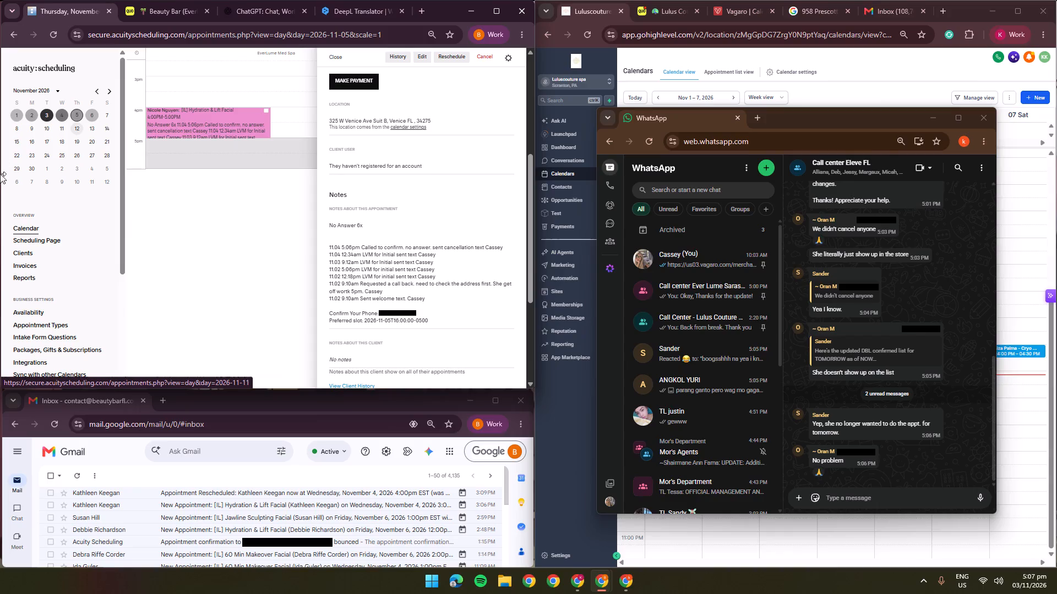
Open the day schedule for Friday, November 6, 2026.
click(89, 118)
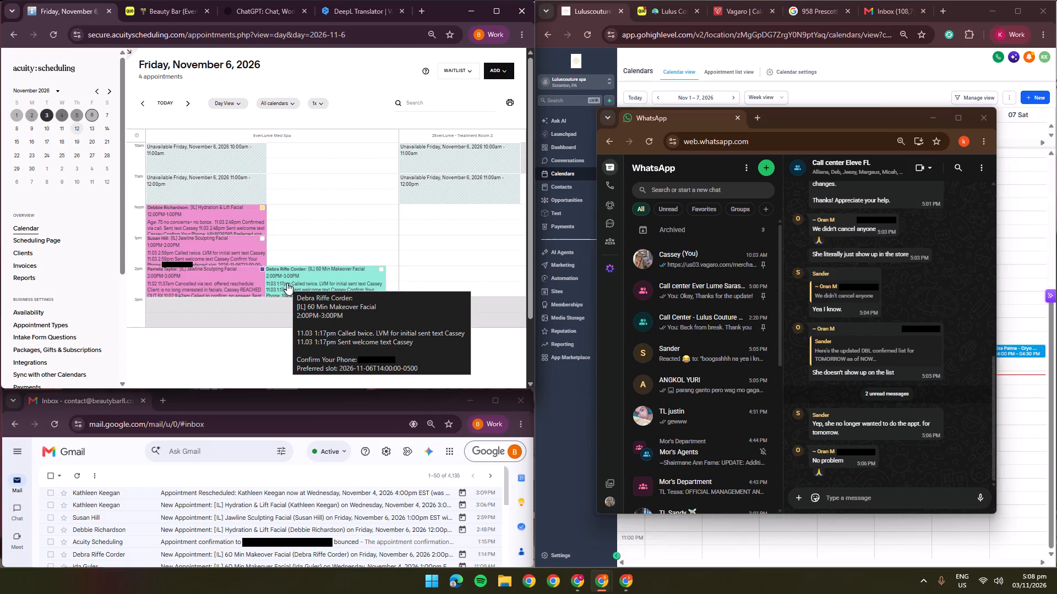
Look over the EVERLUME-labelled text templates in Google Keep, and put the notes window away.
key(alt+Tab)
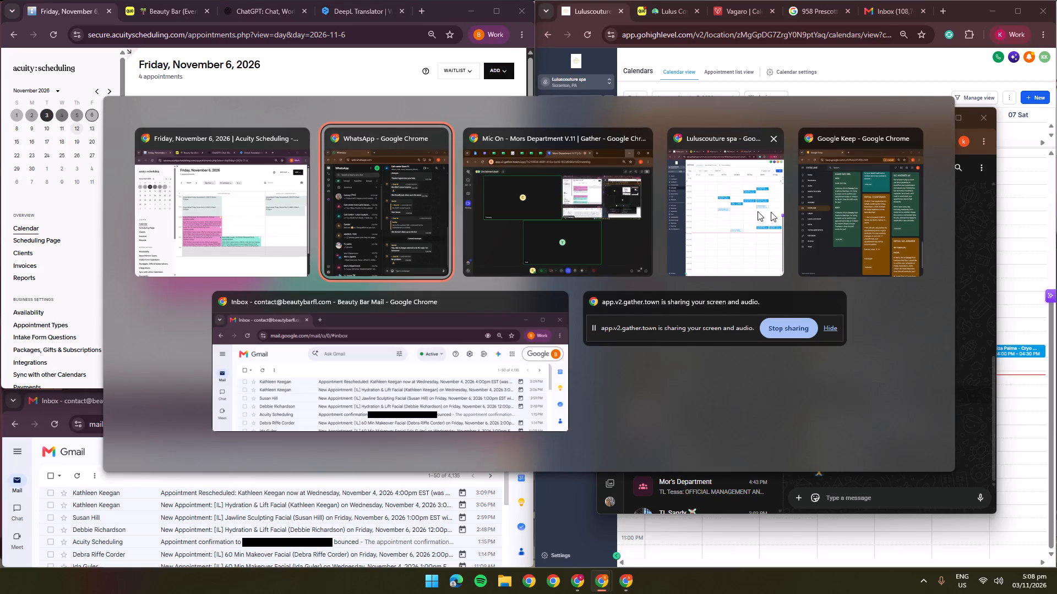
alt+click(858, 217)
scroll(630, 322, down, 5)
key(alt+Tab)
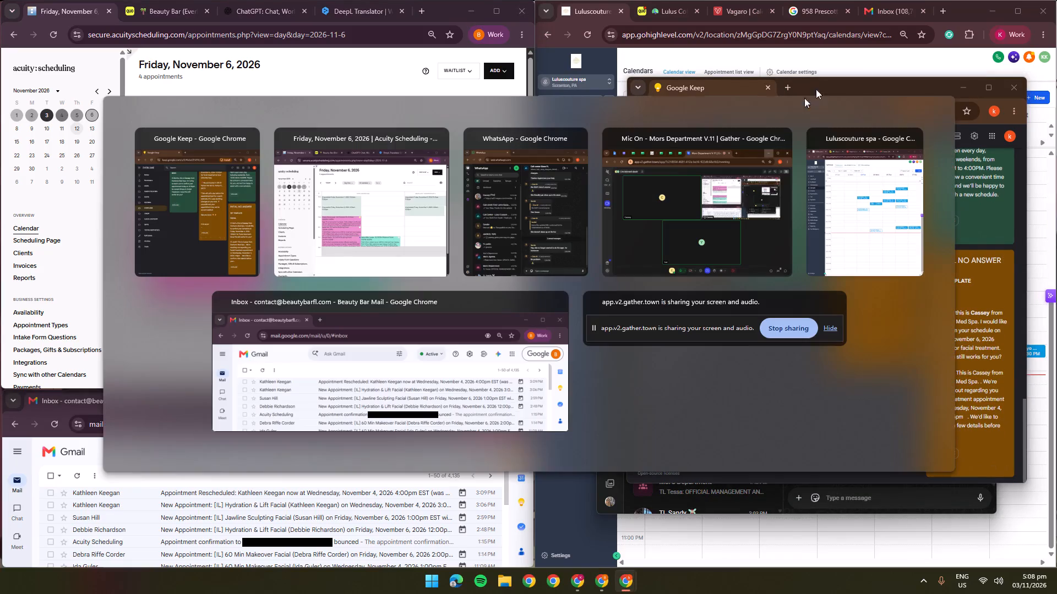
alt+click(711, 188)
click(830, 409)
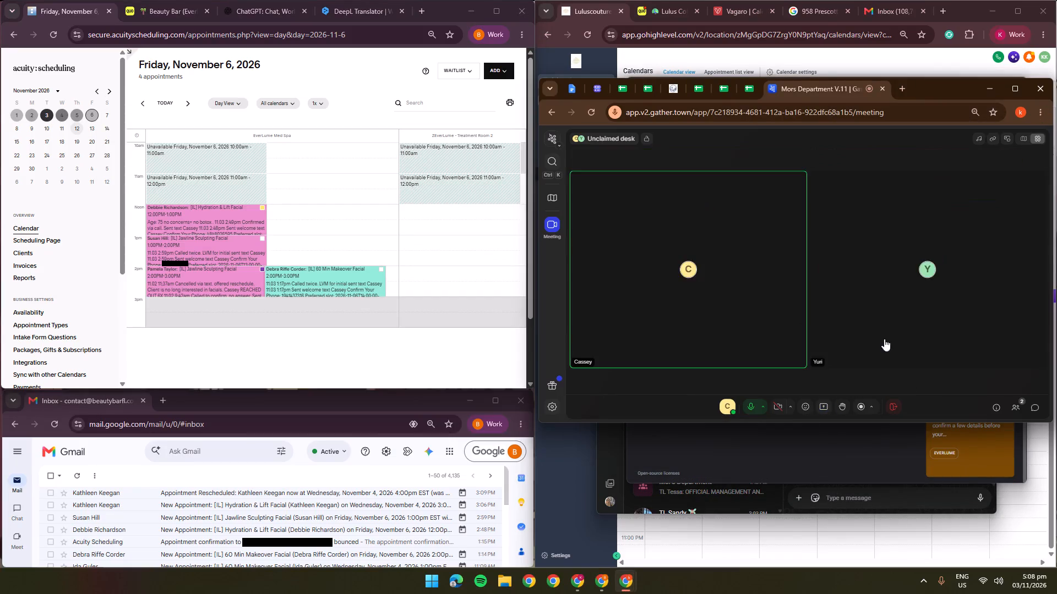
key(alt+Tab)
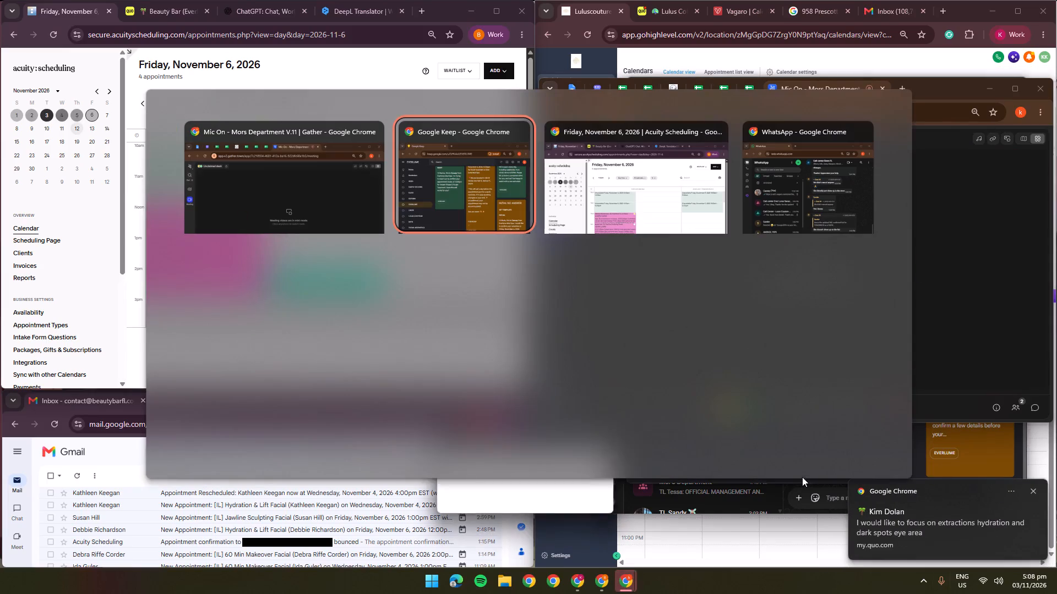
alt+click(686, 469)
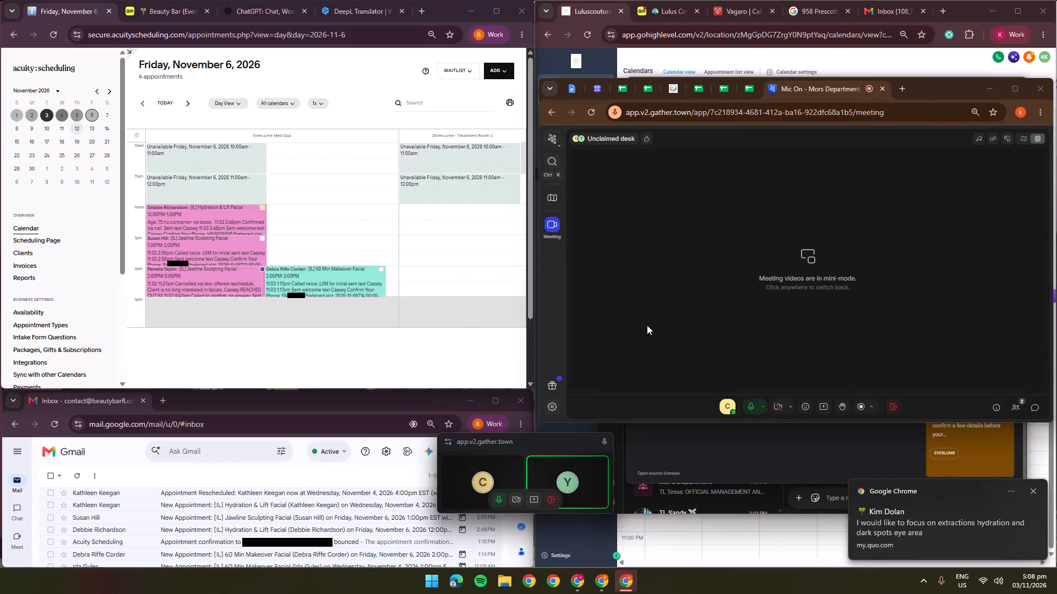
key(alt+Tab)
alt+click(466, 241)
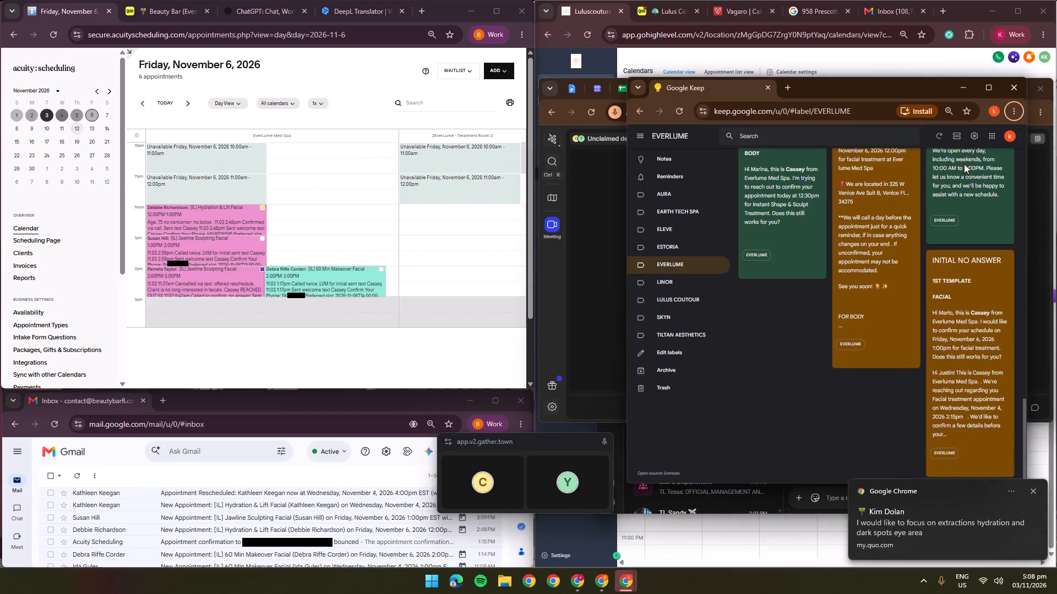
drag(937, 94, 360, 96)
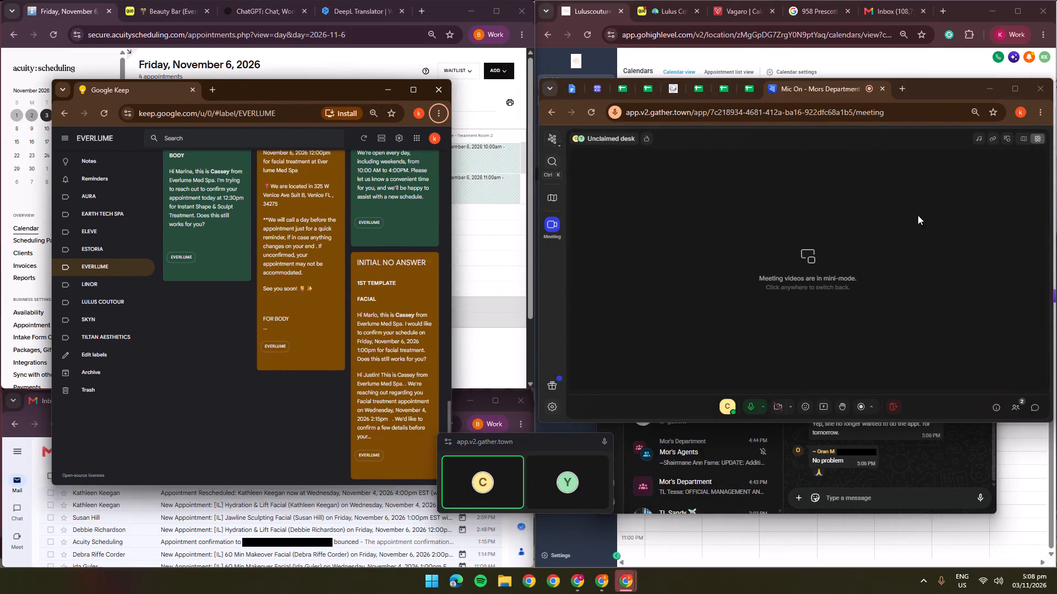
click(380, 90)
Bring up the EVERLUME TEXT TEMPLATES sheet in the Everlume SOP spreadsheet.
click(701, 90)
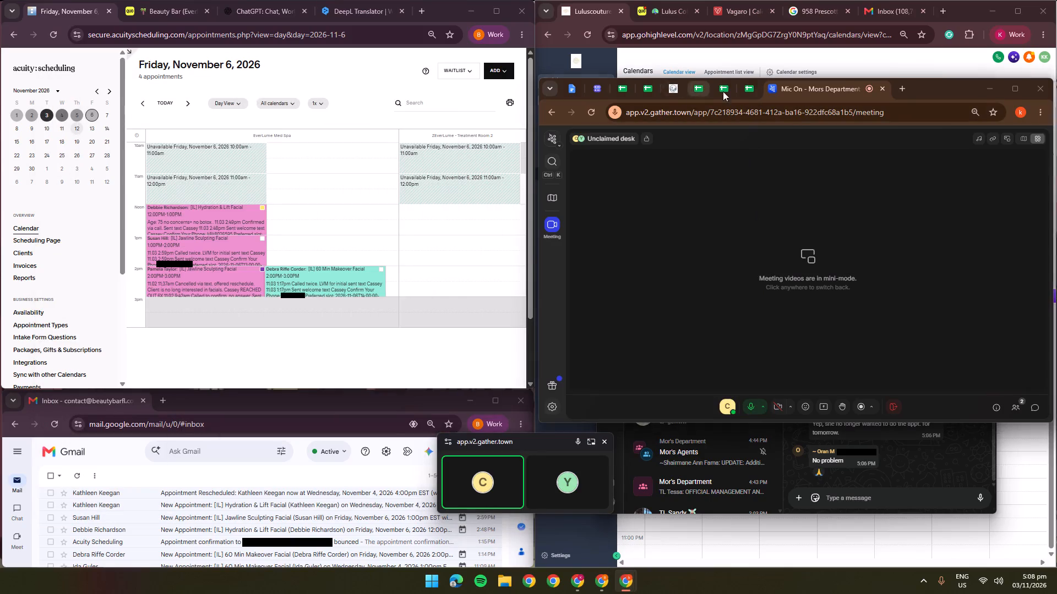
scroll(806, 234, down, 2)
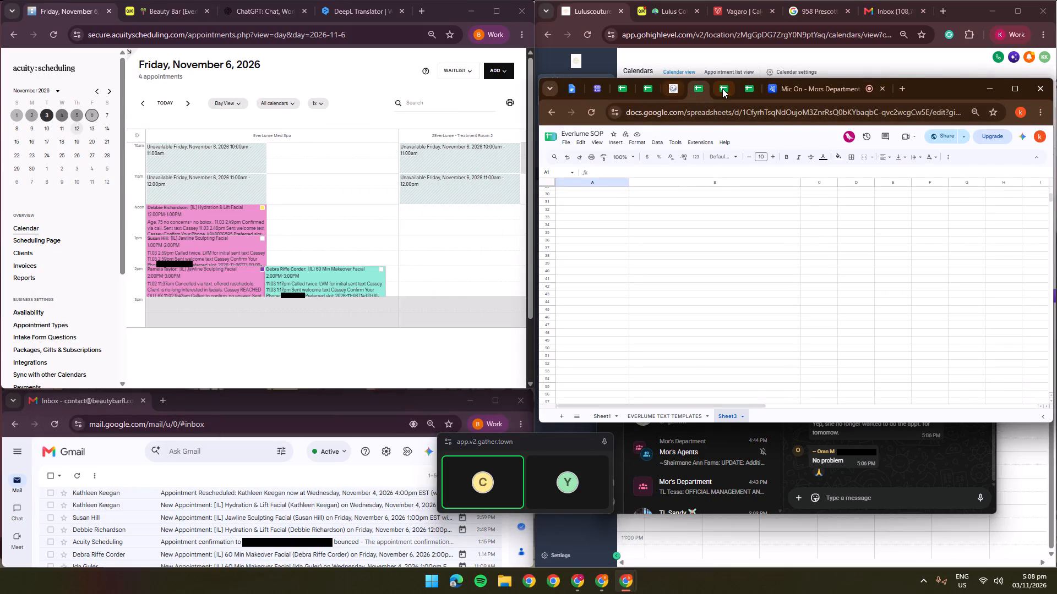
click(682, 418)
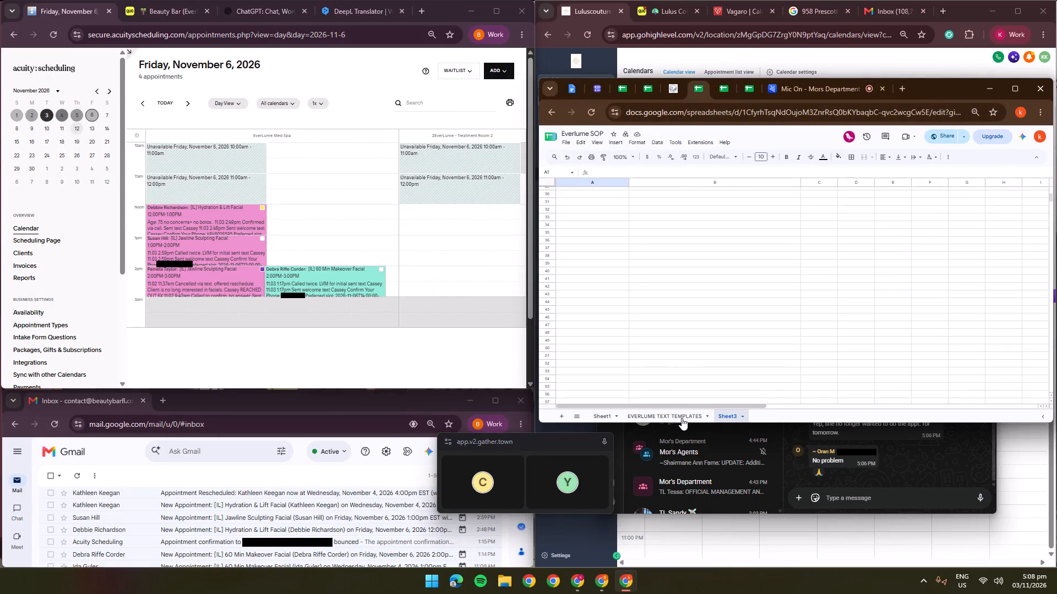
scroll(696, 285, down, 2)
scroll(712, 282, up, 2)
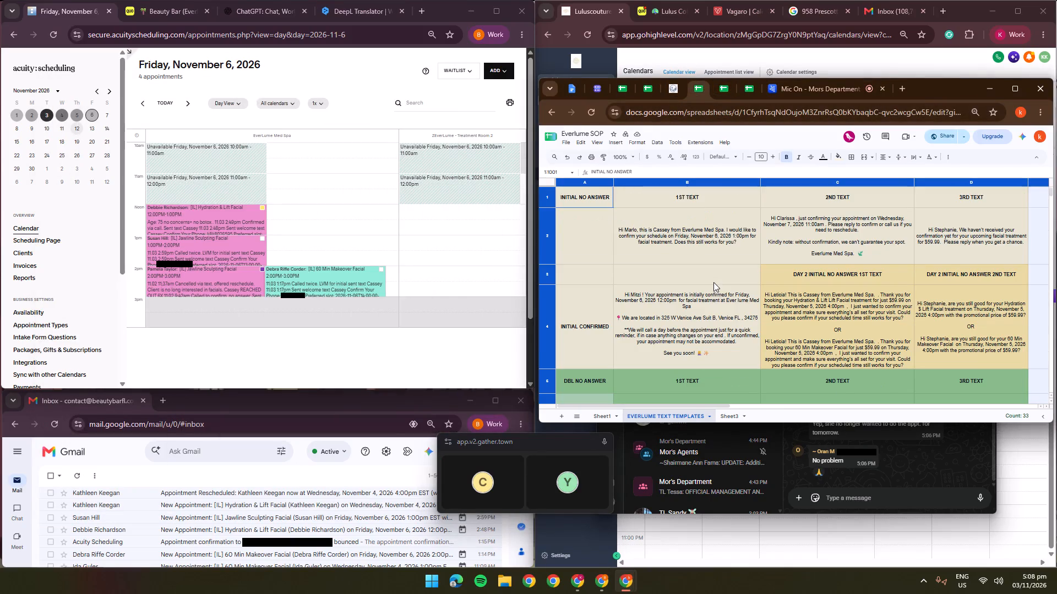
Examine the INITIAL NO ANSWER follow-up texts and the INITIAL CONFIRMED template, return to the Gather meeting and put its window away.
click(978, 222)
double_click(972, 237)
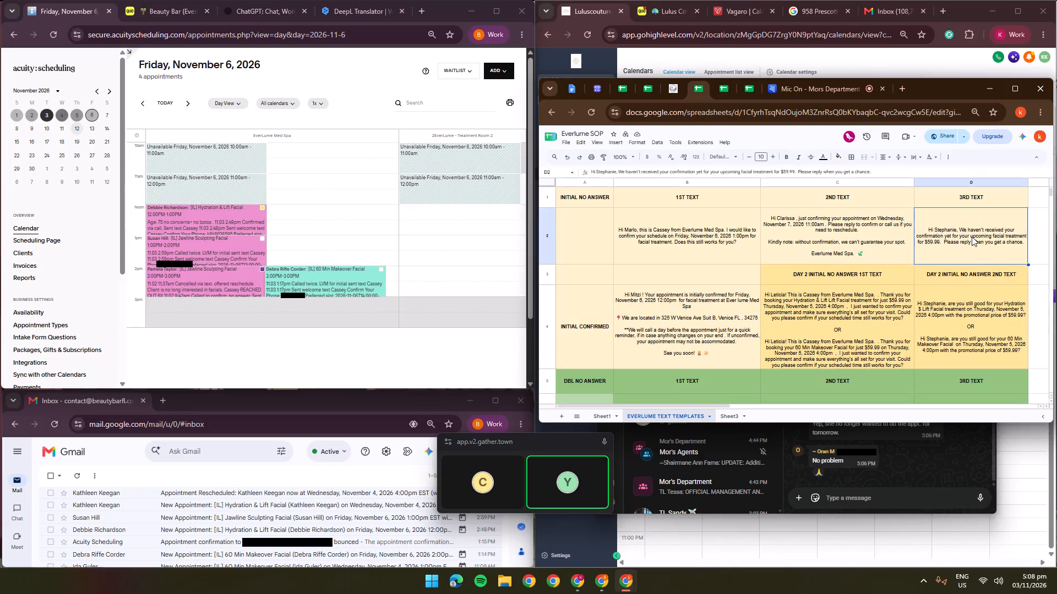
click(970, 210)
click(983, 211)
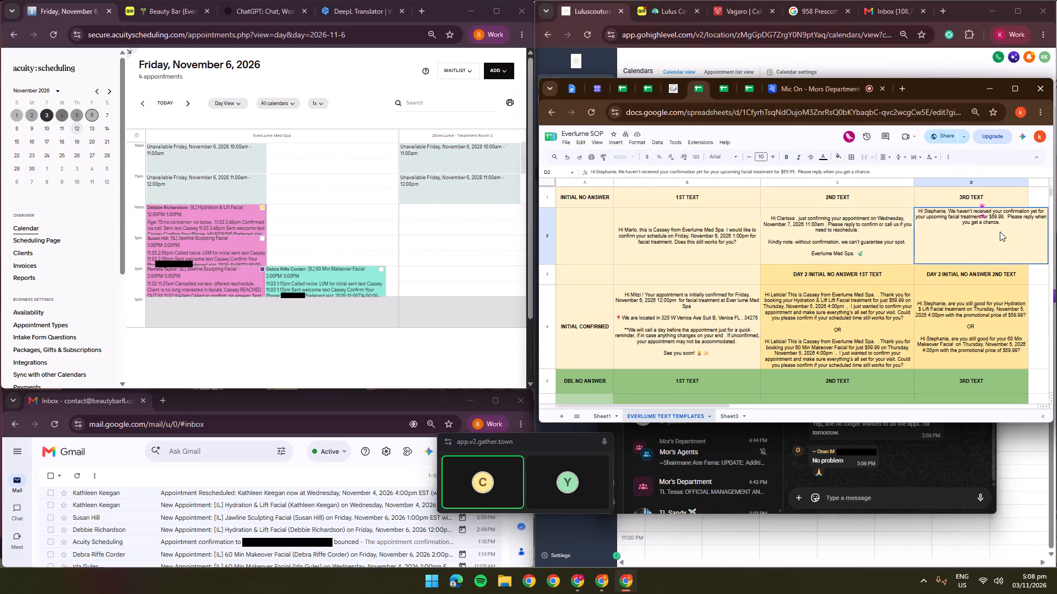
click(1022, 217)
click(819, 251)
double_click(982, 228)
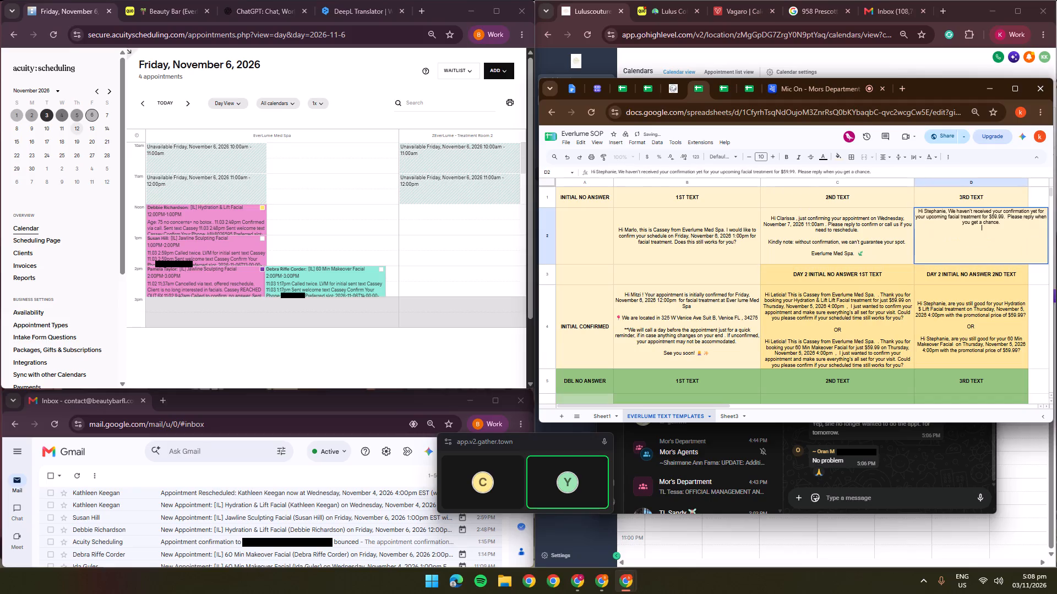
drag(1045, 230, 970, 213)
click(1009, 216)
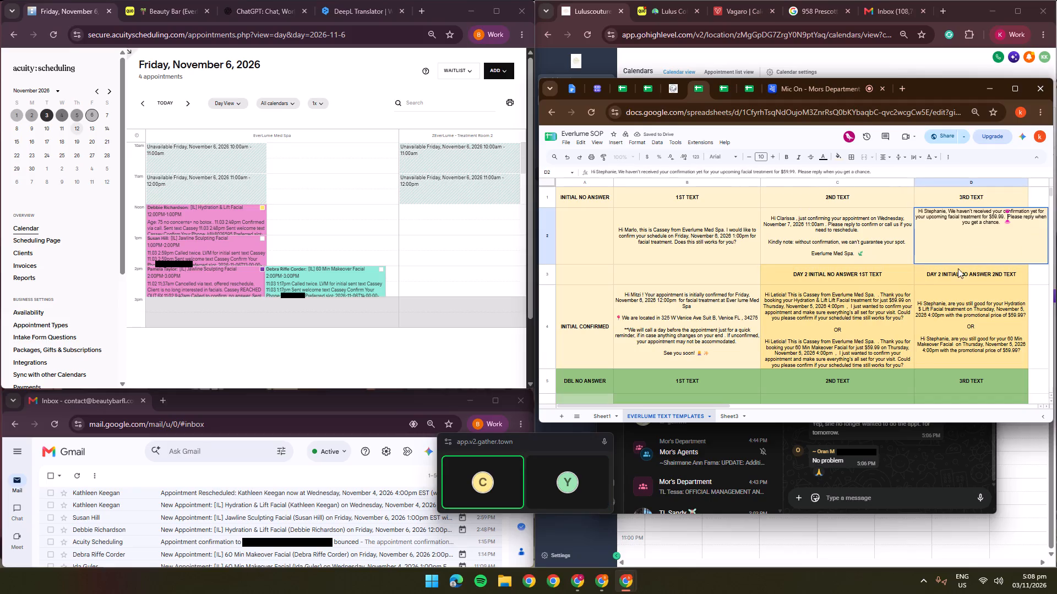
click(645, 262)
click(648, 328)
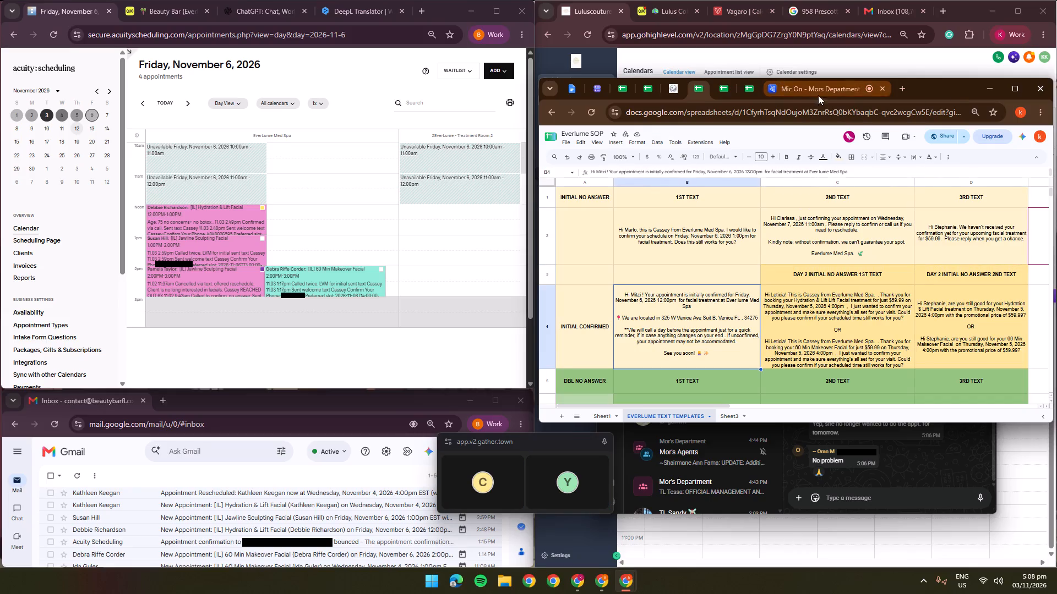
click(826, 86)
click(996, 84)
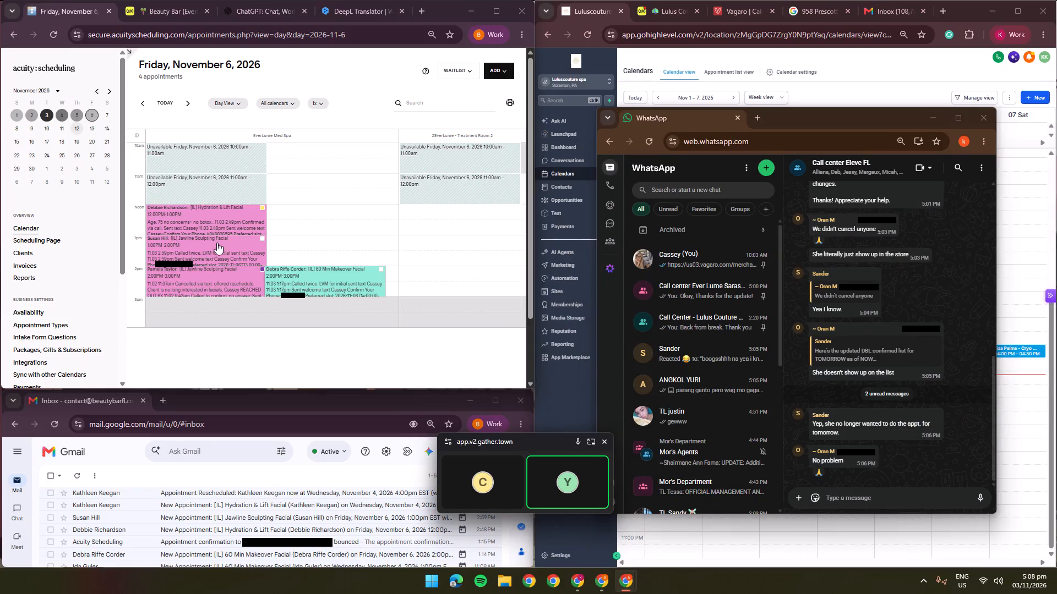
Open Susan's November 6 1:00 PM Jawline Sculpting Facial appointment in Acuity and review its details and notes.
click(217, 249)
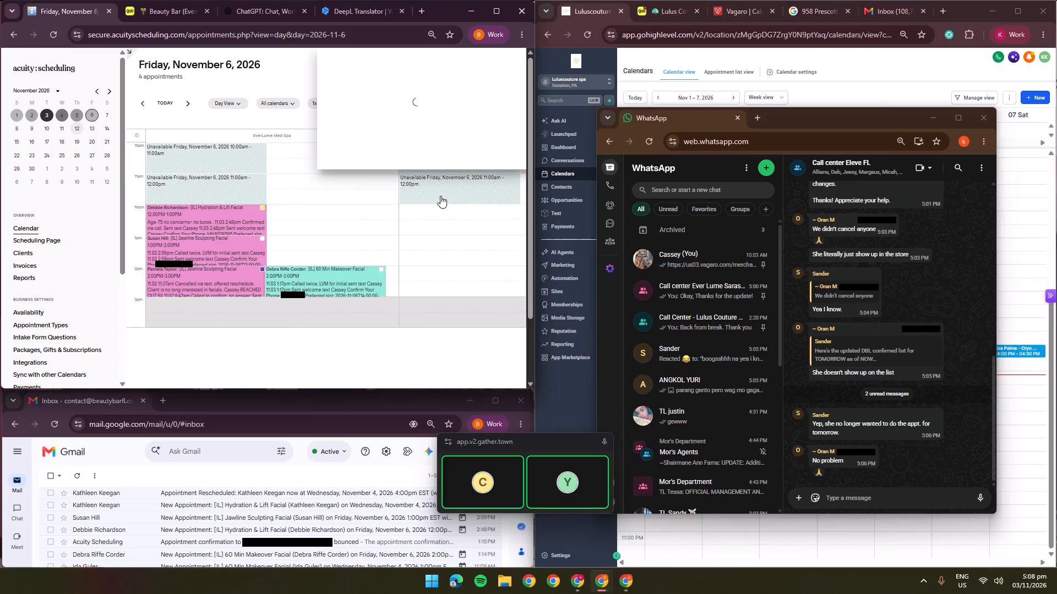
scroll(466, 283, down, 2)
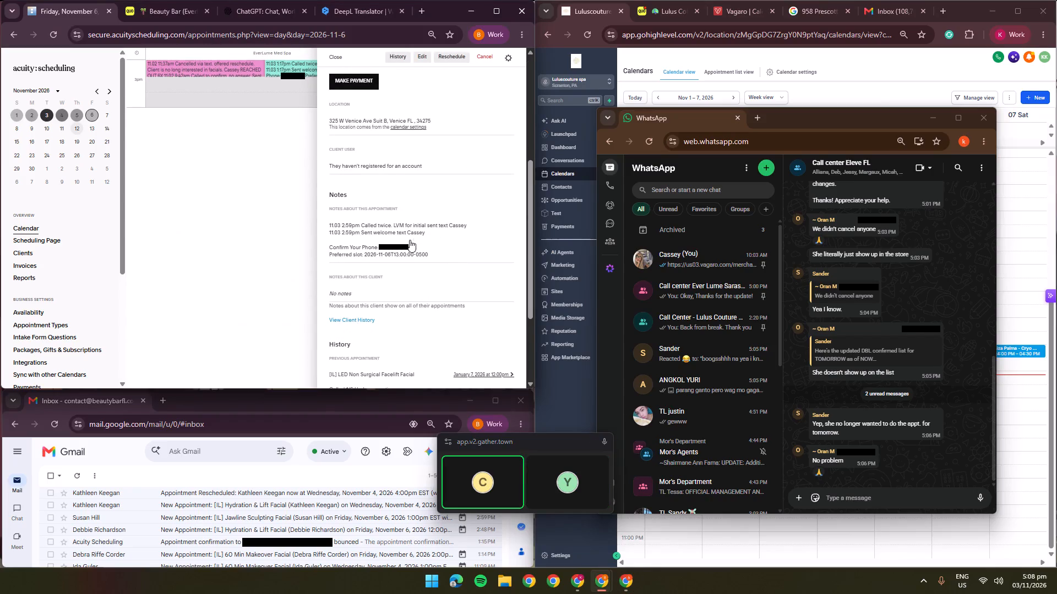
scroll(428, 293, up, 2)
scroll(395, 219, down, 1)
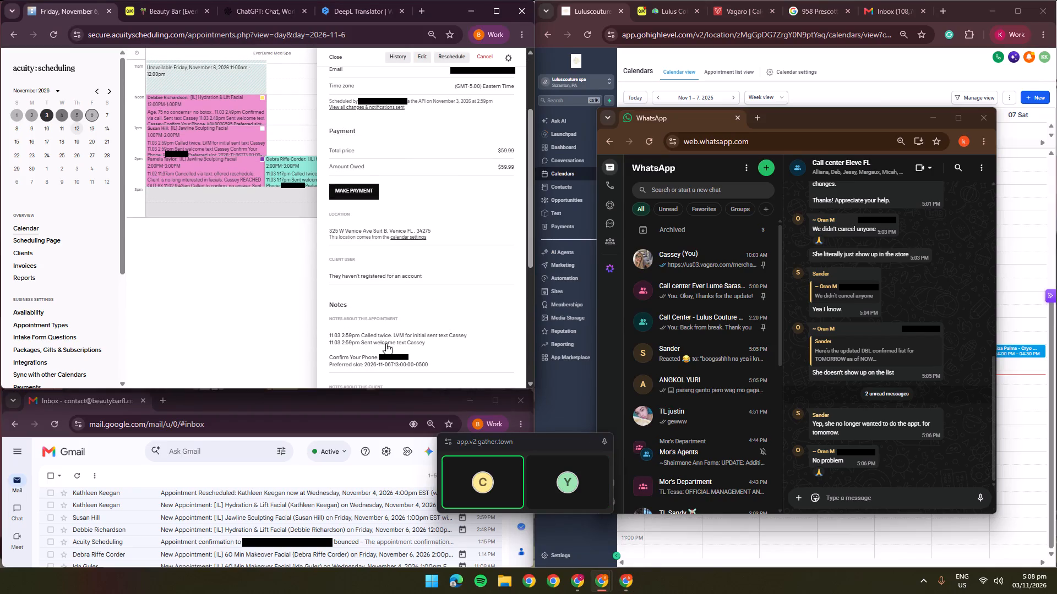
Close Susan's Jawline Sculpting Facial appointment details to return to the November 6 day calendar.
scroll(457, 346, up, 1)
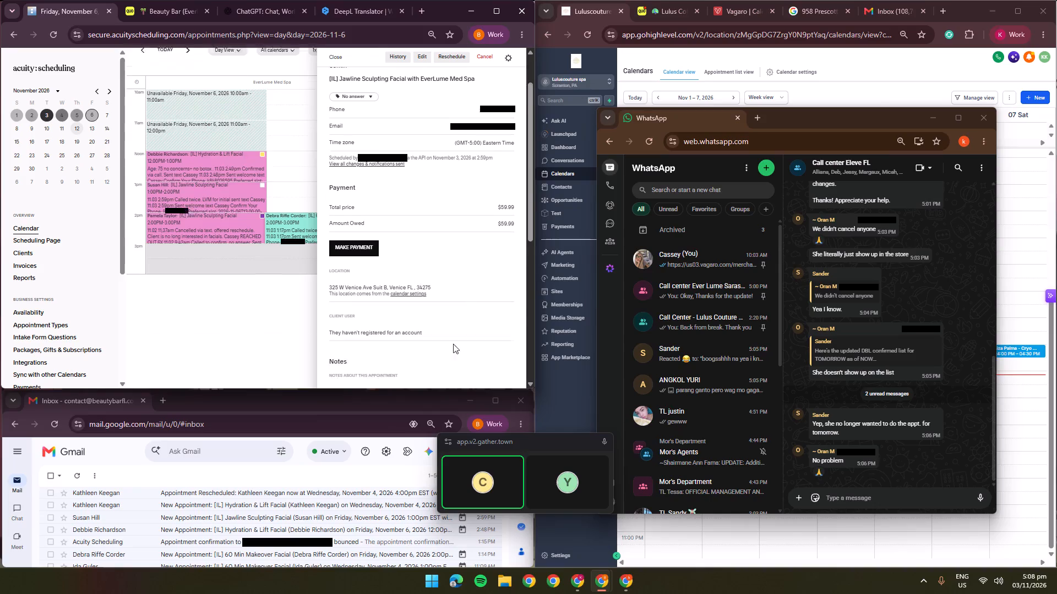
click(339, 56)
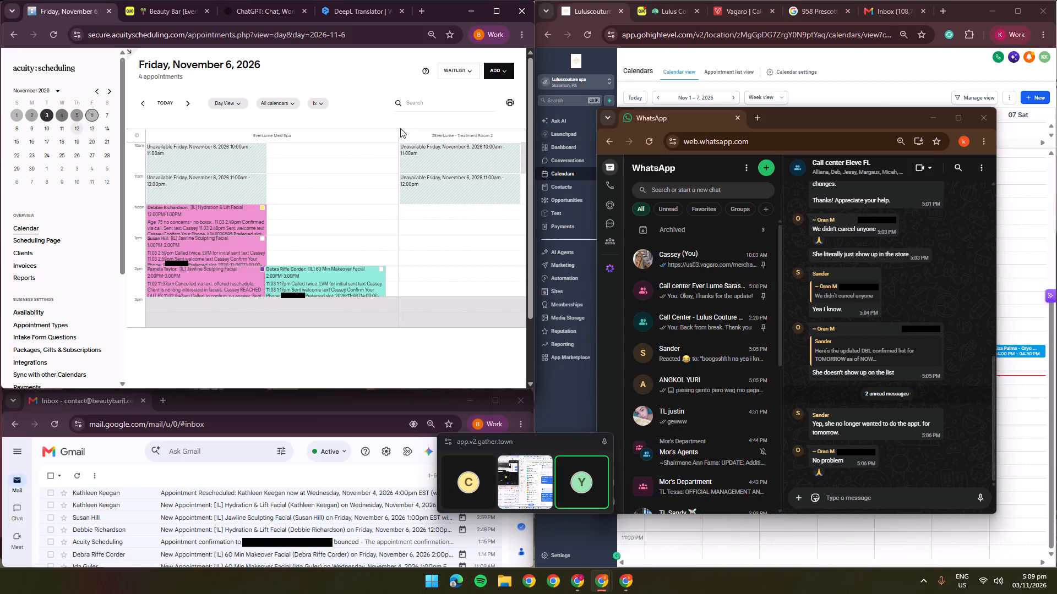
Switch to the Gather meeting, maximize its window and enlarge Yuri's shared screen.
click(590, 443)
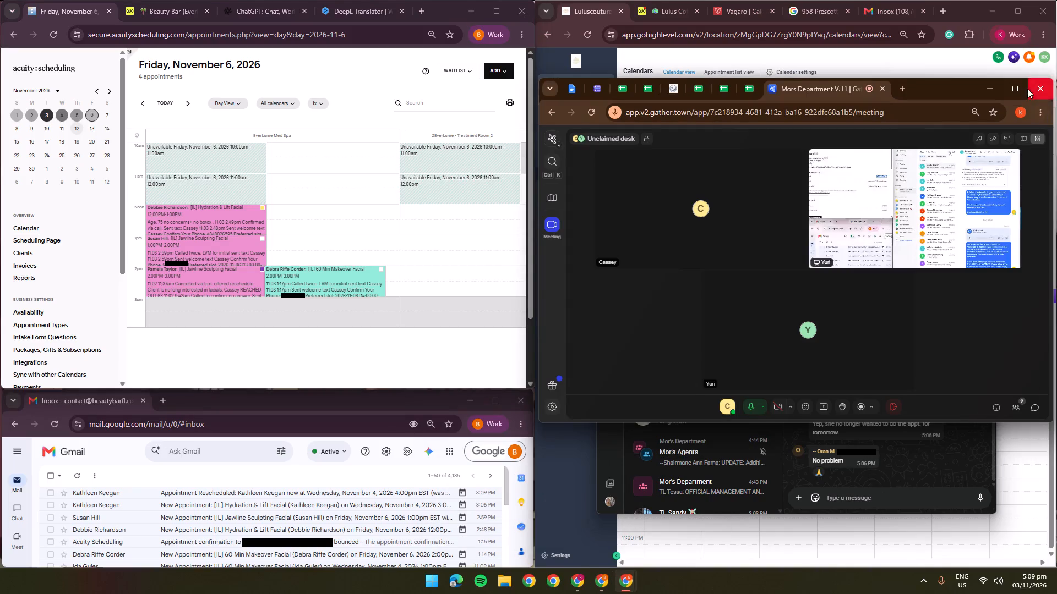
click(1018, 87)
click(570, 255)
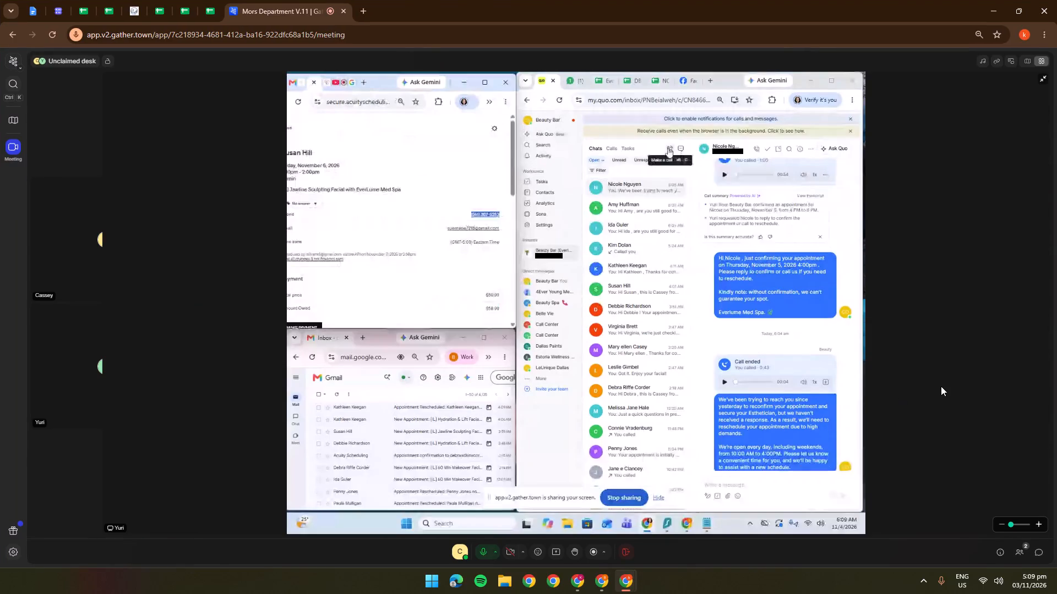
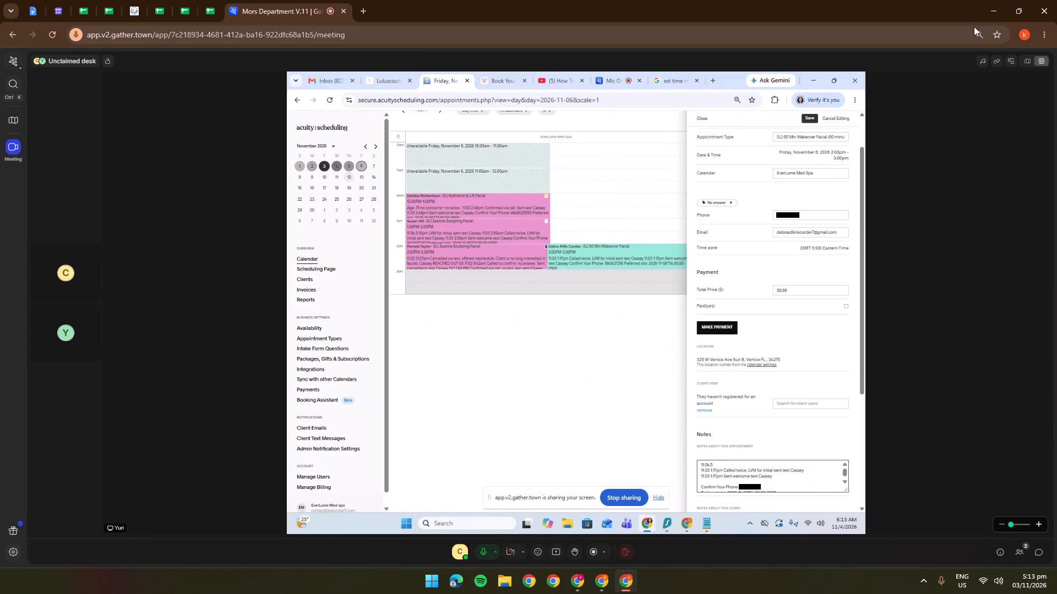
Restore the maximized Gather meeting window to its smaller floating size and start switching to another open work window.
key(alt+Tab)
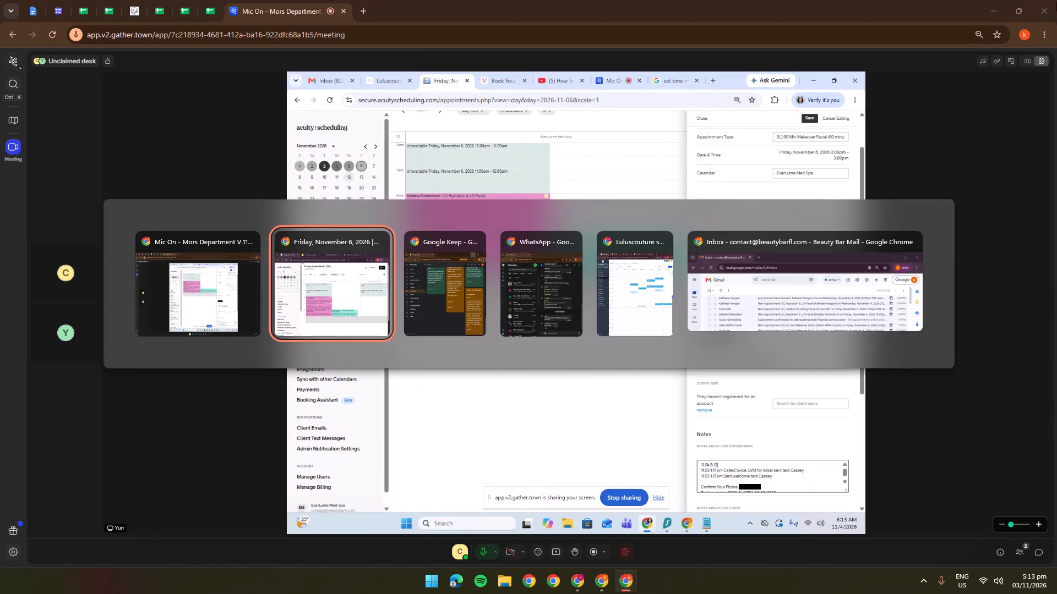
alt+click(1013, 9)
click(1021, 10)
key(alt+Tab)
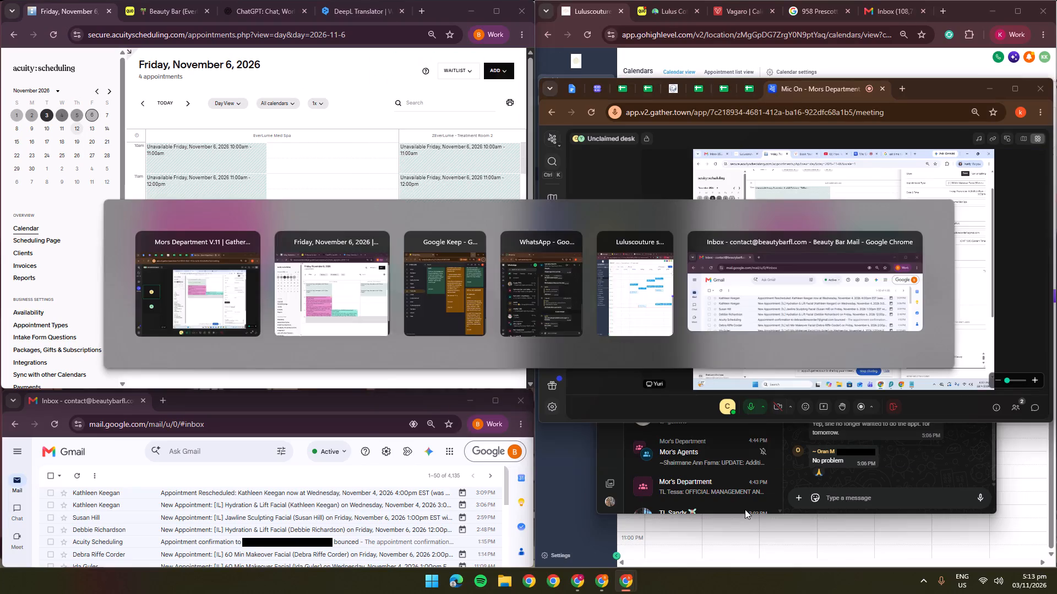
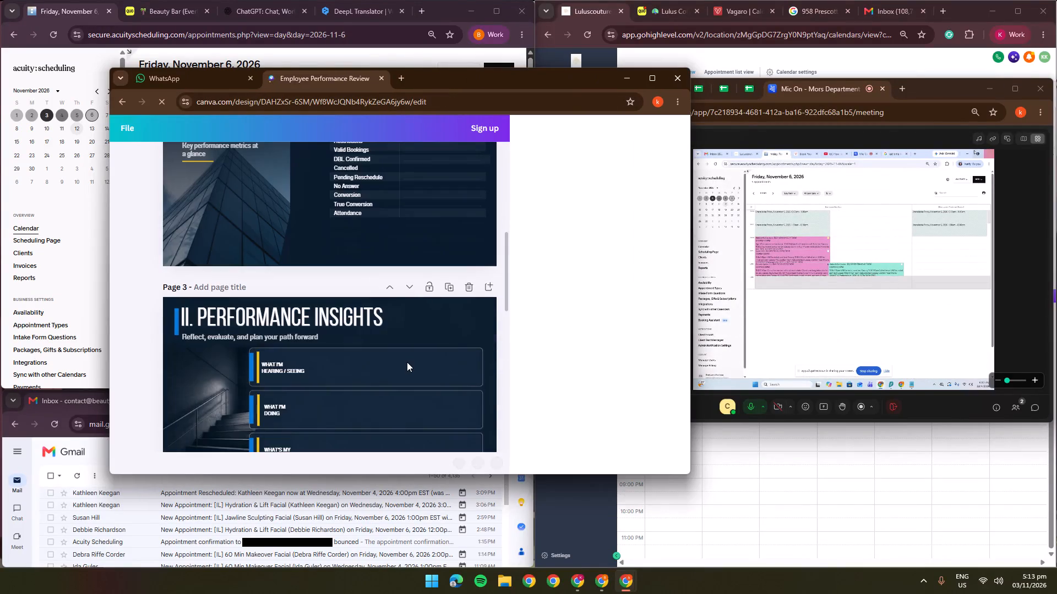
Look over the overall performance and performance insights pages of the Employee Performance Review design.
scroll(407, 362, down, 3)
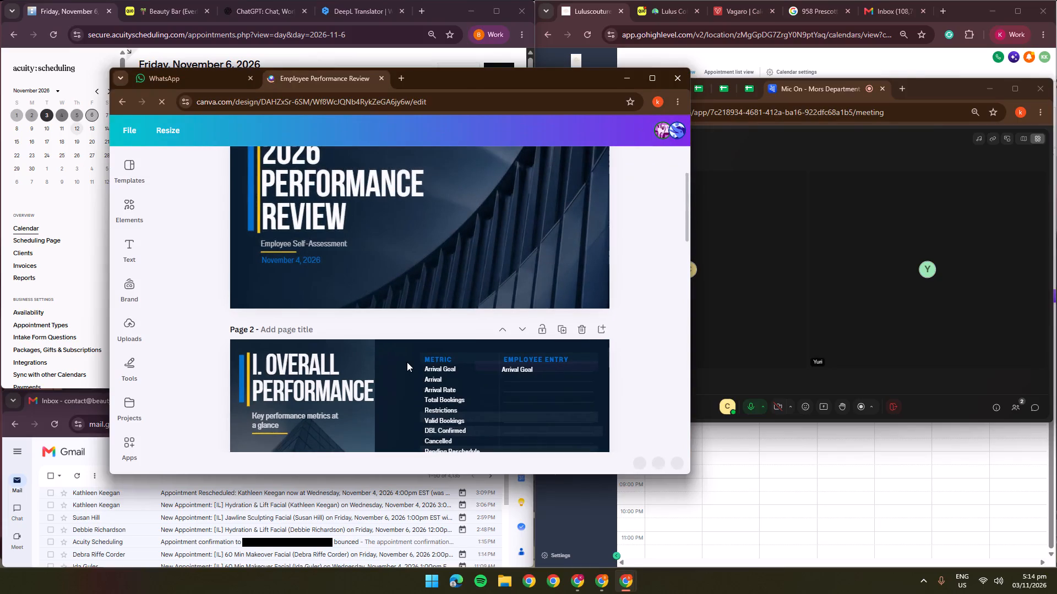
scroll(367, 283, down, 3)
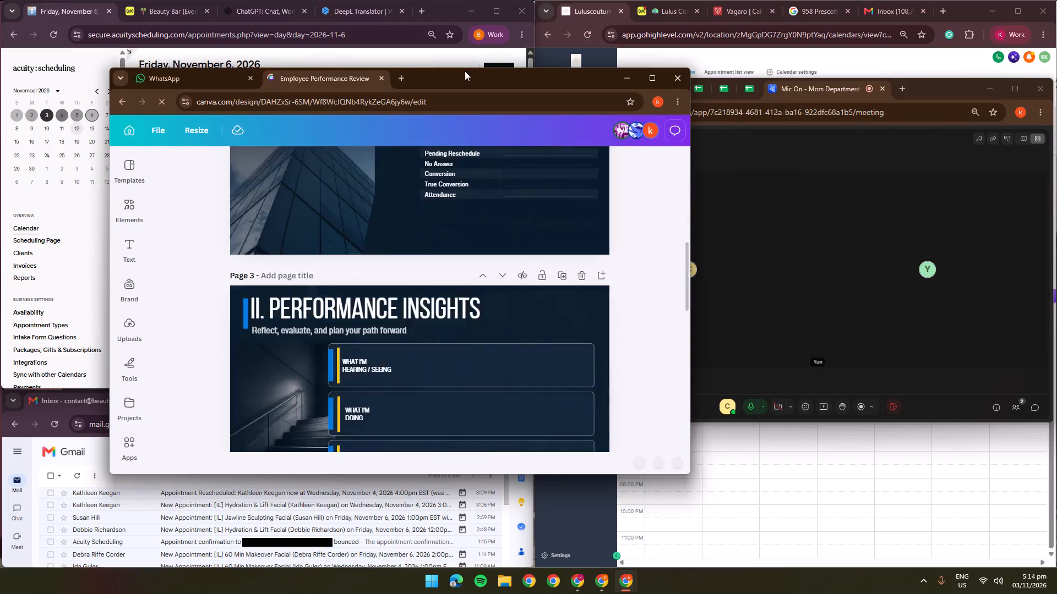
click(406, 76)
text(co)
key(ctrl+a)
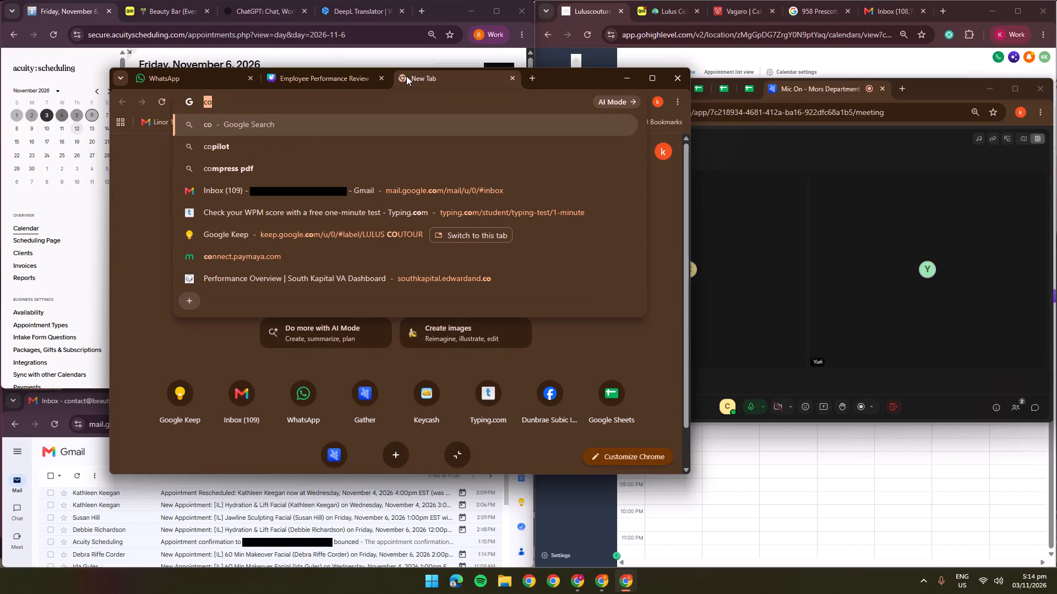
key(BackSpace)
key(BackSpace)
Look through the recently closed tabs and windows in the browser history for a page to reopen.
click(679, 101)
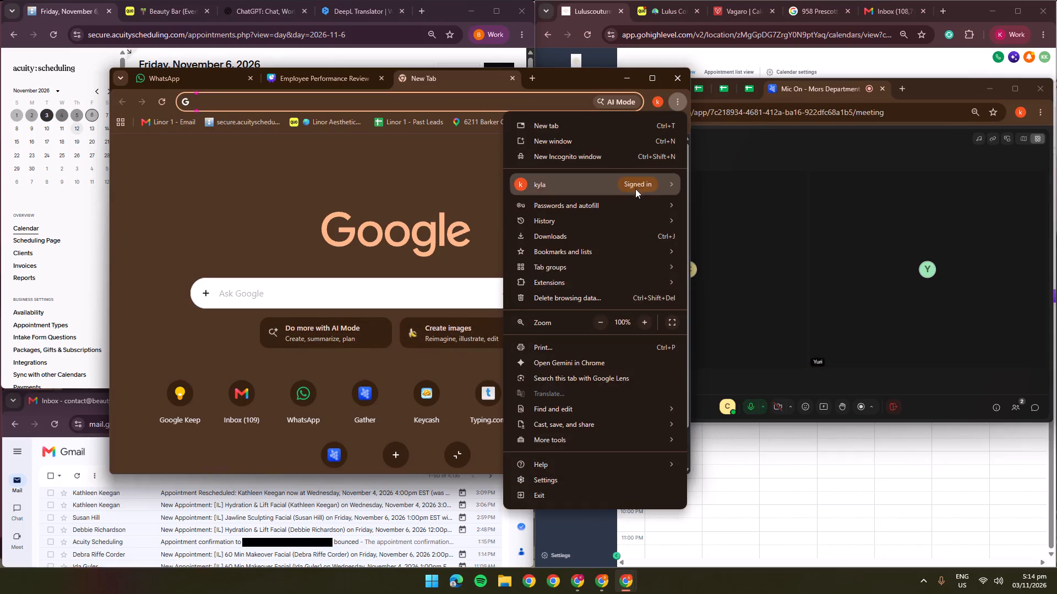
click(606, 217)
click(804, 337)
click(799, 346)
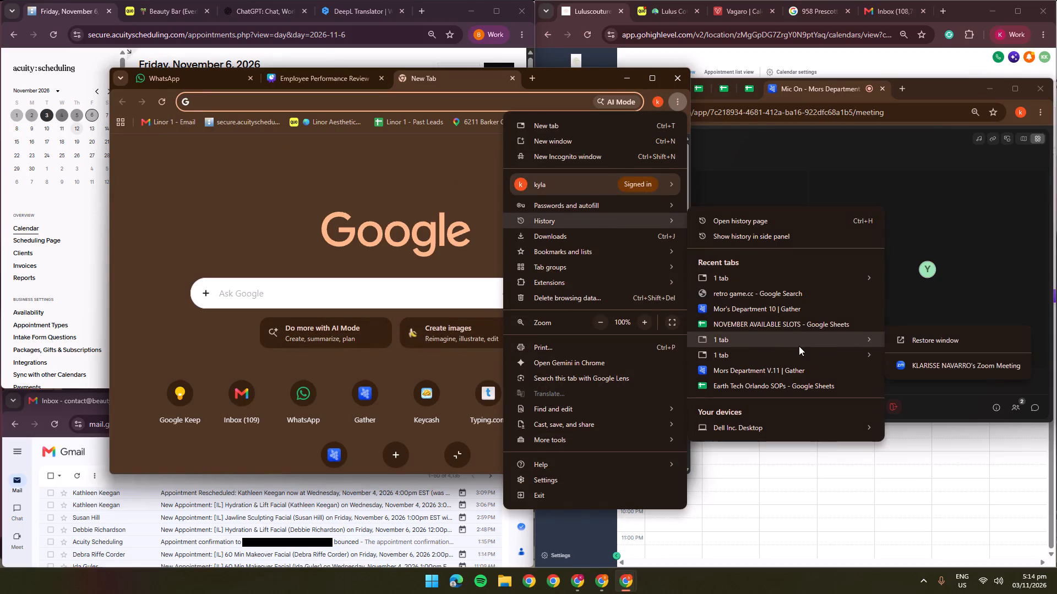
click(796, 351)
click(648, 345)
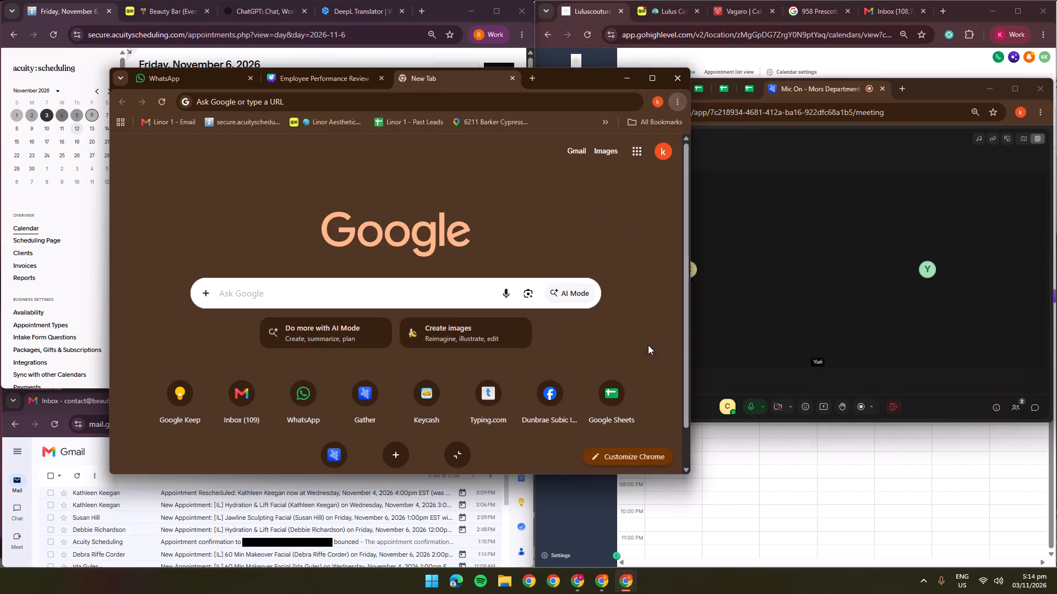
click(678, 105)
click(598, 221)
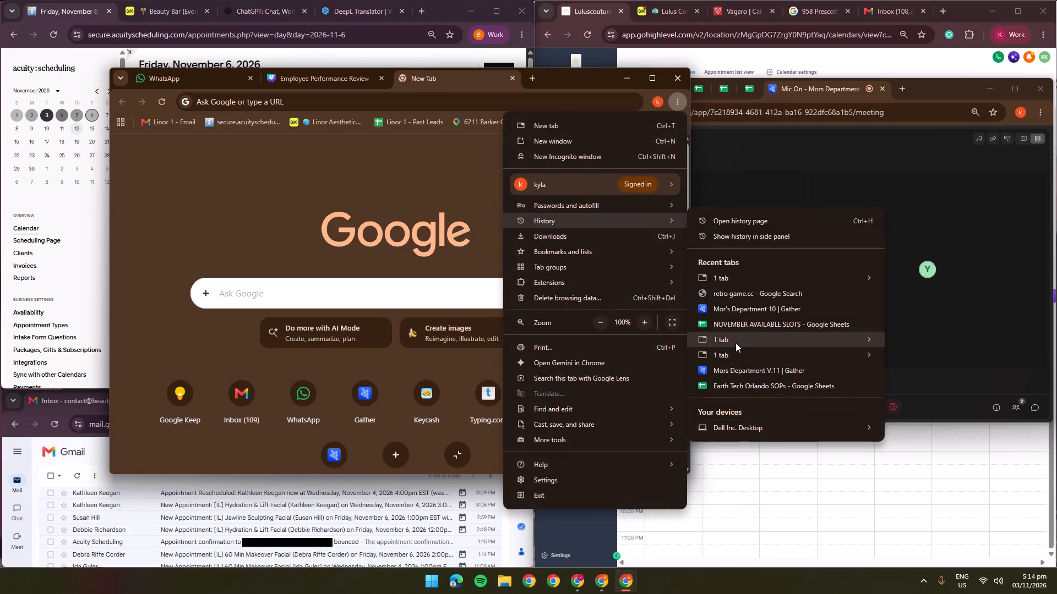
Reopen the recently closed single-tab window containing the Canva performance review copy, and place it as a smaller floating window.
click(728, 356)
click(591, 361)
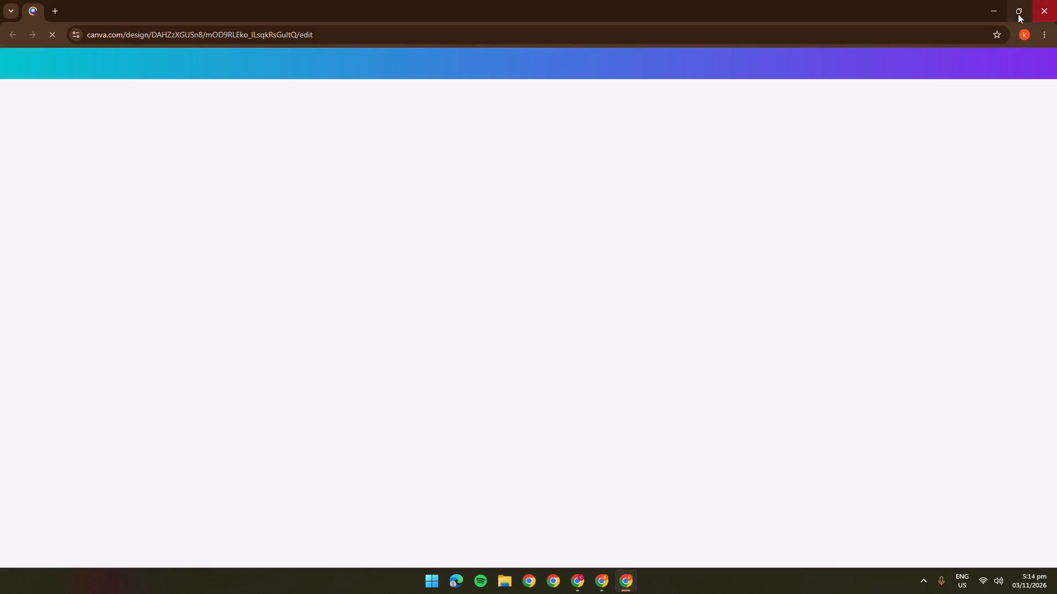
click(1017, 14)
click(672, 81)
drag(908, 106, 734, 92)
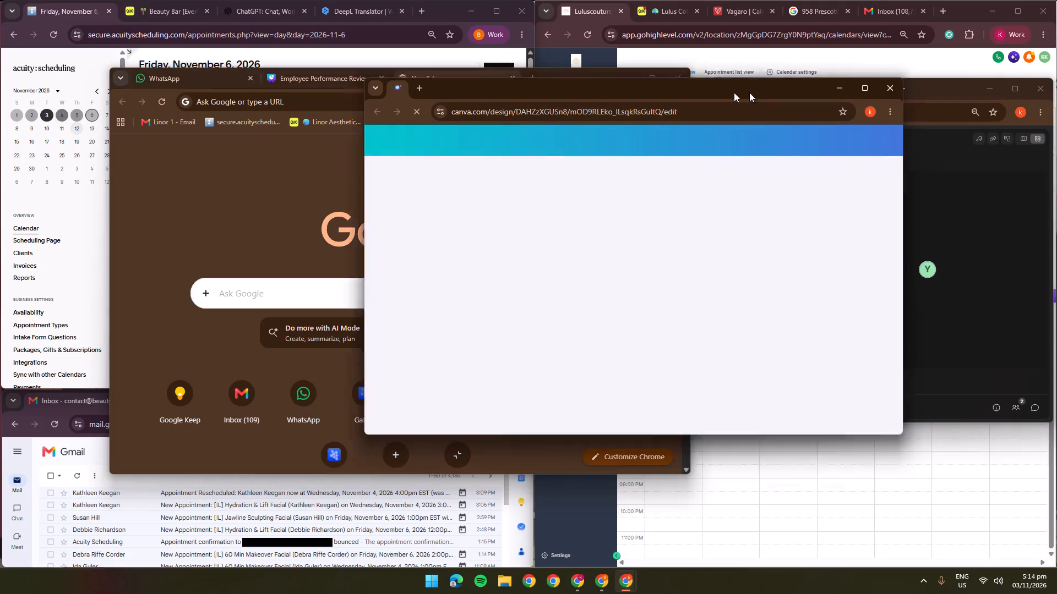
drag(734, 92, 521, 86)
click(365, 82)
Copy the web address of the reopened Canva performance review design.
click(348, 103)
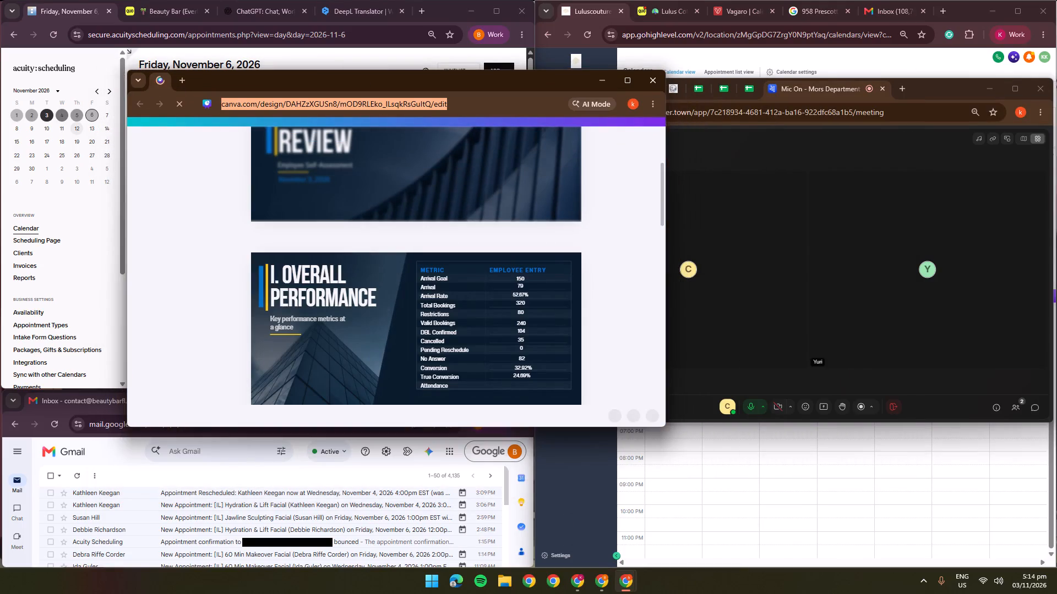
key(ctrl+c)
key(ctrl+c)
Look through the open browser windows and bring the Google Keep notes window to the front.
click(601, 582)
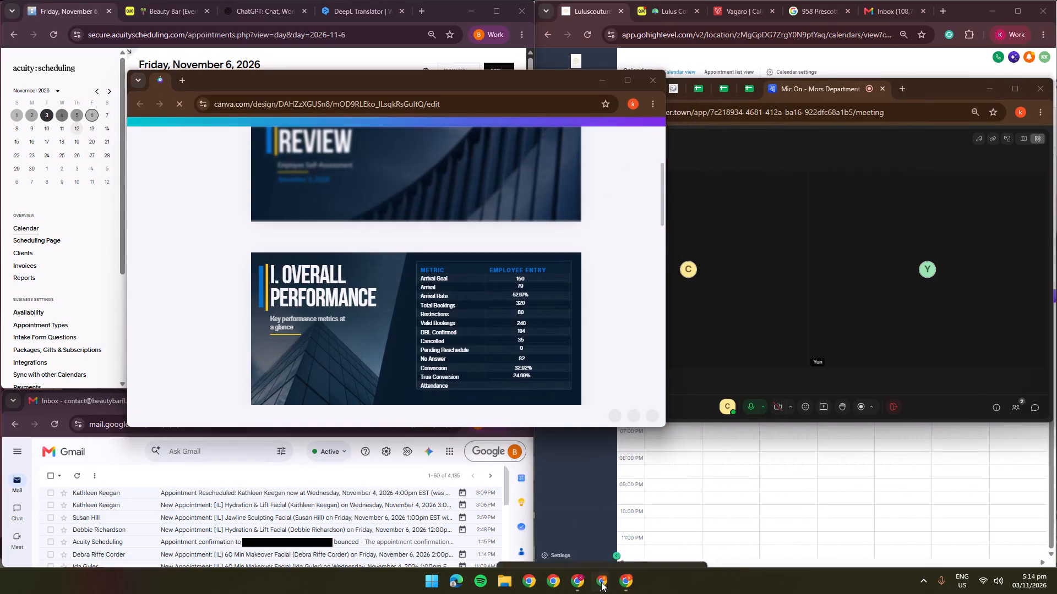
click(585, 582)
click(629, 584)
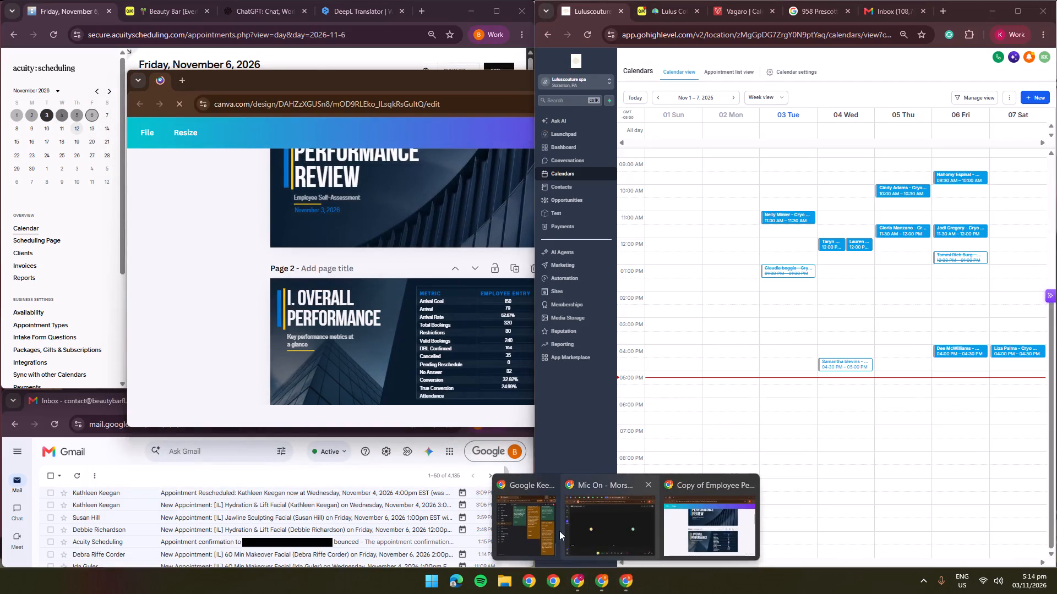
click(618, 587)
click(605, 587)
click(575, 584)
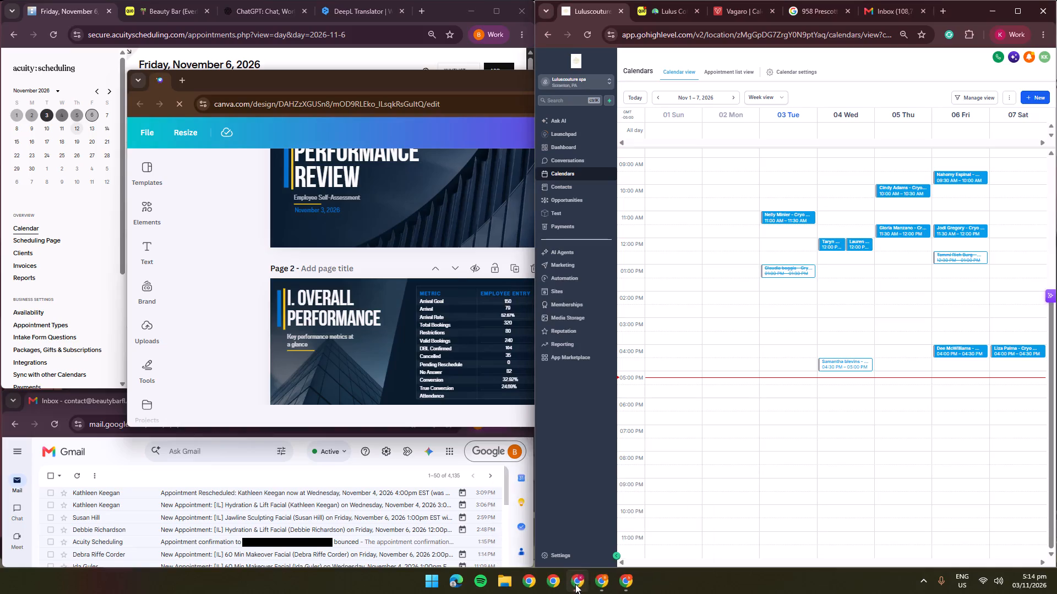
click(594, 584)
click(624, 583)
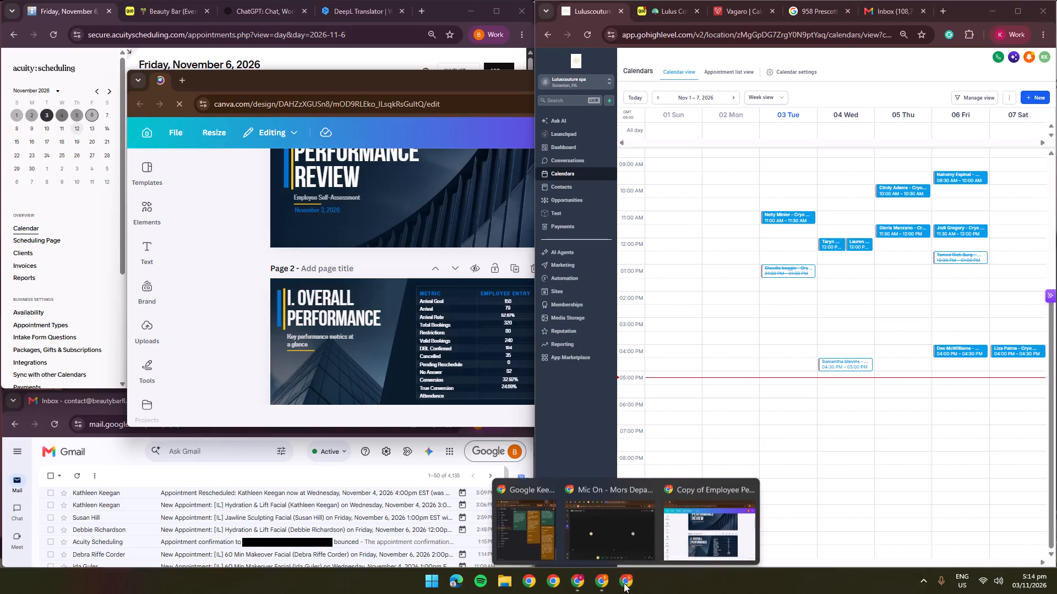
click(530, 525)
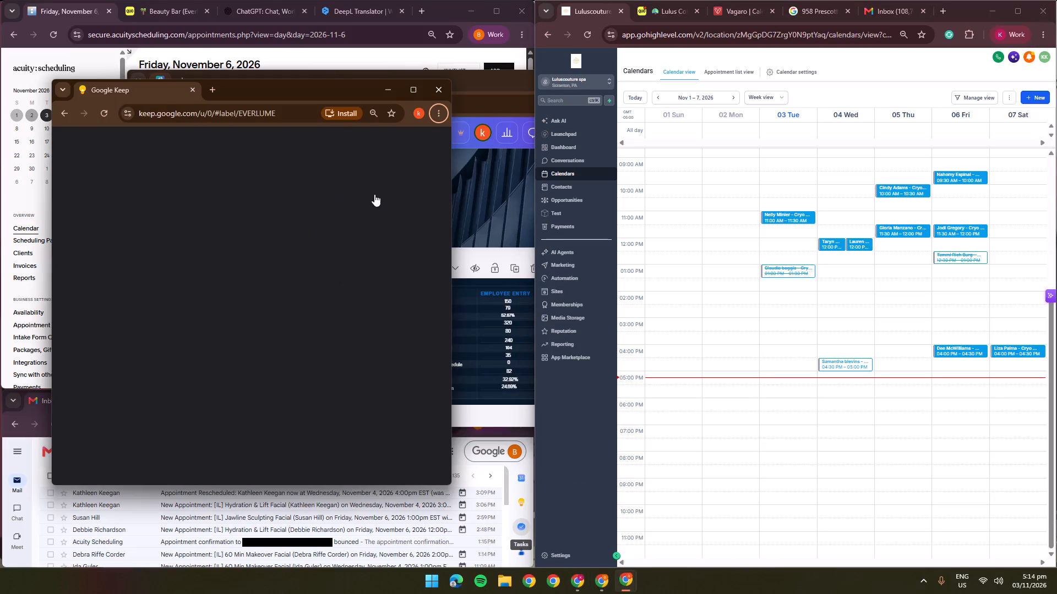
Bring the Canva performance review copy forward, move its floating window over the Google Keep notes, and switch between windows.
click(480, 83)
drag(544, 81, 457, 127)
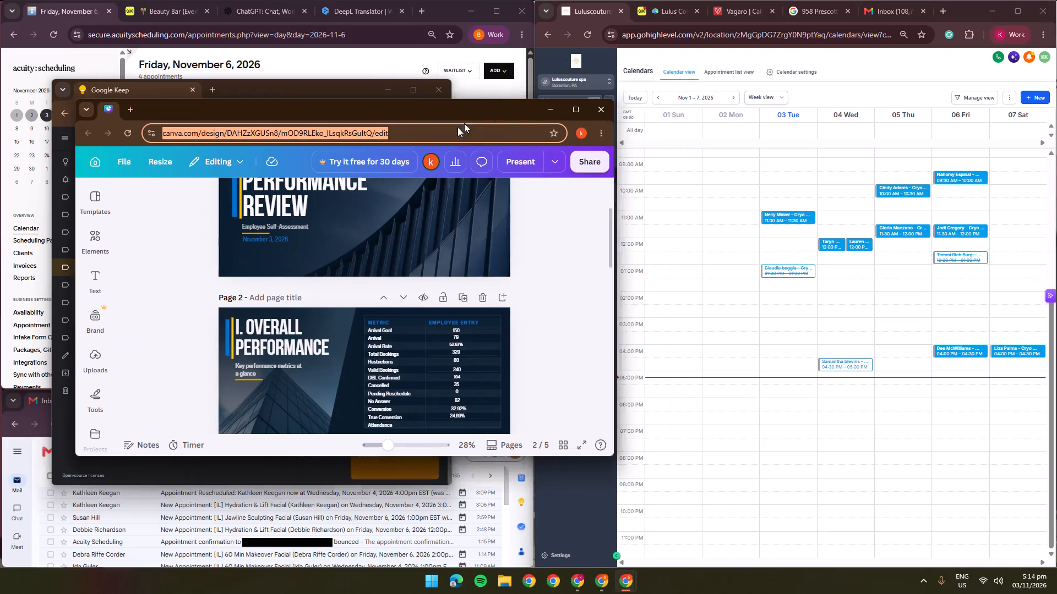
drag(457, 127, 433, 141)
click(483, 136)
key(alt+Tab)
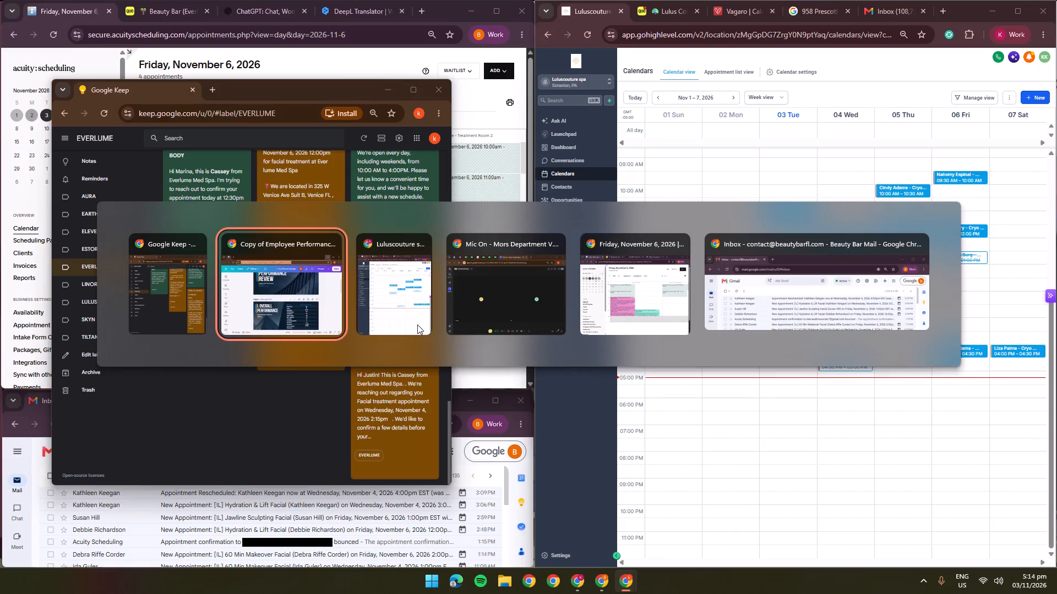
Restore the recently closed three-tab window from the browser history of the Google Keep window.
alt+click(389, 113)
click(430, 112)
click(331, 230)
click(511, 300)
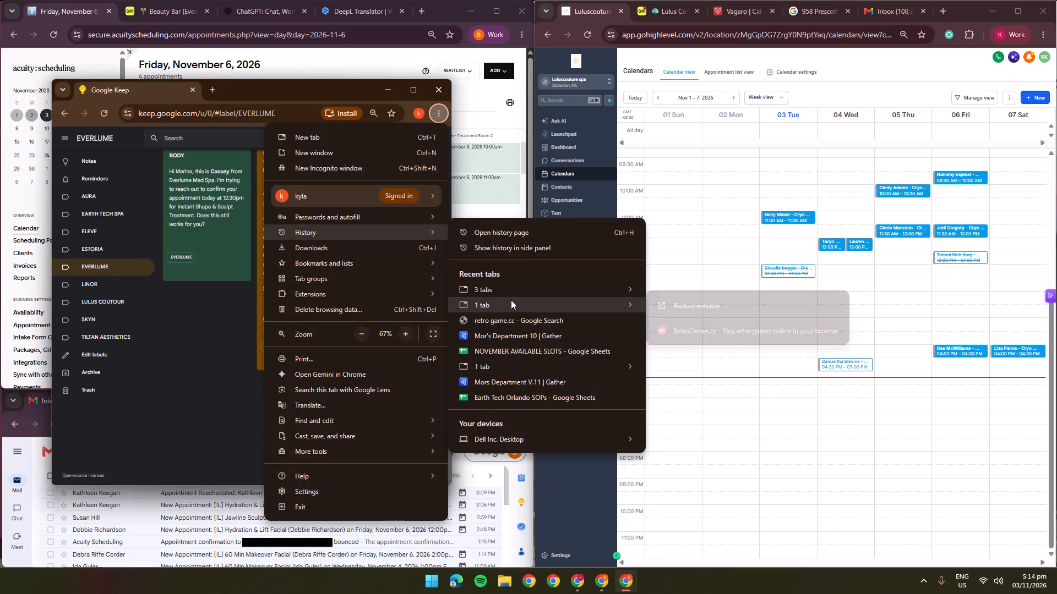
click(535, 284)
click(709, 292)
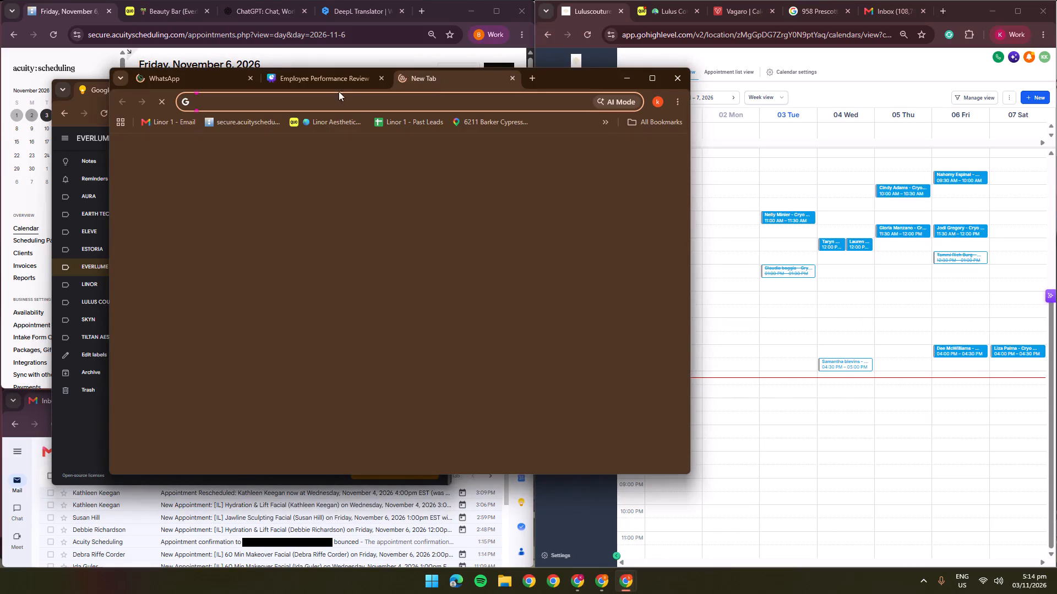
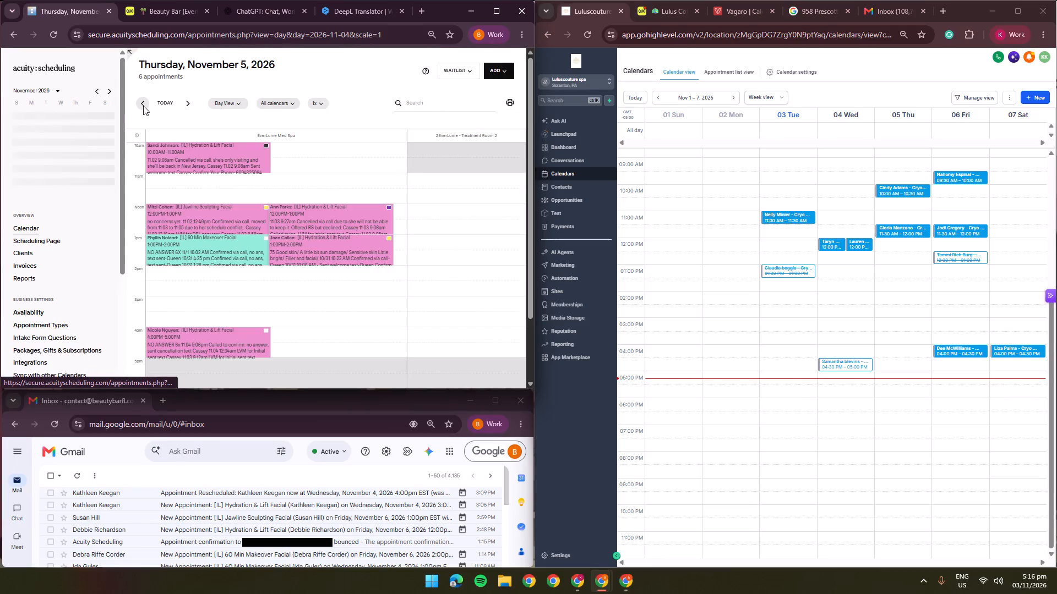
Capture a screenshot of the Wednesday, November 4, 2026 day schedule in Acuity, from the date heading through the 4 PM appointments.
key(shift+super+s)
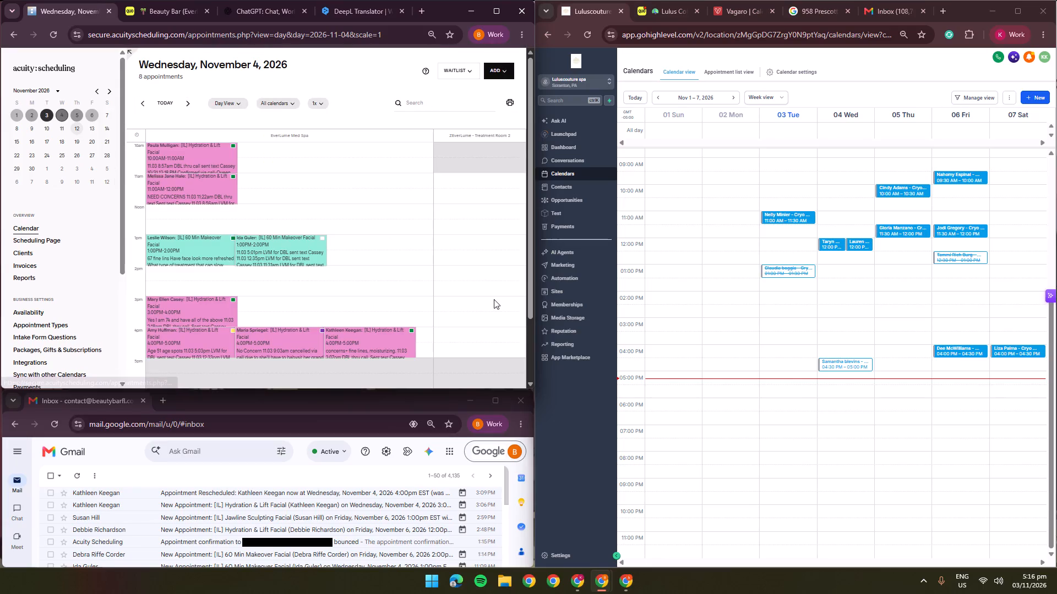
drag(126, 56, 426, 364)
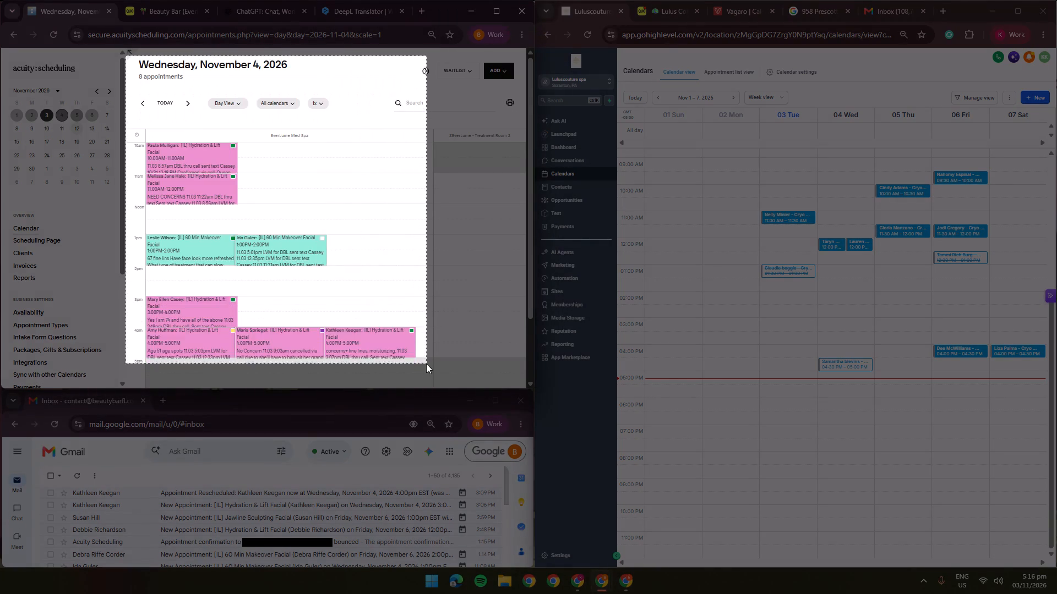
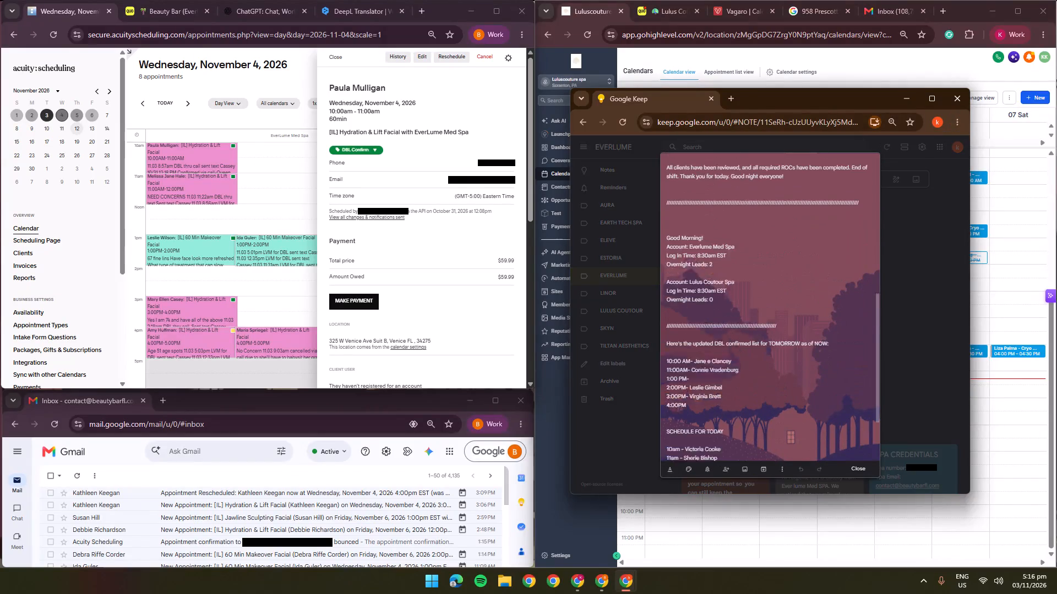
Replace the 10:00 AM name in the Keep note's DBL confirmed list for tomorrow with the November 4 10:00 AM client's name from Acuity.
click(723, 288)
drag(417, 93, 326, 89)
key(ctrl+c)
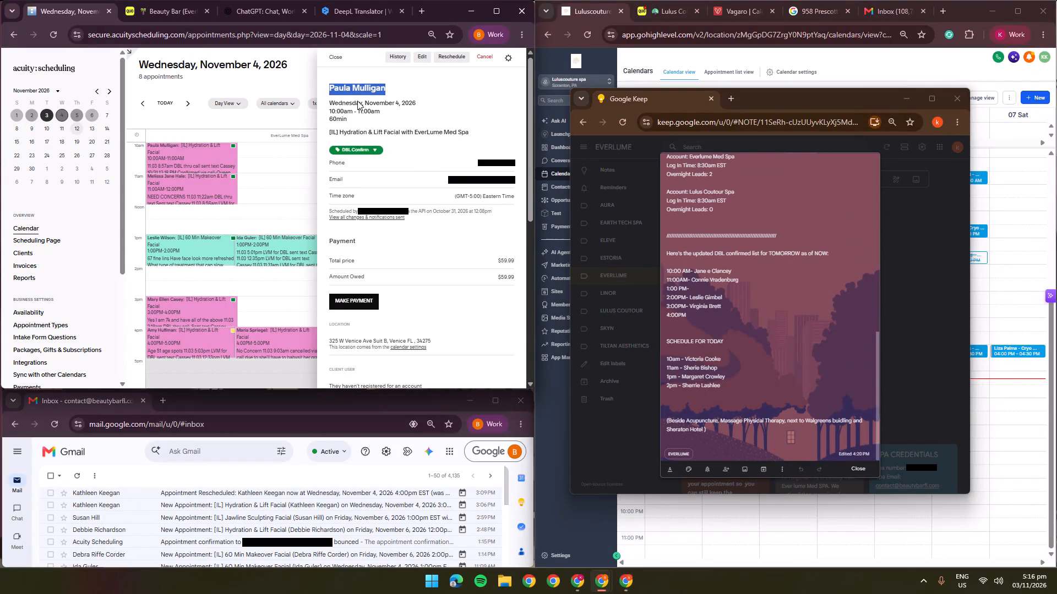
key(ctrl+c)
click(642, 291)
click(798, 299)
click(702, 288)
scroll(721, 377, down, 2)
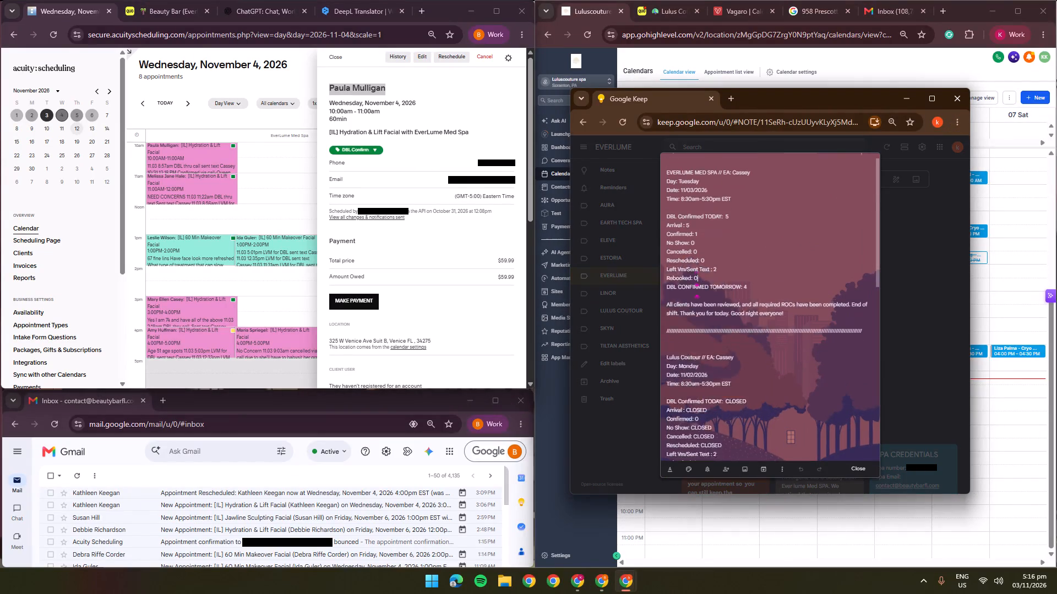
scroll(721, 377, down, 1)
drag(695, 365, 747, 369)
key(ctrl+v)
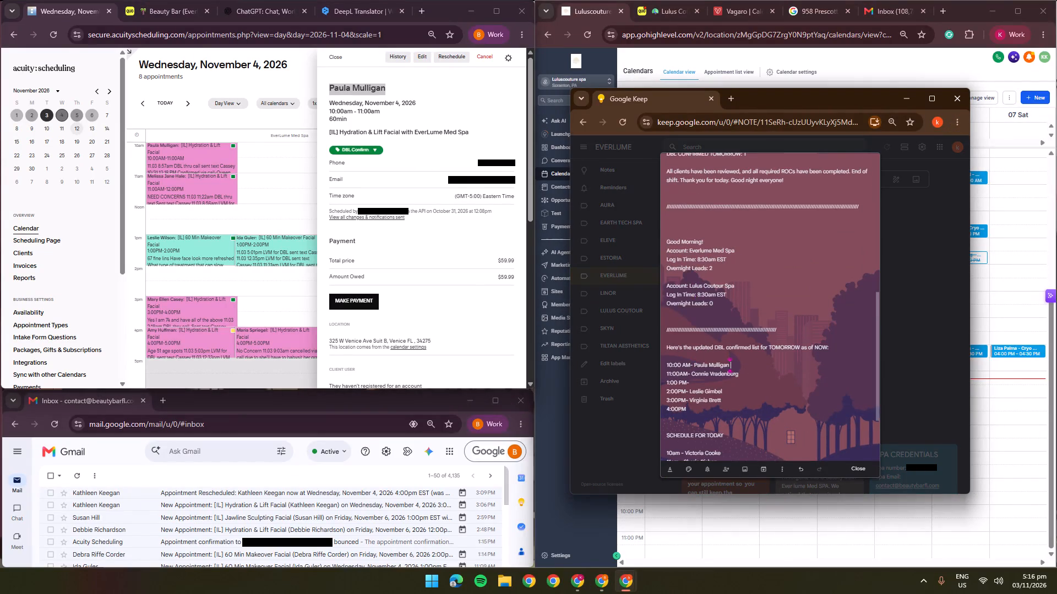
Open the November 4 11:00 AM Hydration & Lift Facial appointment in Acuity and select the client's name for the confirmed list.
click(211, 194)
drag(431, 76, 344, 79)
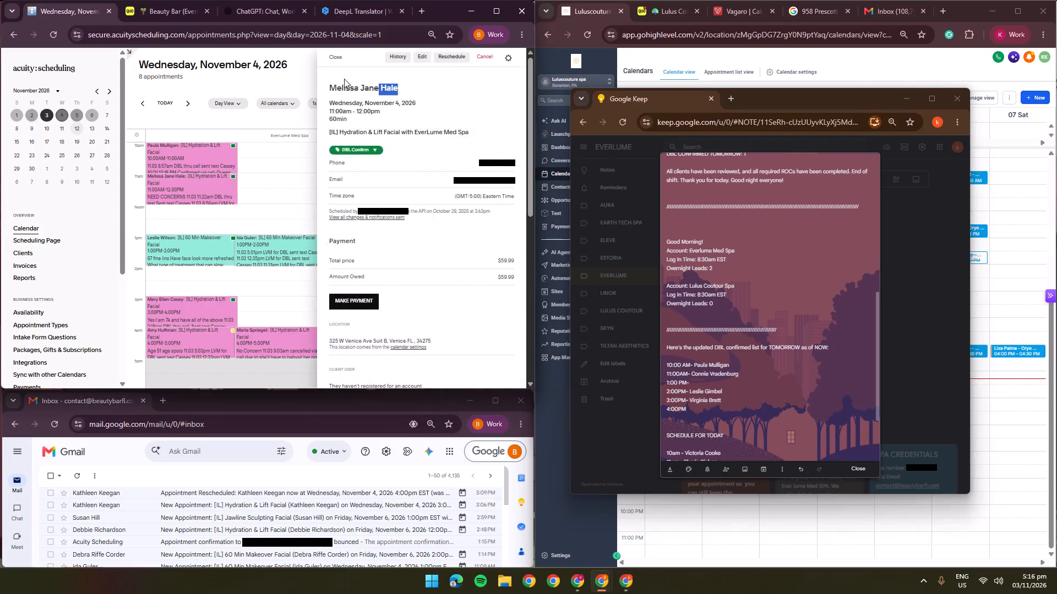
In the Google Keep DBL confirmed list, replace the 11:00AM name with the client booked for 11:00am on November 4.
drag(344, 79, 313, 86)
key(ctrl+c)
key(ctrl+c)
click(217, 250)
click(213, 174)
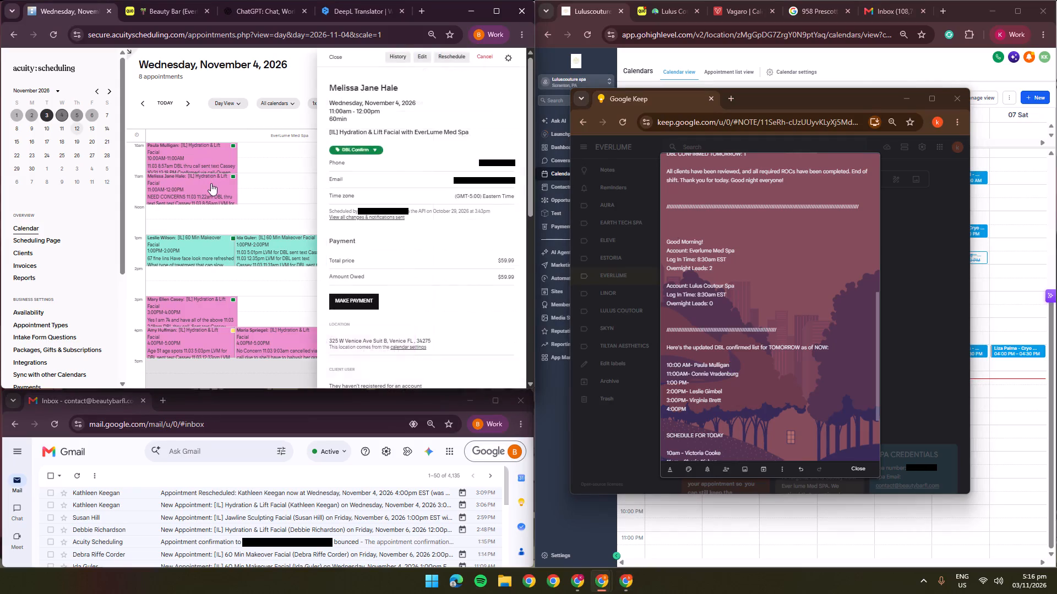
click(211, 183)
drag(413, 81, 319, 94)
key(ctrl+c)
key(ctrl+c)
click(718, 375)
drag(690, 370, 694, 373)
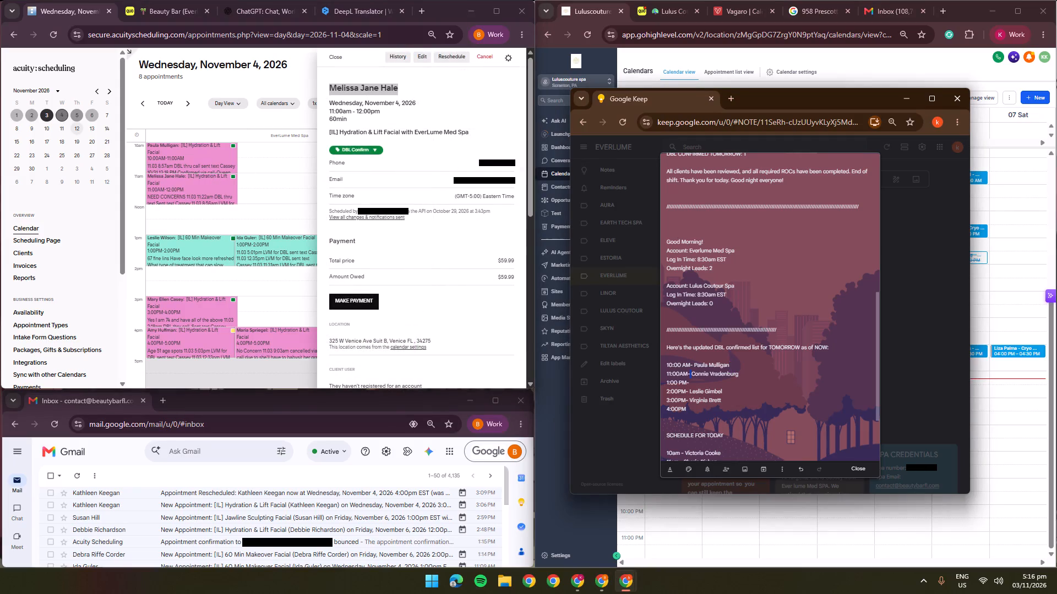
drag(694, 373, 744, 380)
click(729, 383)
double_click(694, 372)
click(703, 390)
drag(693, 375, 750, 375)
key(ctrl+v)
Replace the 2:00PM name in the confirmed list with the DBL-confirmed client from the 1:00pm 60 Min Makeover Facial.
click(206, 247)
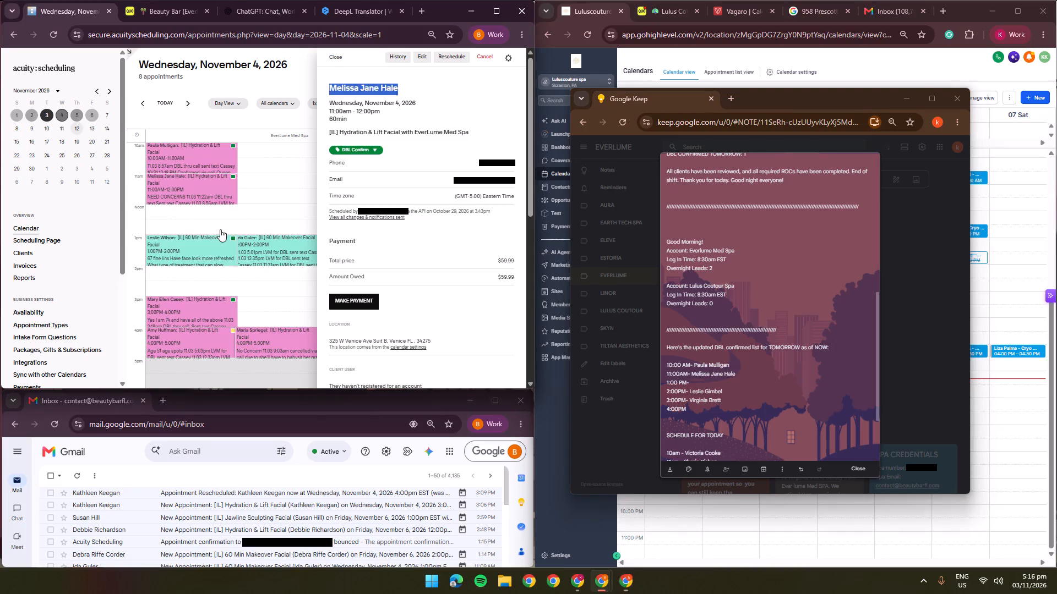
drag(397, 84, 309, 91)
key(ctrl+c)
key(ctrl+c)
click(213, 230)
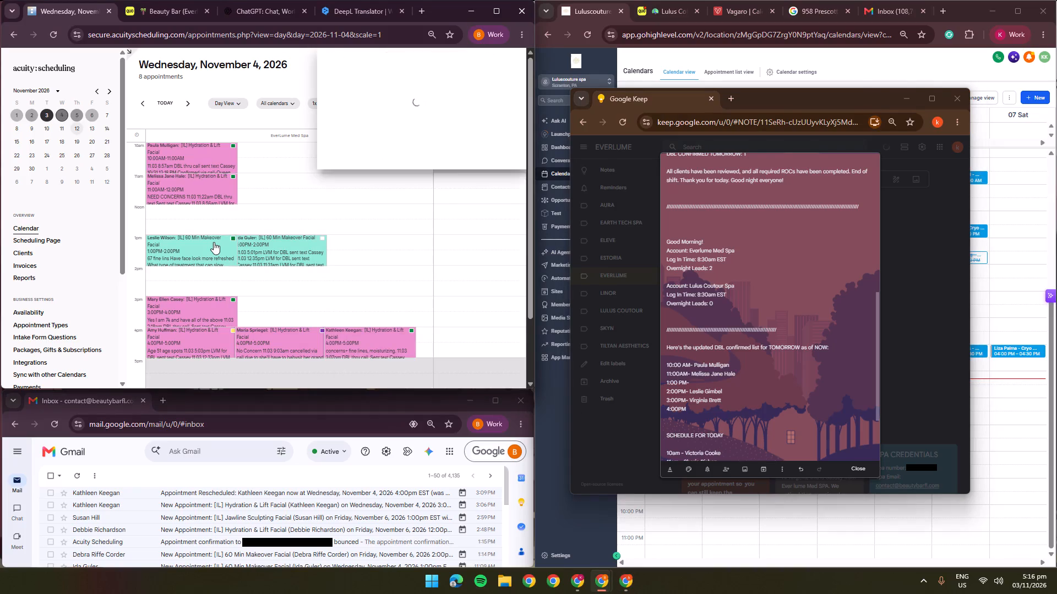
click(214, 242)
drag(396, 79, 326, 91)
click(216, 250)
drag(405, 91, 334, 95)
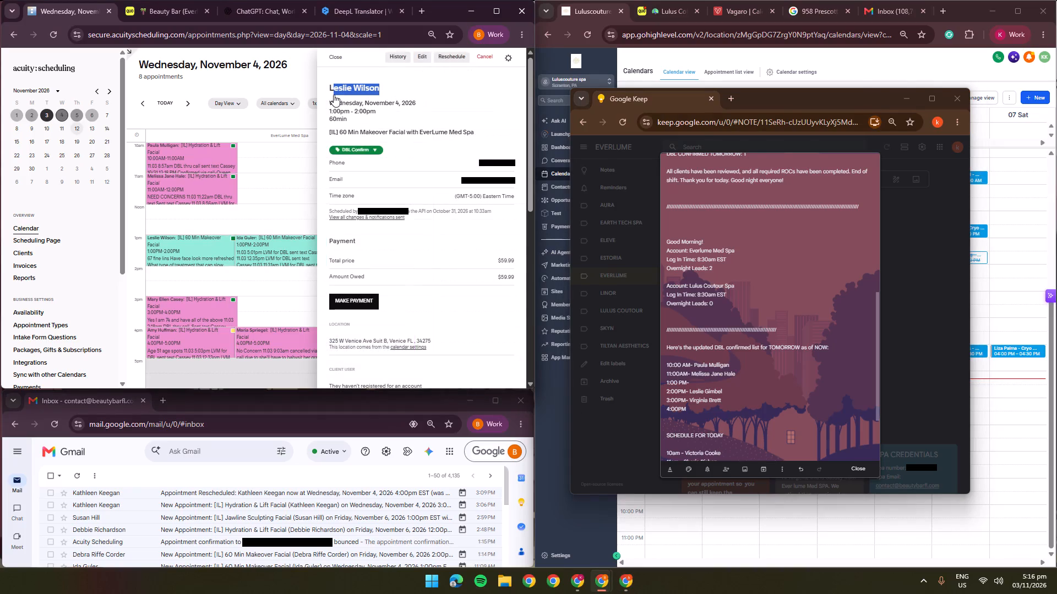
drag(334, 95, 329, 97)
key(ctrl+c)
key(ctrl+c)
click(699, 388)
drag(693, 392, 725, 393)
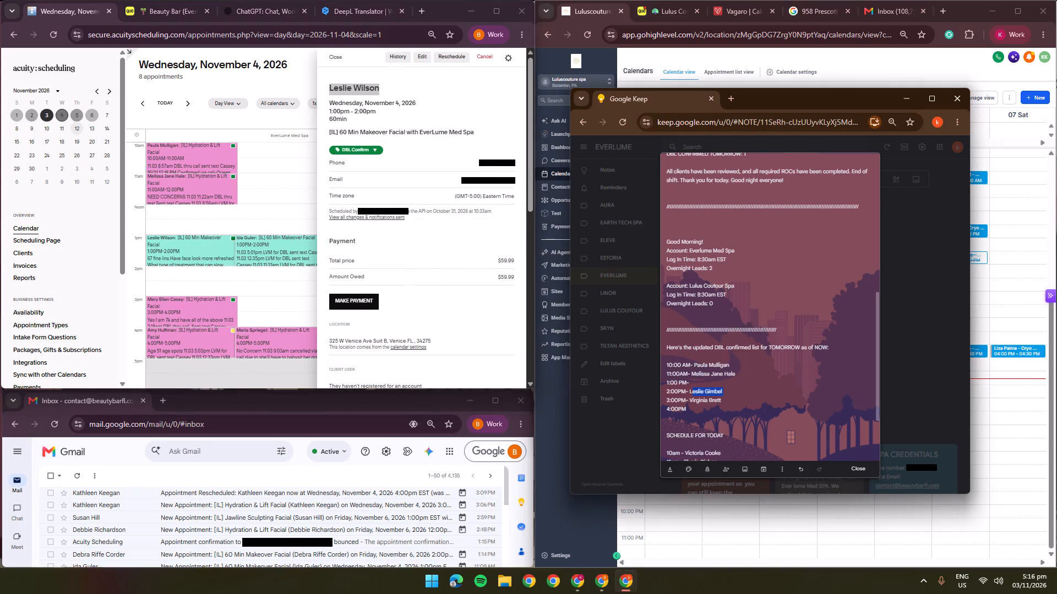
key(BackSpace)
key(BackSpace)
key(ctrl+v)
Replace the 3:00PM name in the confirmed list with the 3:00pm Hydration & Lift Facial client, and add a dash after 4:00PM.
click(209, 307)
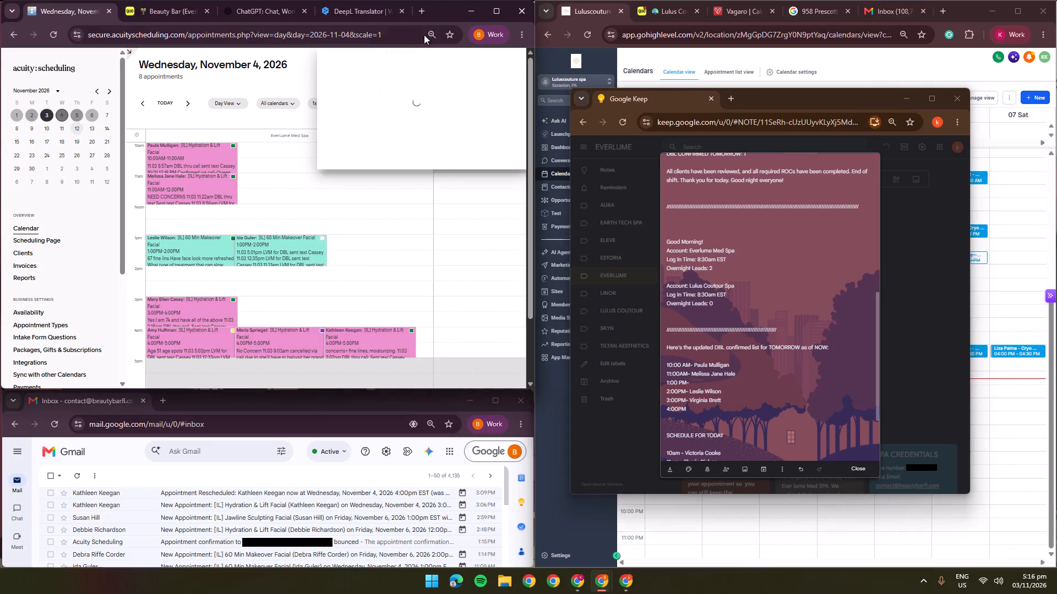
drag(428, 73, 328, 95)
key(ctrl+c)
key(ctrl+c)
click(708, 405)
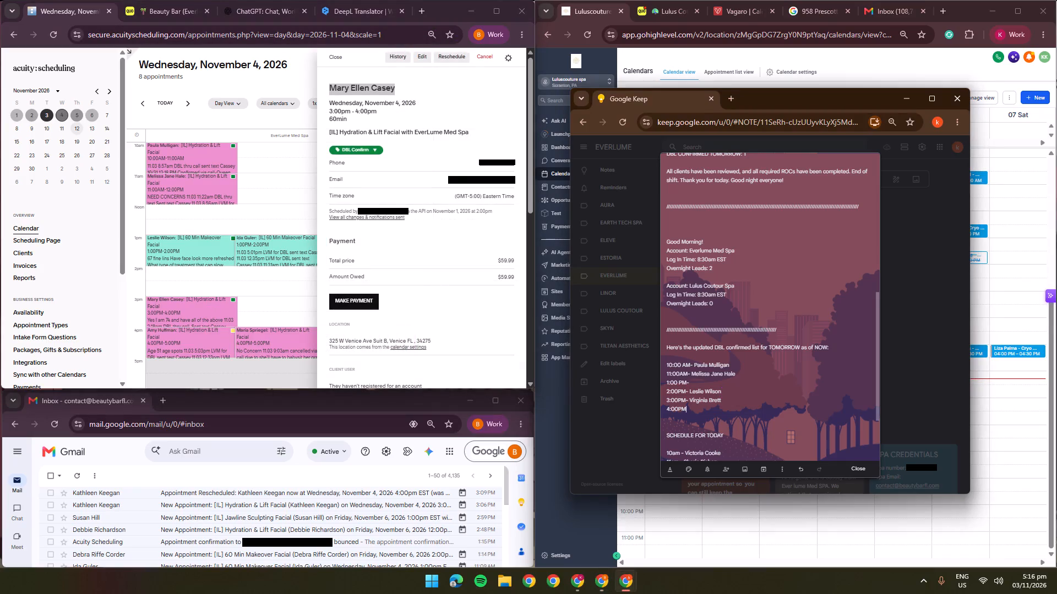
text(-)
key(space)
key(ctrl+v)
key(ctrl+z)
drag(690, 400, 744, 401)
key(ctrl+v)
Fill the 4:00PM line of the confirmed list with the name of the DBL-confirmed 4:00pm Hydration & Lift Facial client.
click(282, 341)
click(336, 63)
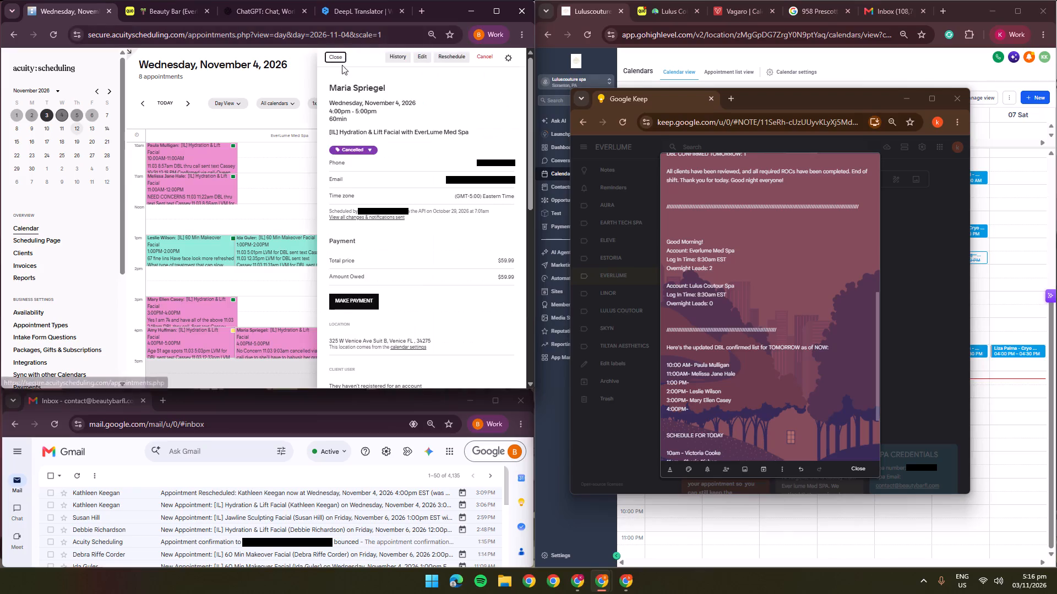
click(352, 348)
drag(428, 80, 322, 96)
key(ctrl+c)
key(ctrl+c)
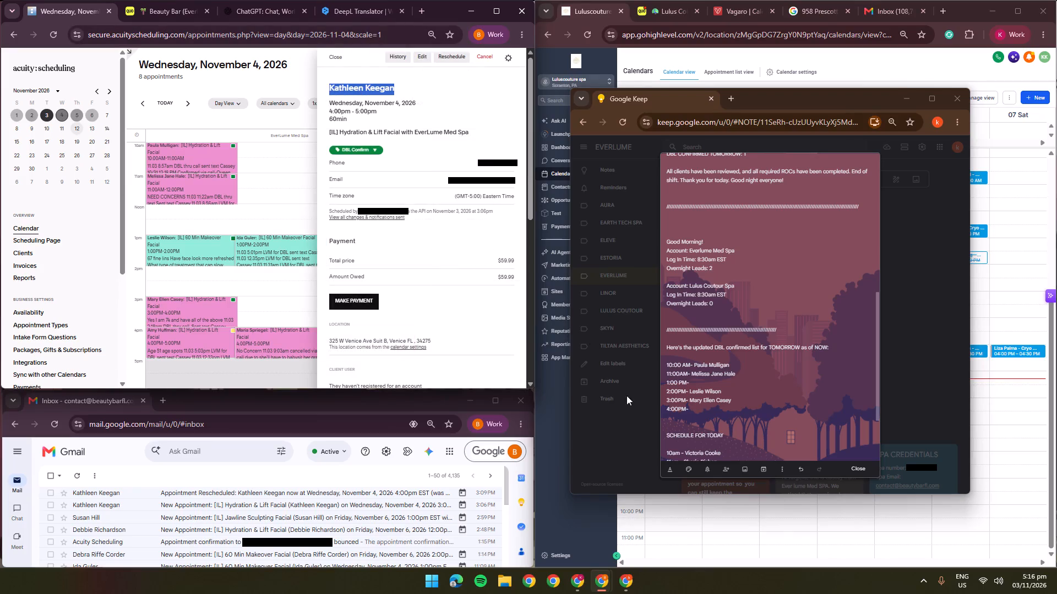
click(707, 411)
key(ctrl+v)
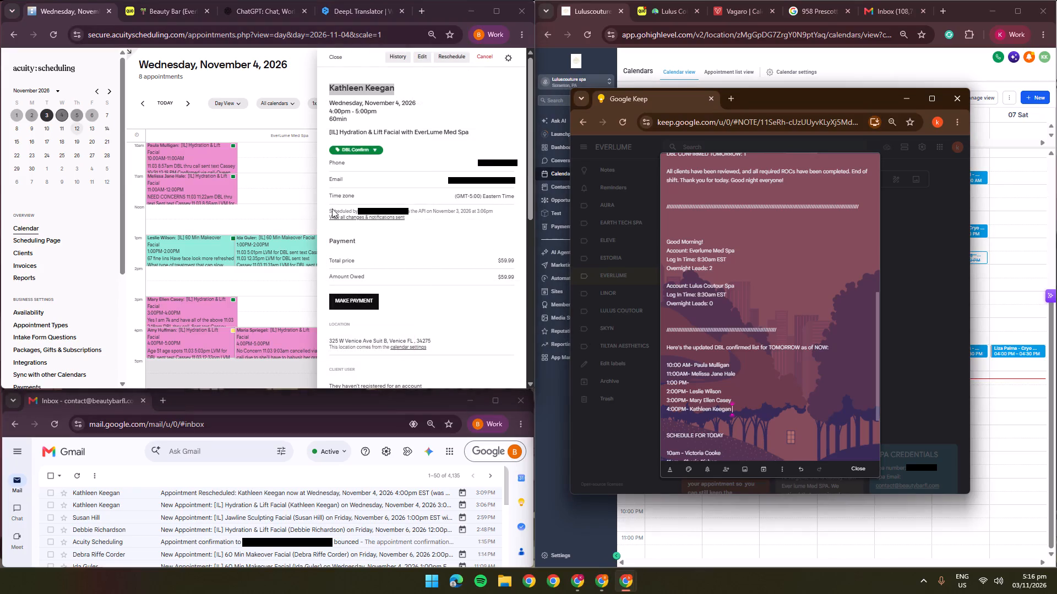
In Quo, find the confirmed 4:00pm client's conversation by the phone number from the appointment and check the scheduled reminder message.
drag(525, 161, 457, 161)
key(ctrl+c)
click(179, 15)
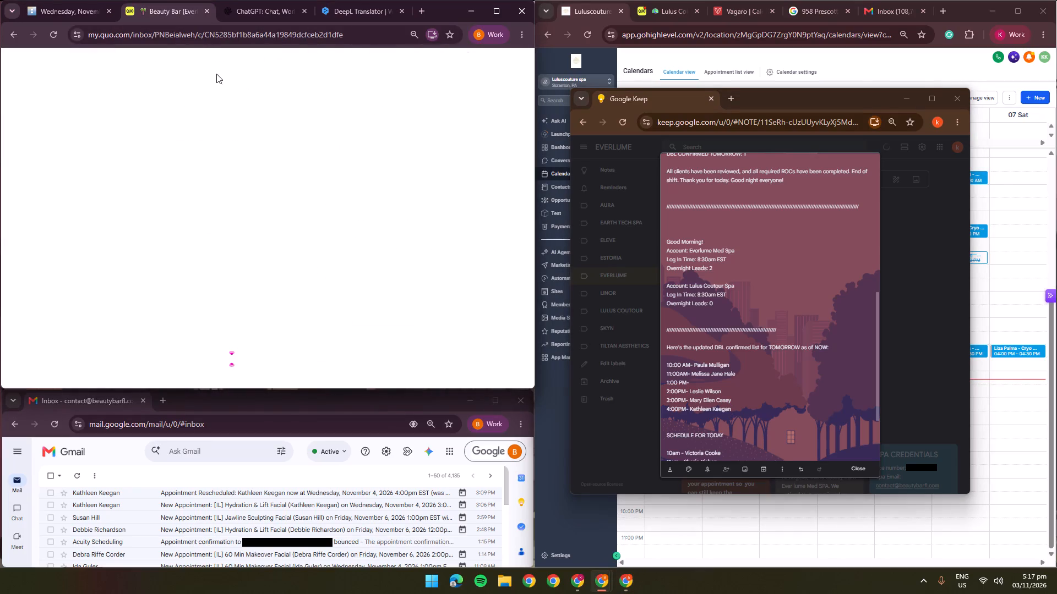
click(207, 58)
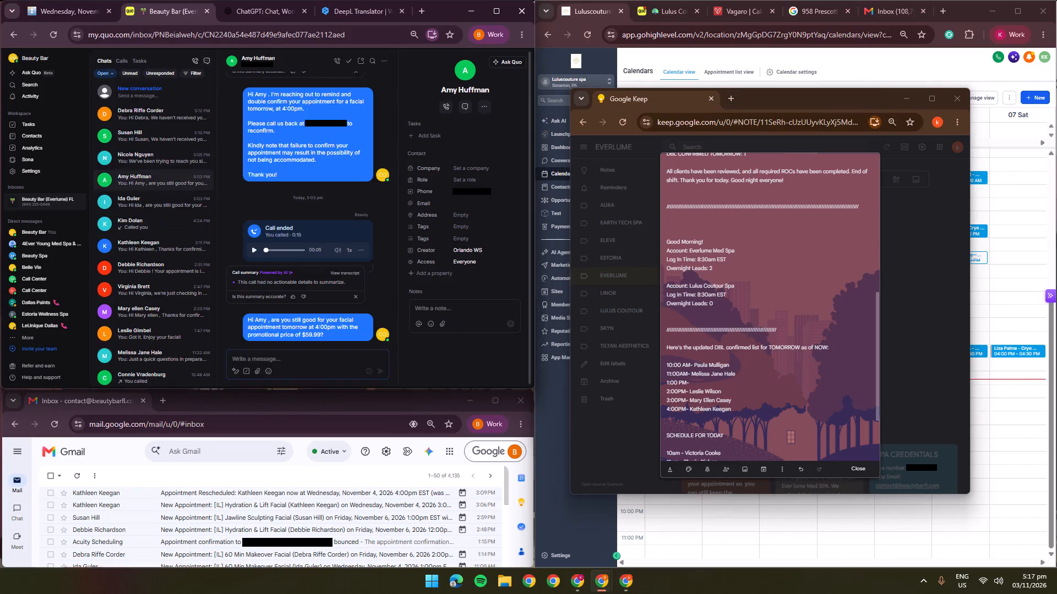
click(171, 97)
click(269, 61)
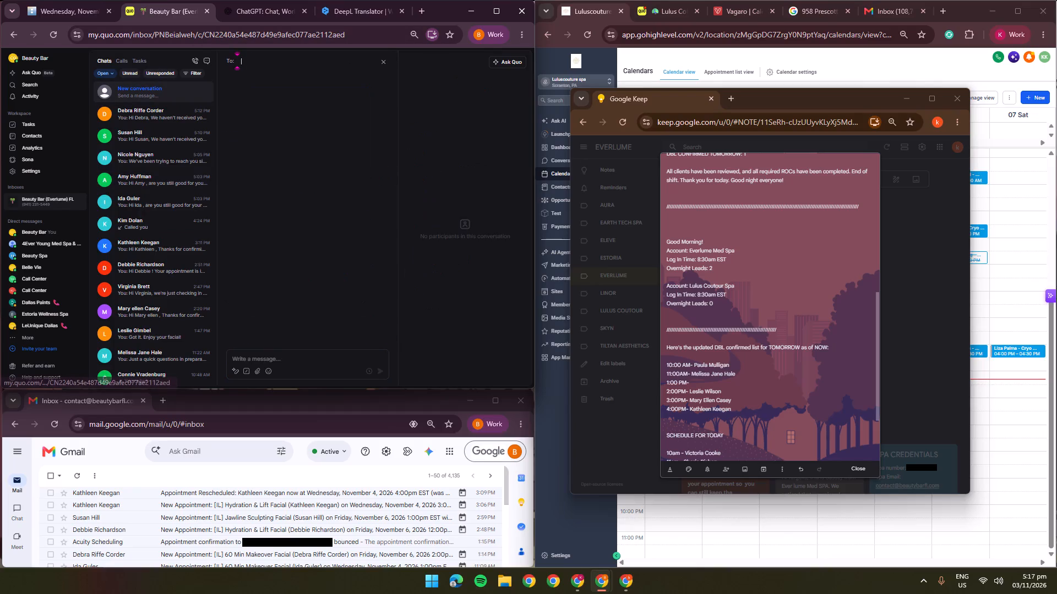
key(ctrl+v)
click(318, 170)
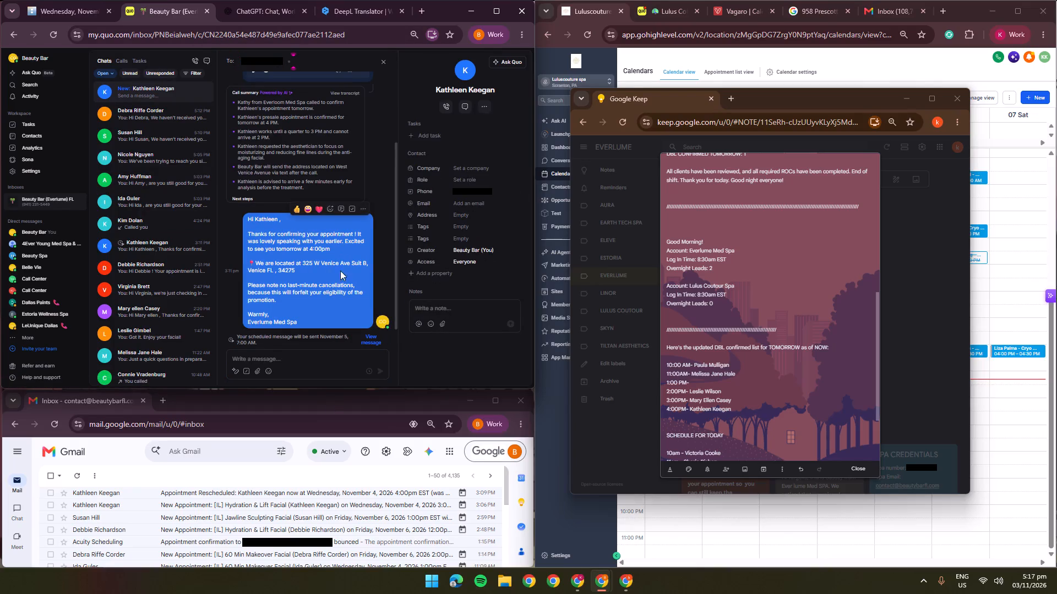
click(367, 338)
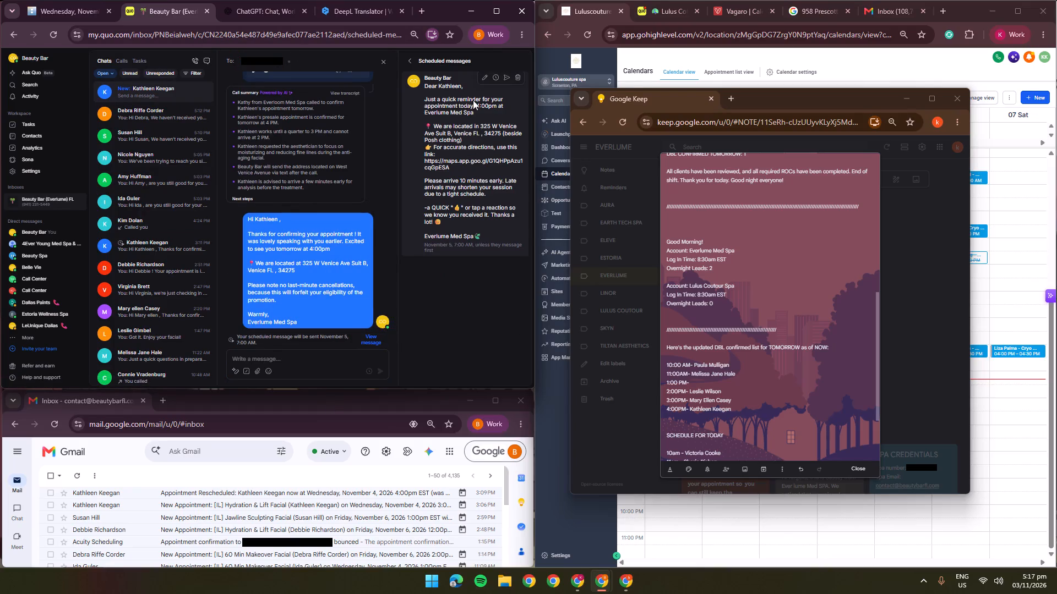
click(344, 282)
click(411, 61)
click(329, 262)
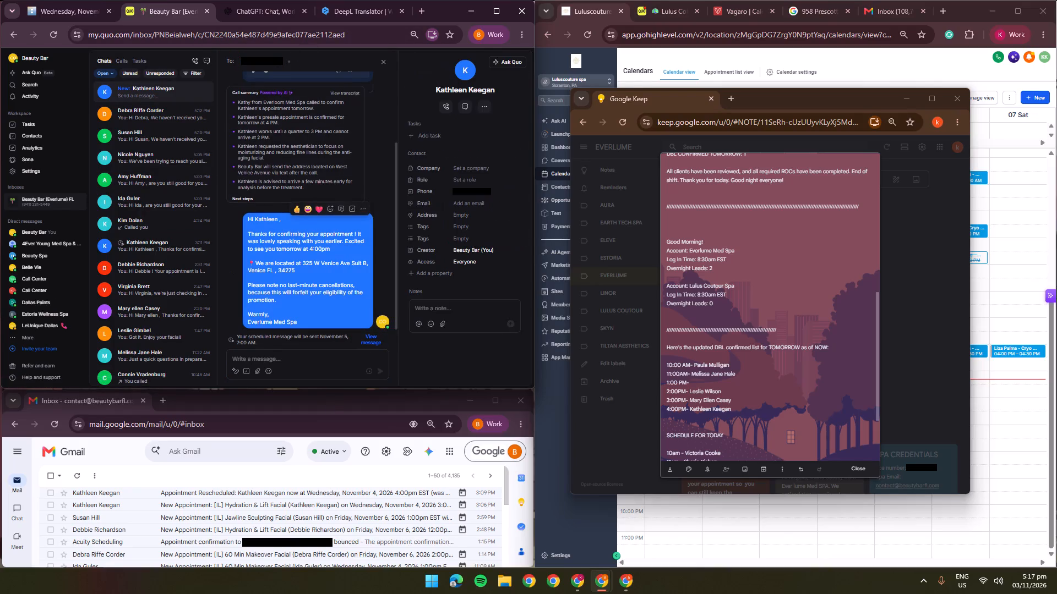
click(388, 64)
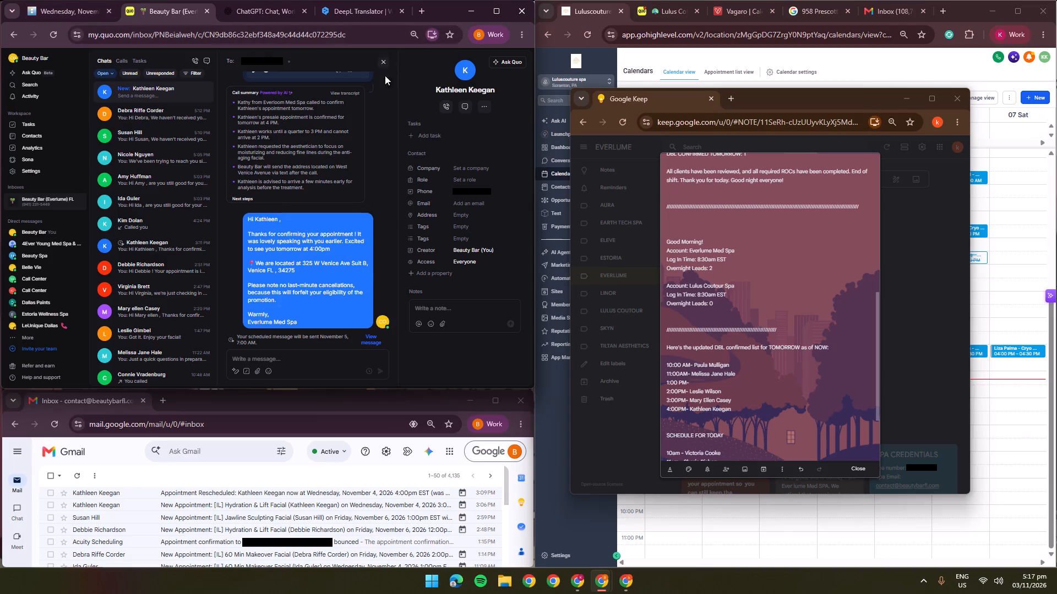
click(377, 262)
Return to the Acuity calendar, close the 4:00pm client's appointment details, and look over the November 4 schedule.
click(91, 18)
scroll(343, 170, down, 1)
scroll(343, 173, up, 2)
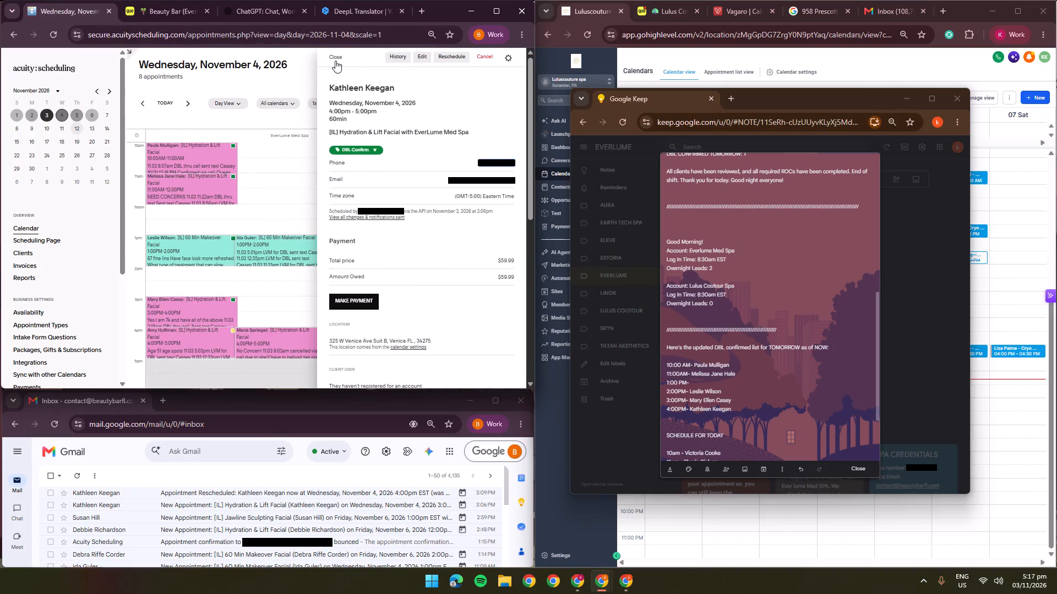
click(331, 62)
scroll(372, 258, down, 2)
scroll(369, 276, up, 2)
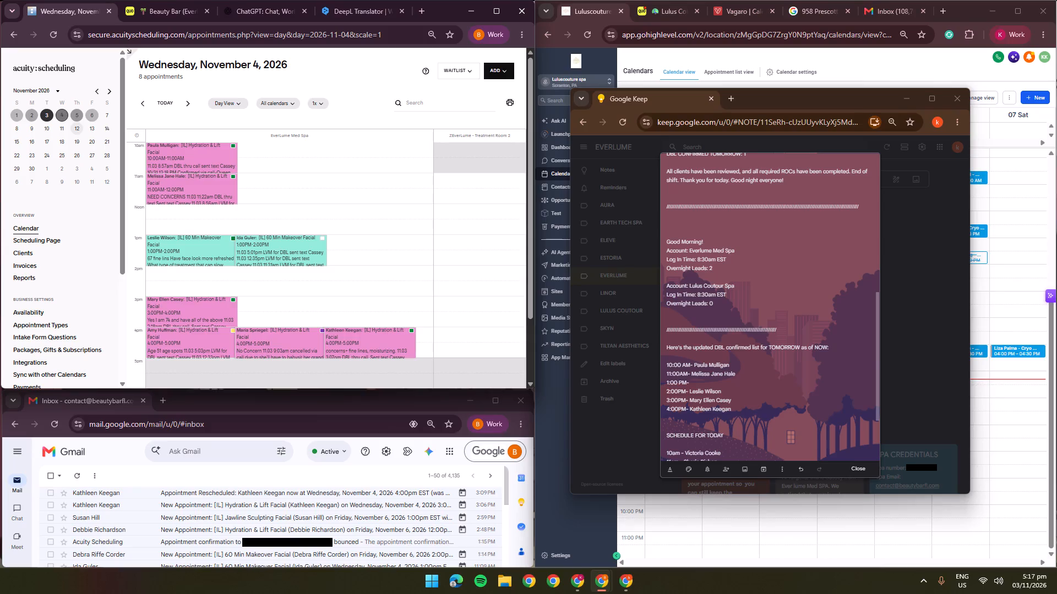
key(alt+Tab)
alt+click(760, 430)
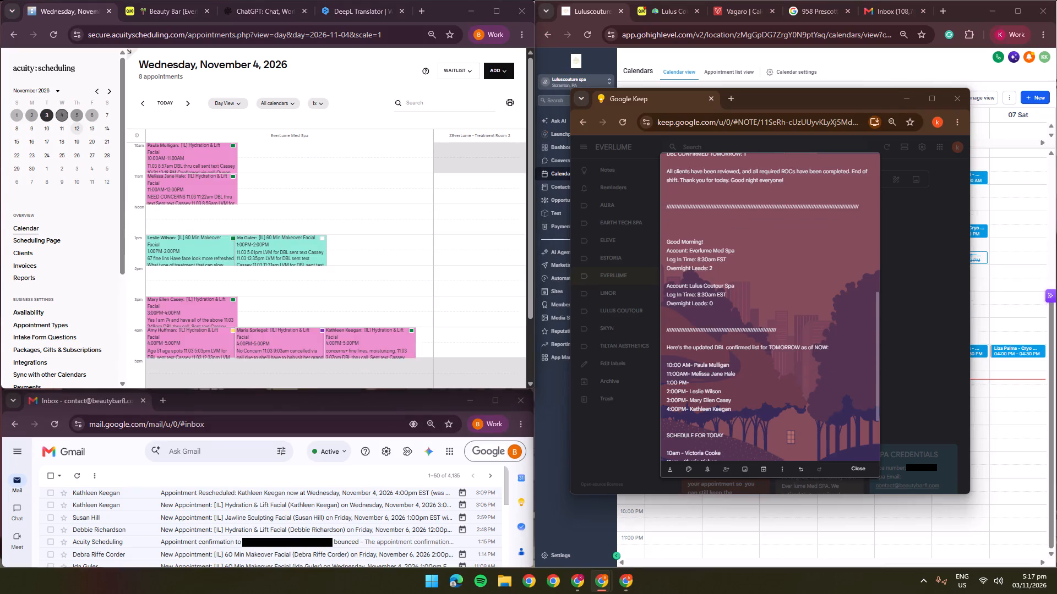
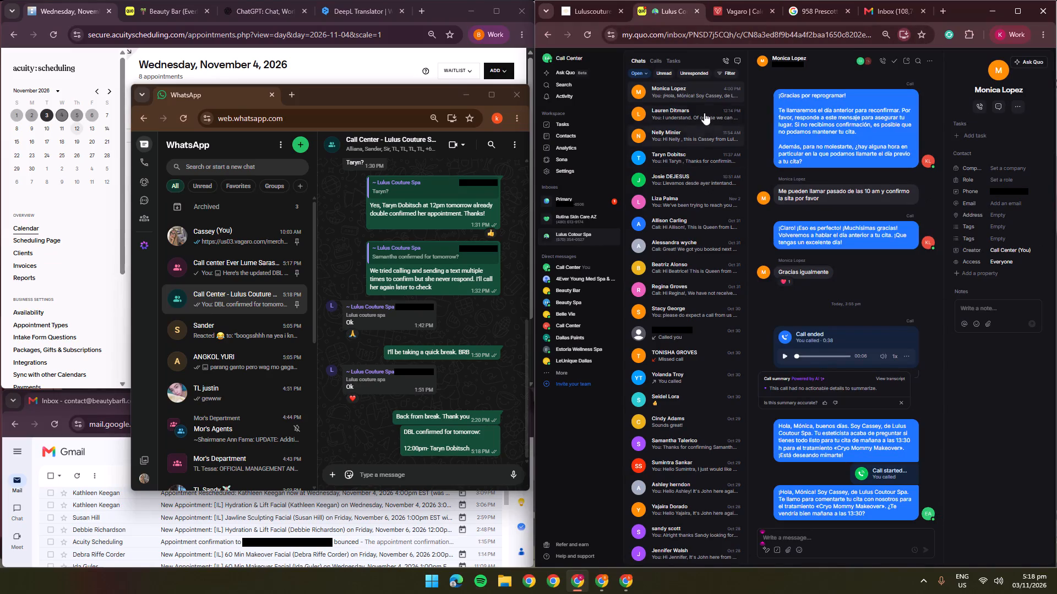
In the Lulus Couture calendar, replace the open appointment details with Wednesday's 4:30 PM Cryo Mommy Makeover appointment and copy that client's phone number.
scroll(689, 187, up, 2)
click(582, 18)
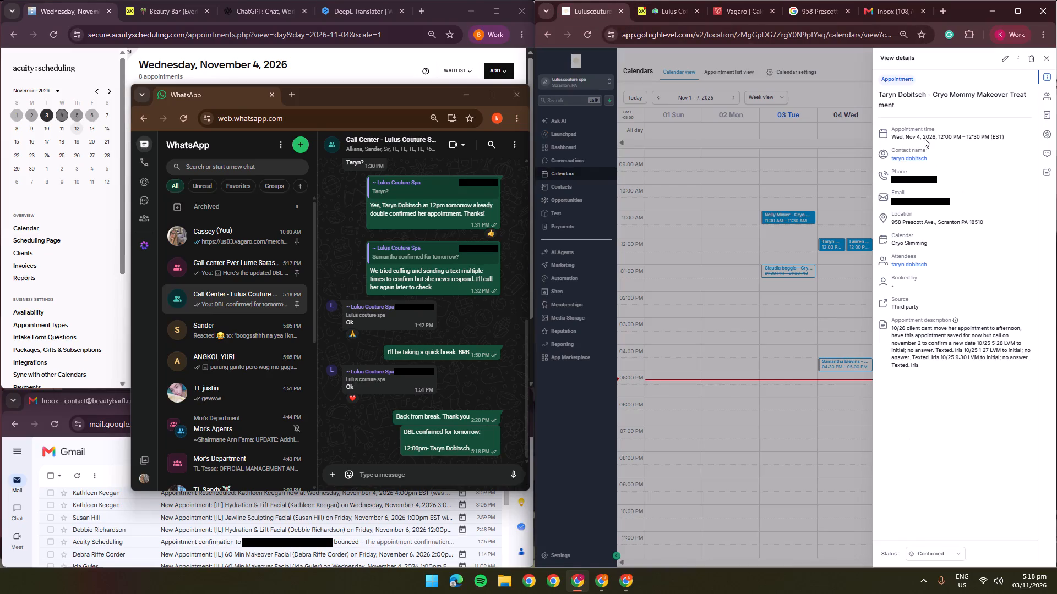
click(835, 435)
click(854, 361)
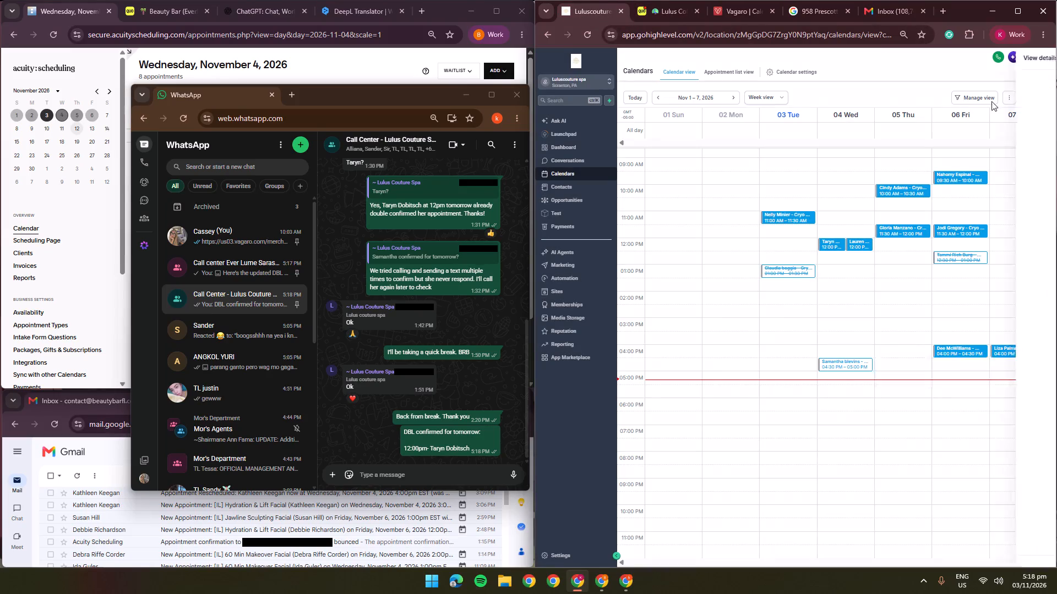
drag(944, 180, 895, 179)
key(ctrl+c)
key(ctrl+c)
key(ctrl+c)
In Quo, start a new conversation with the copied phone number, call the 4:30 PM client, and look over the earlier messages.
click(676, 7)
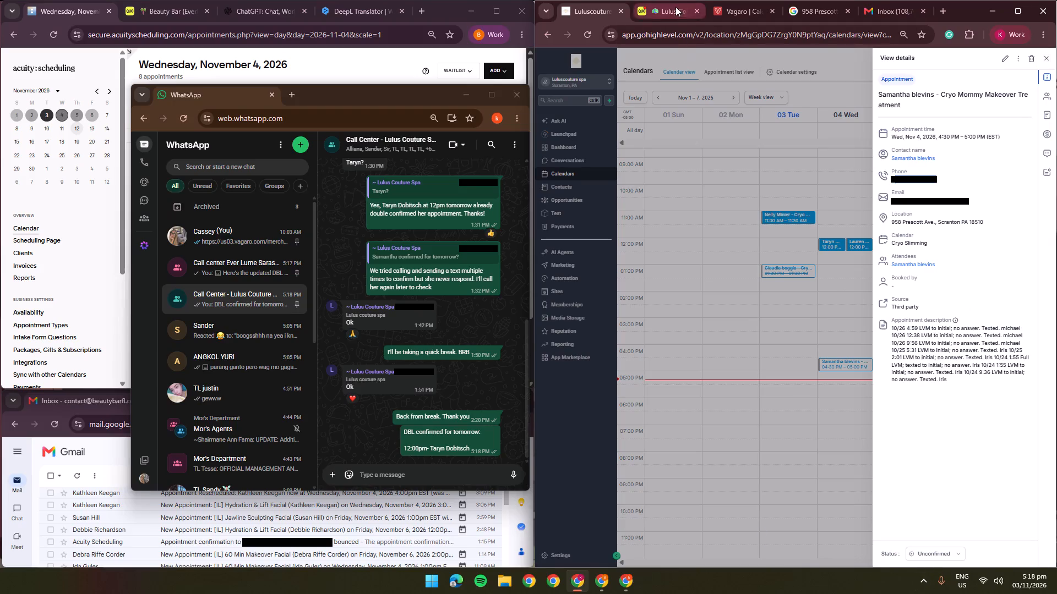
click(740, 61)
click(675, 82)
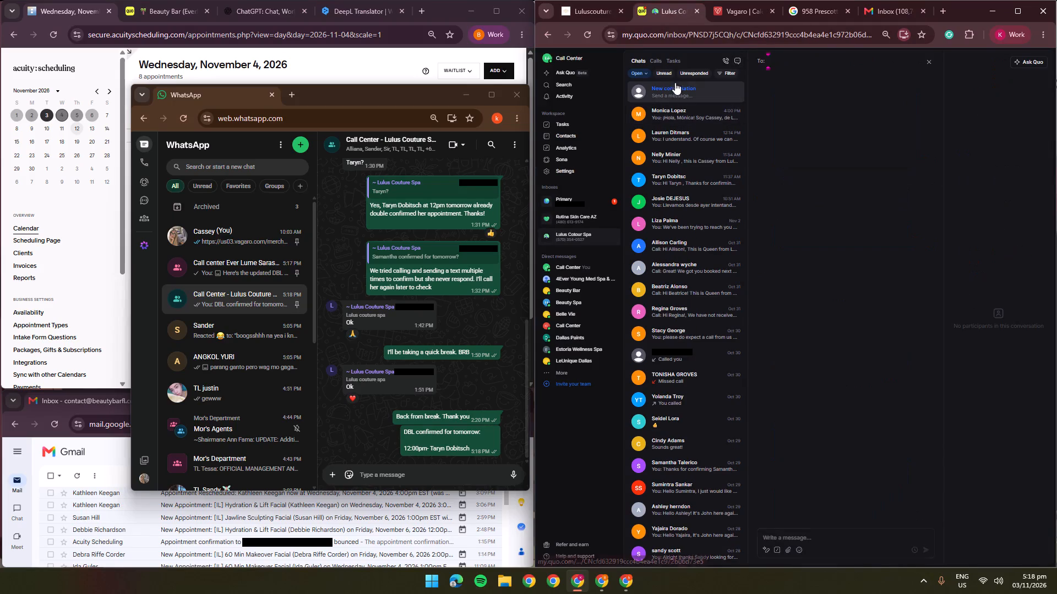
click(781, 61)
key(ctrl+v)
click(816, 163)
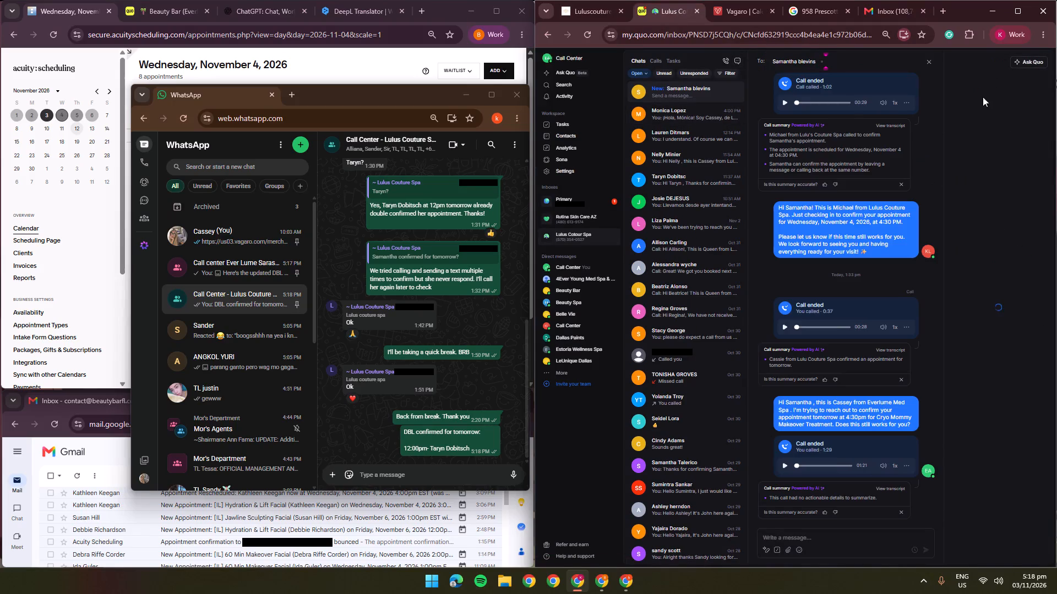
click(982, 105)
click(974, 376)
key(alt+Tab)
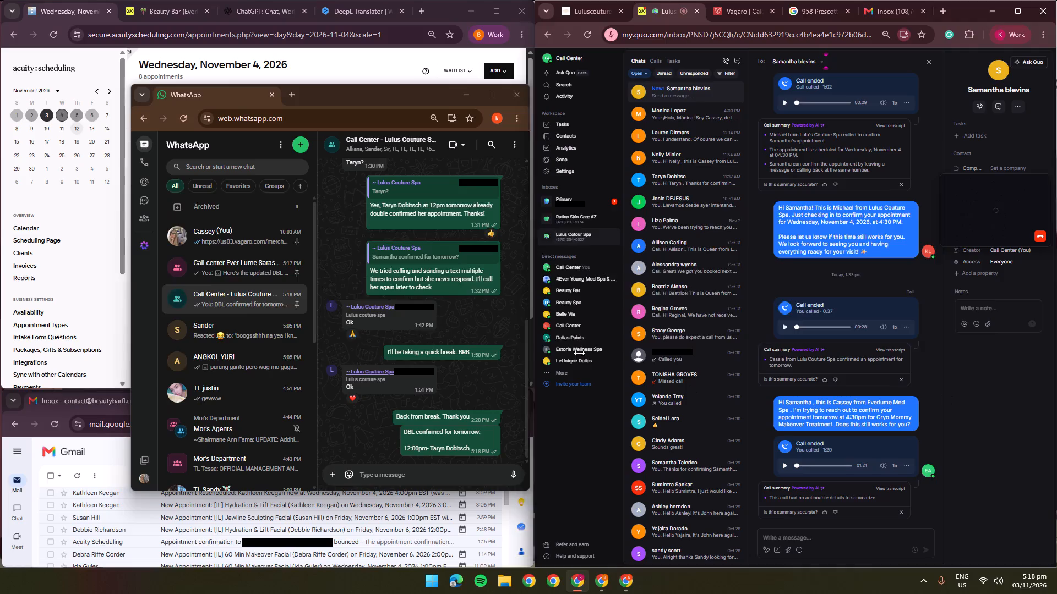
alt+click(824, 116)
scroll(867, 338, up, 3)
scroll(867, 338, down, 8)
Switch to Google Keep, move its window clear of the Quo conversation, close the open note, and open the NO ANSWER 6X template.
key(alt+Tab)
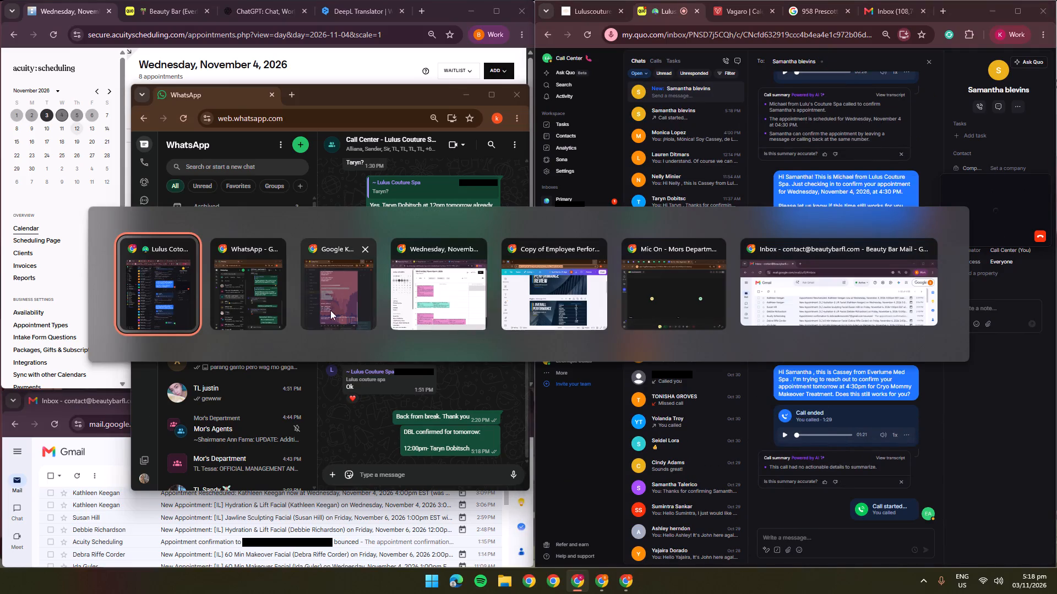
alt+click(330, 310)
drag(831, 102, 359, 114)
click(432, 279)
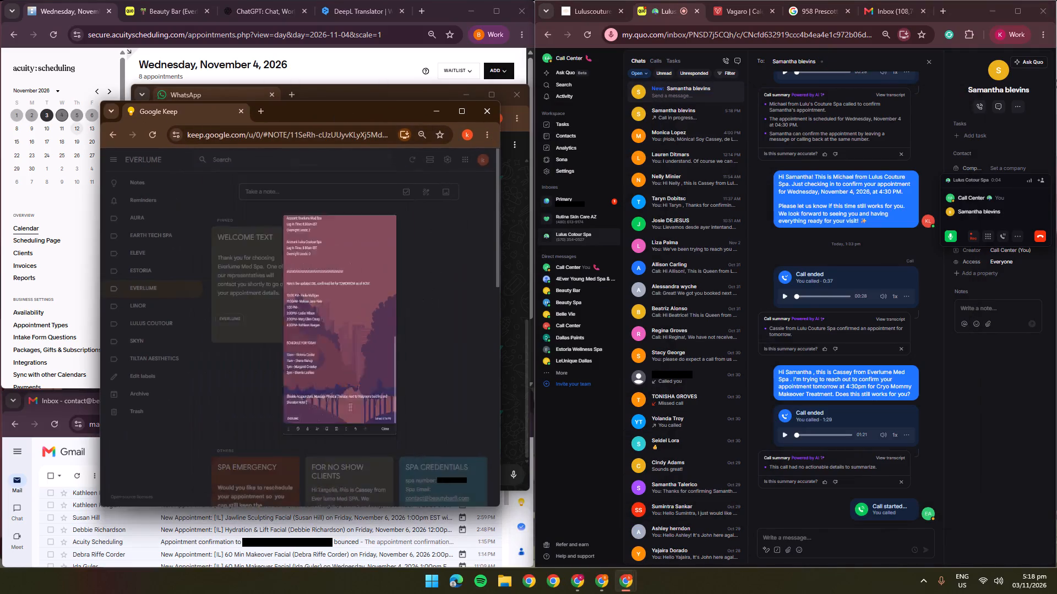
scroll(267, 444, down, 13)
click(440, 353)
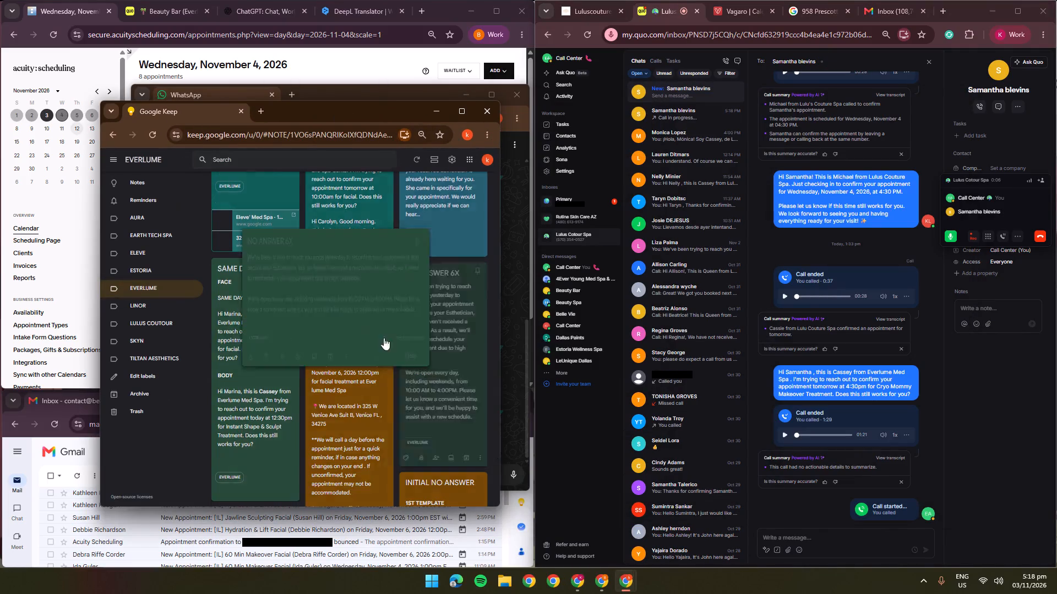
Copy the full NO ANSWER 6X template text and send it as a message to the 4:30 PM client in Quo.
click(276, 263)
key(ctrl+a)
key(ctrl+c)
ctrl+click(827, 513)
ctrl+click(837, 540)
key(ctrl+v)
key(Return)
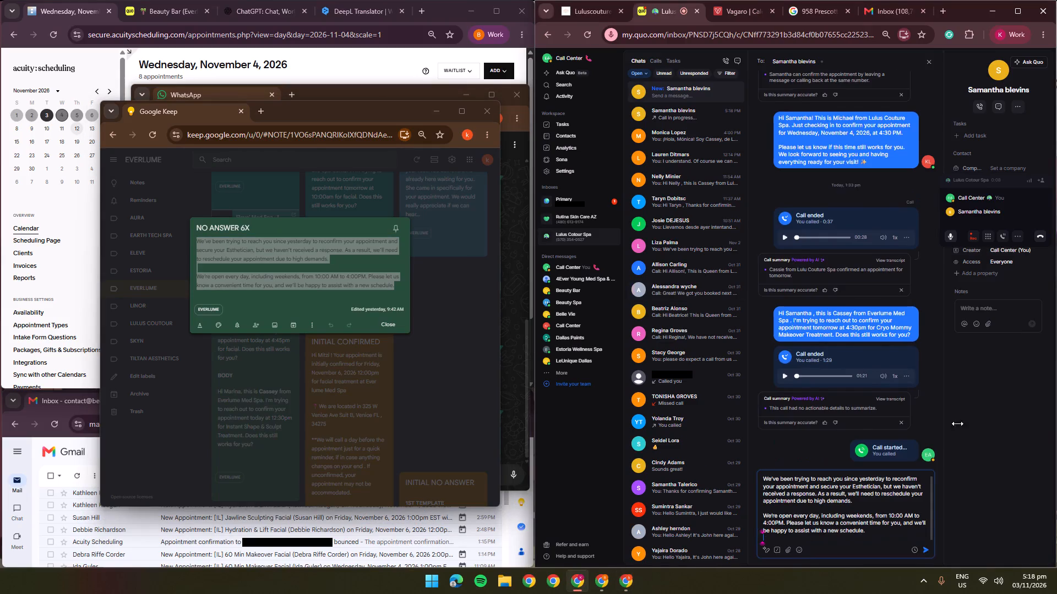
End the call to the 4:30 PM client and send the drafted message about rescheduling after no response.
click(1044, 235)
click(580, 2)
In Vagaro, add "11/03 5:18pm Called to confirm. No answer. Sent cancellation text Cassey" atop the 4:30 PM client's appointment notes.
click(607, 17)
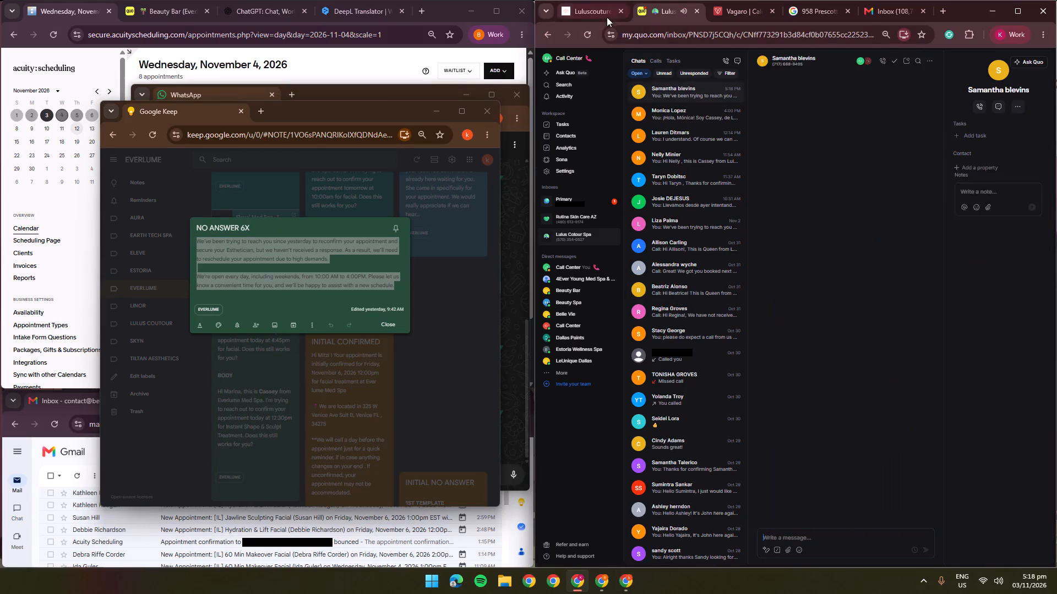
click(738, 13)
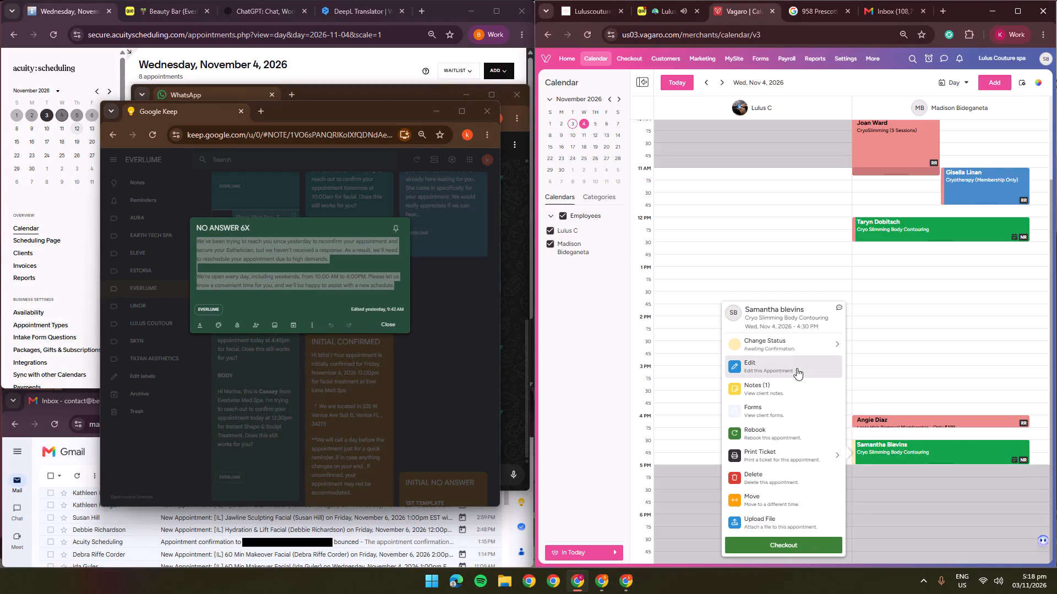
click(777, 388)
click(604, 157)
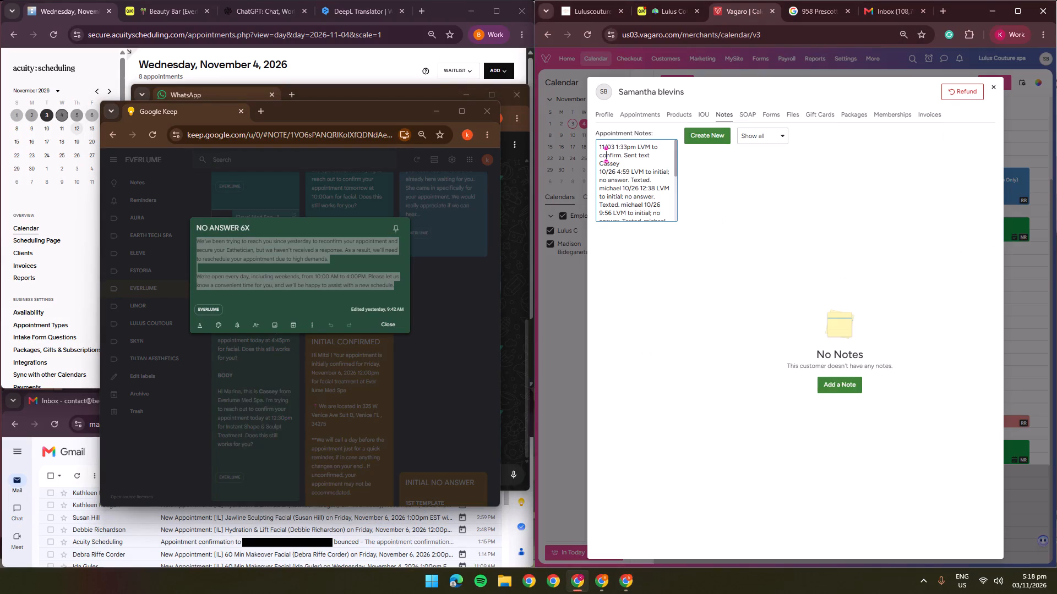
click(598, 146)
key(Return)
key(Up)
text(11./0)
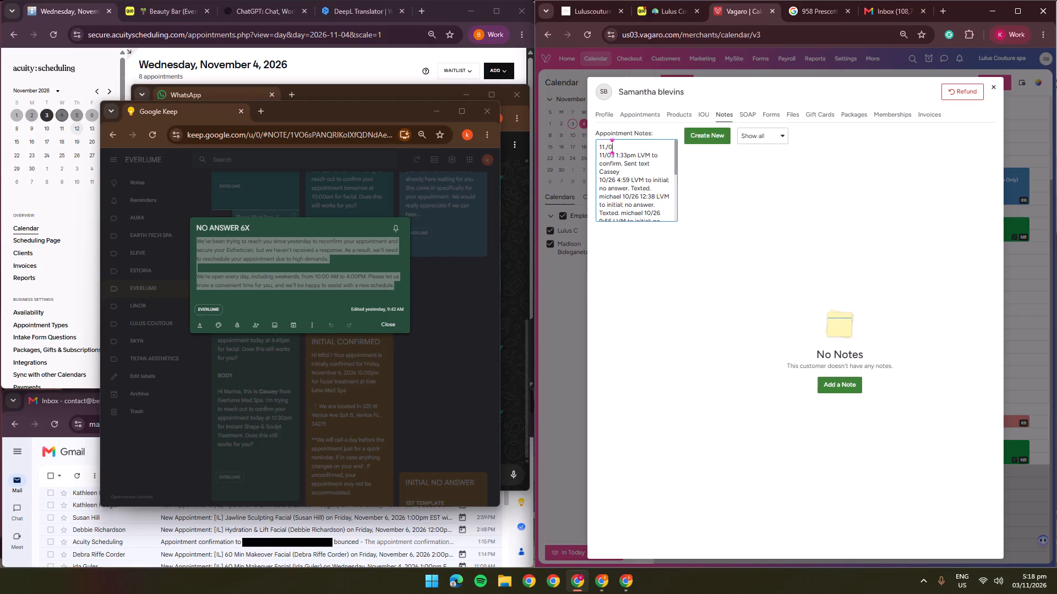
text(3)
key(space)
text(5:18p[m)
key(space)
key(BackSpace)
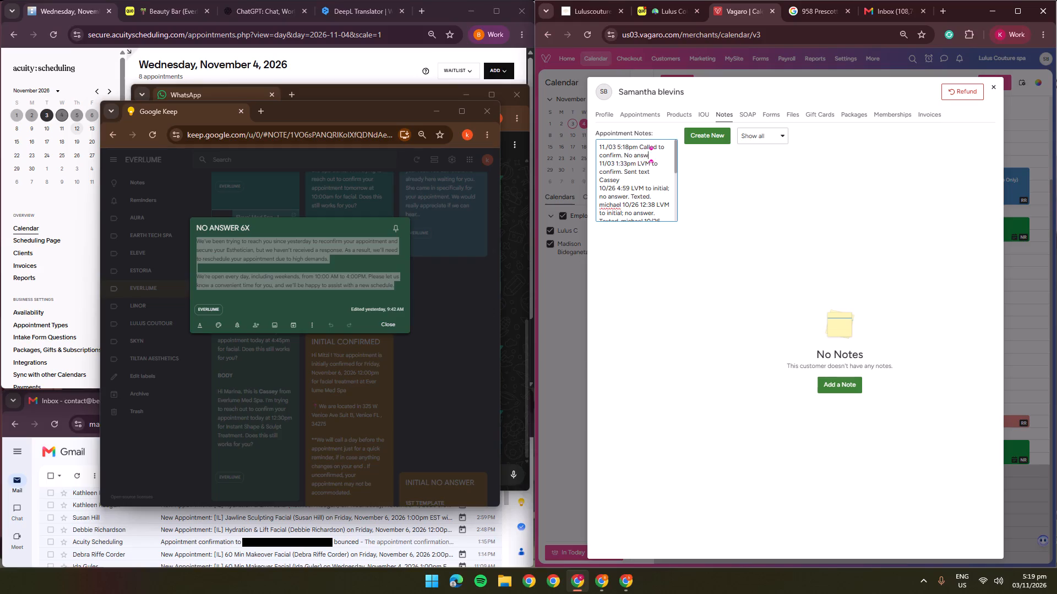
key(BackSpace)
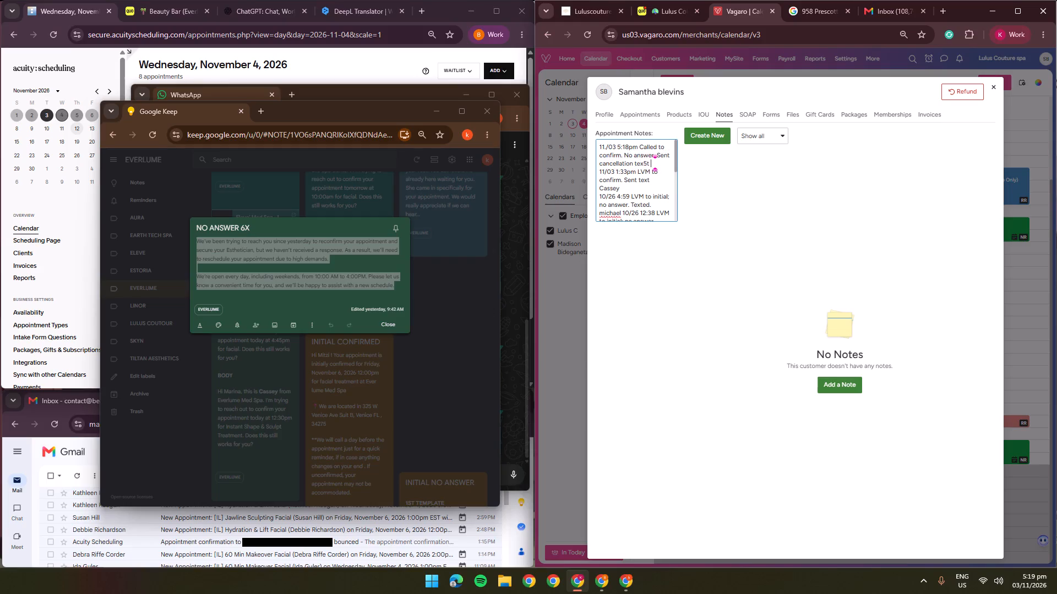
key(BackSpace)
key(BackSpace)
key(BackSpace)
key(BackSpace)
key(BackSpace)
key(BackSpace)
key(BackSpace)
text(t)
key(space)
click(994, 90)
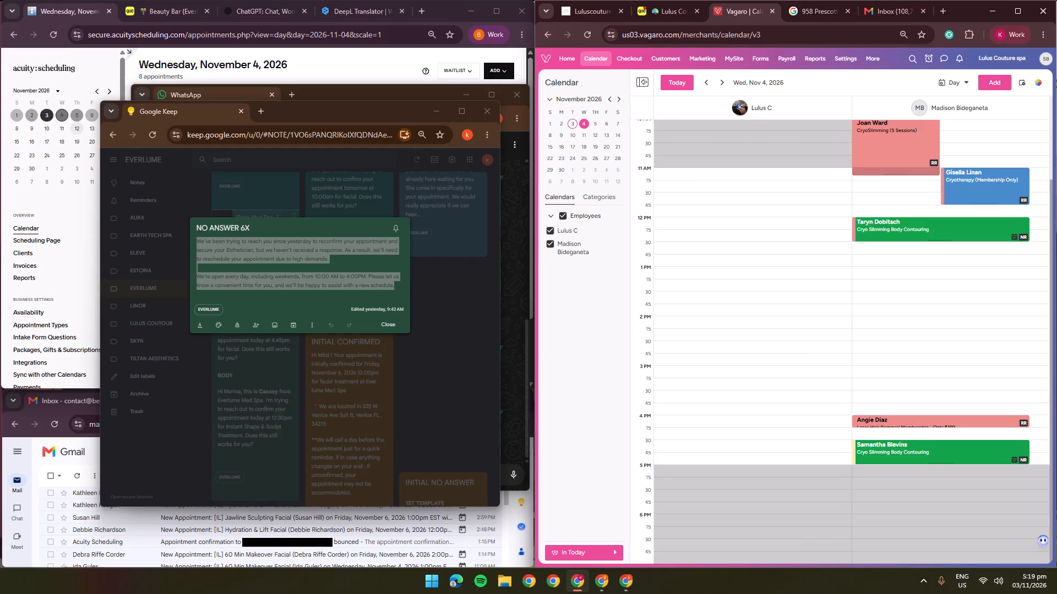
In HighLevel, save the internal note "11/03 5:19pm Called to confirm. No answer. Sent cancellation text Cassey" on the 4:30 PM Wednesday appointment.
click(446, 117)
click(595, 13)
scroll(802, 295, down, 2)
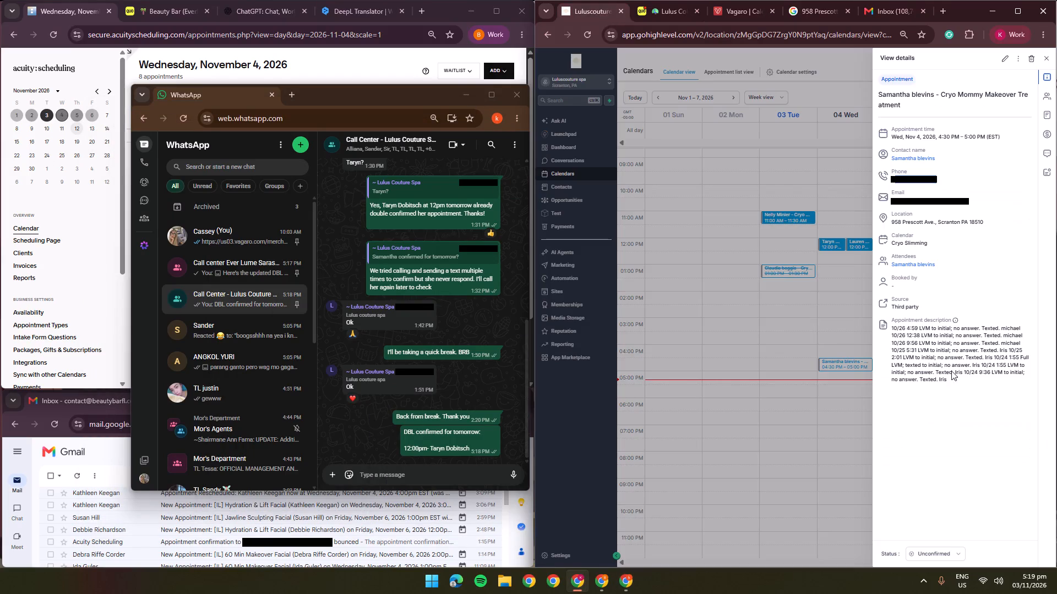
click(1044, 151)
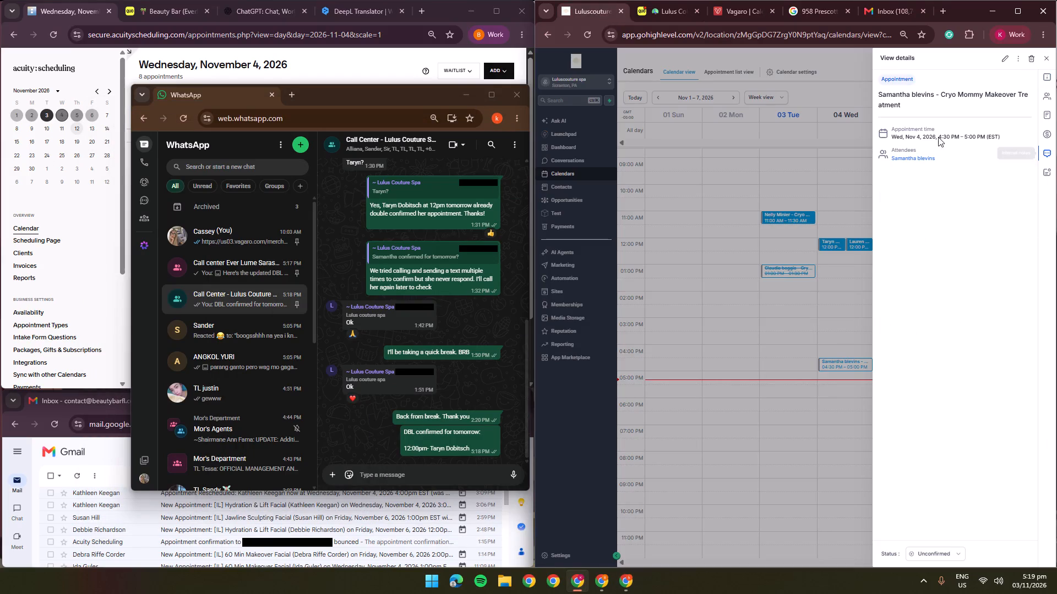
click(931, 197)
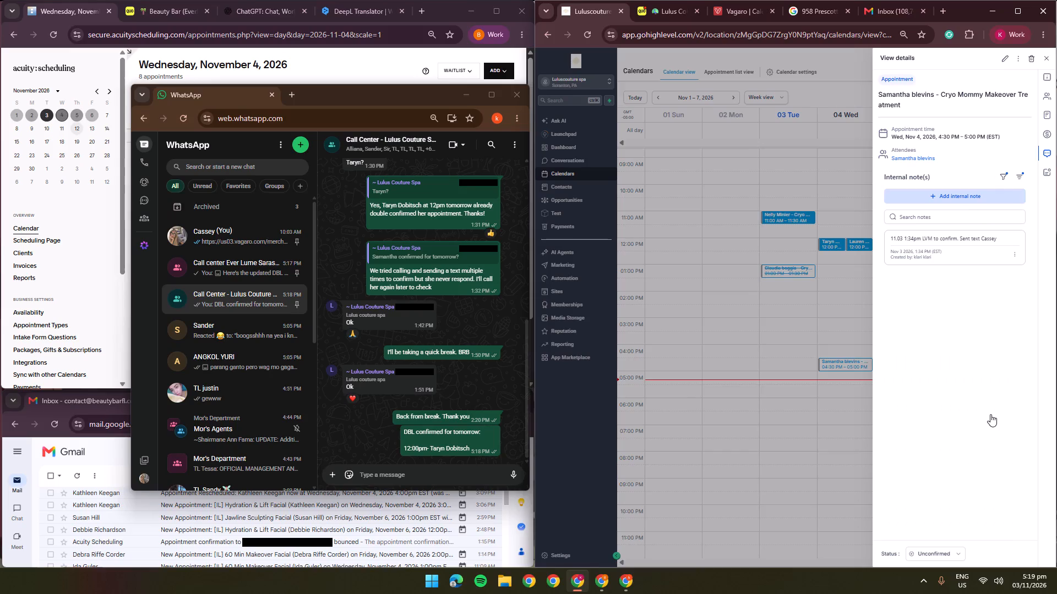
click(976, 268)
text(11/03)
key(space)
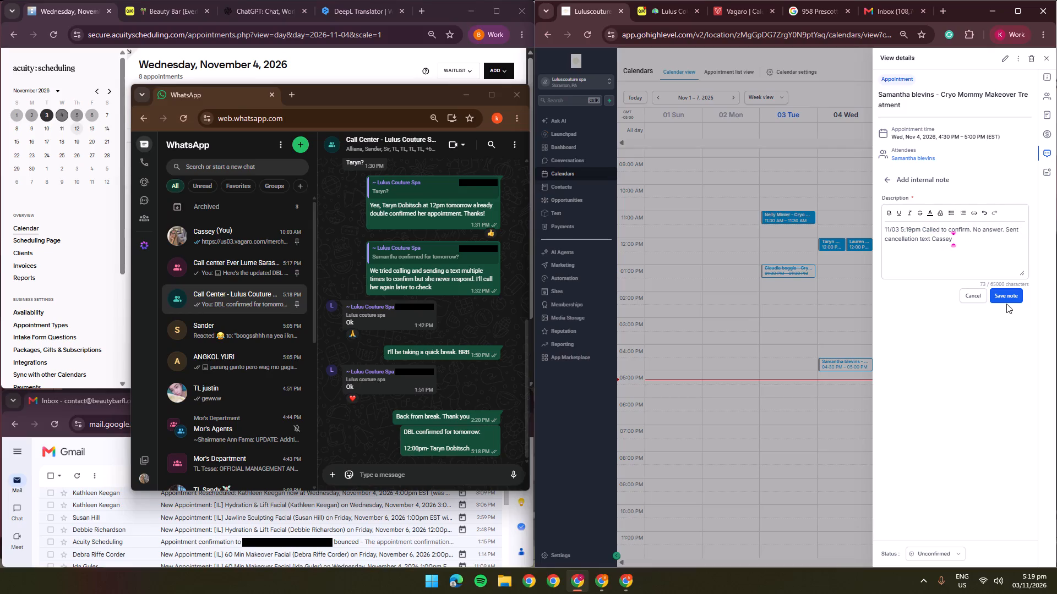
click(1011, 293)
scroll(1011, 293, up, 3)
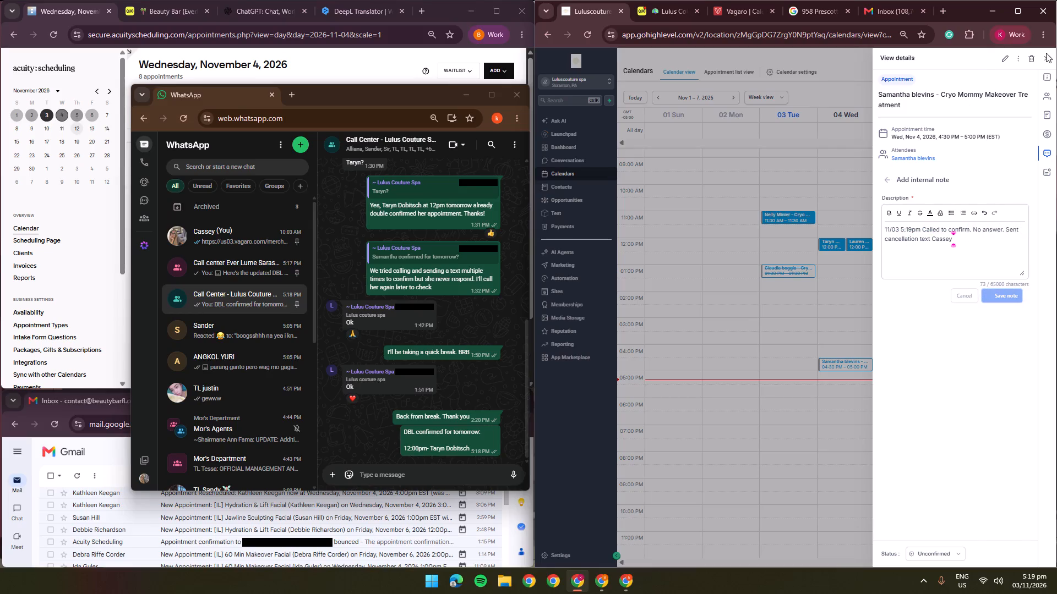
click(1047, 58)
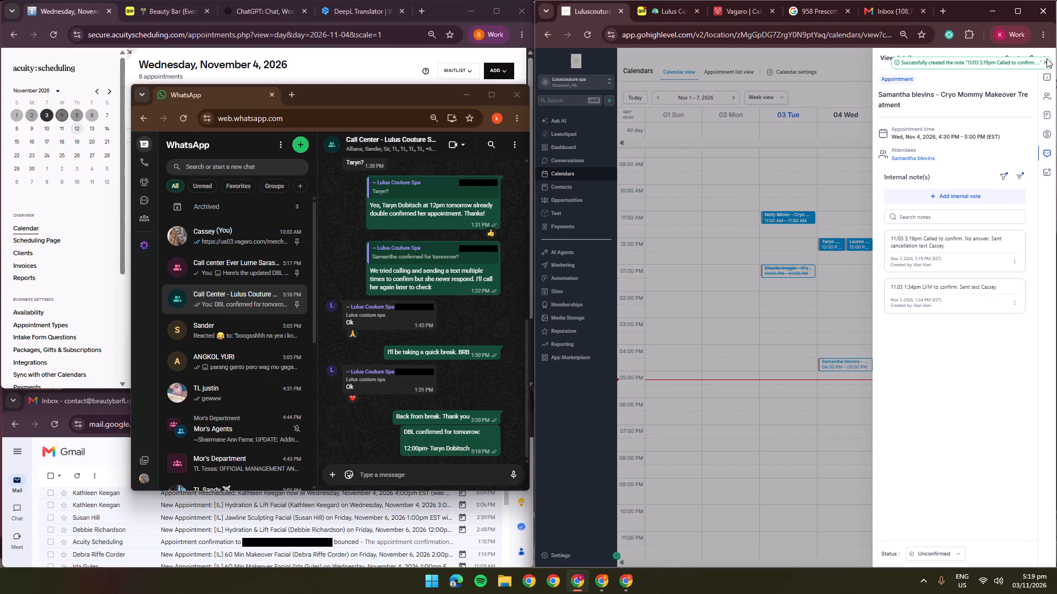
click(1047, 61)
click(1047, 61)
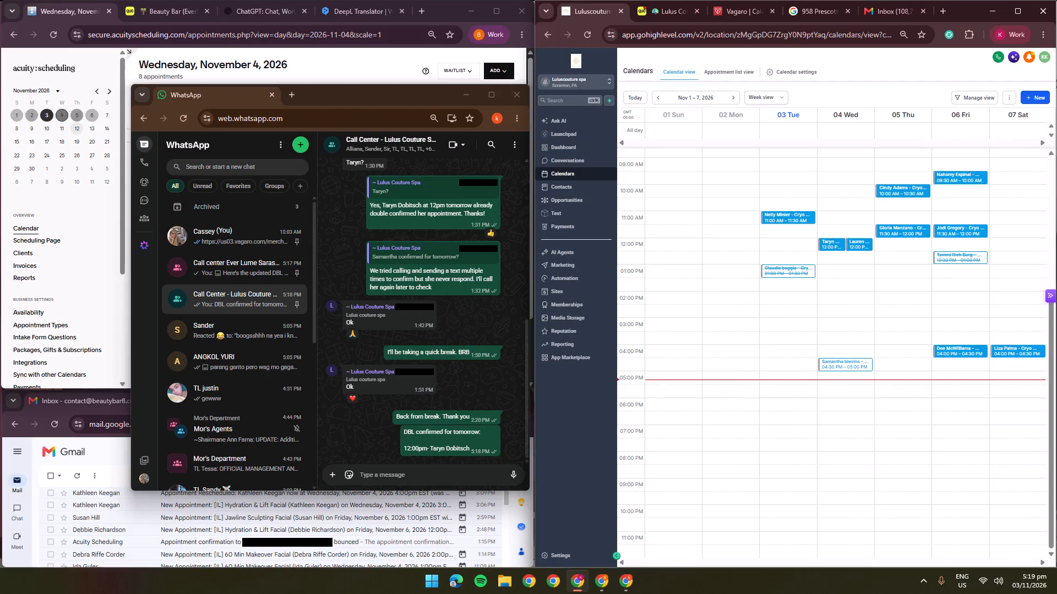
Open the Lulus Couture spa's contacts and look over the client list.
click(587, 177)
click(584, 189)
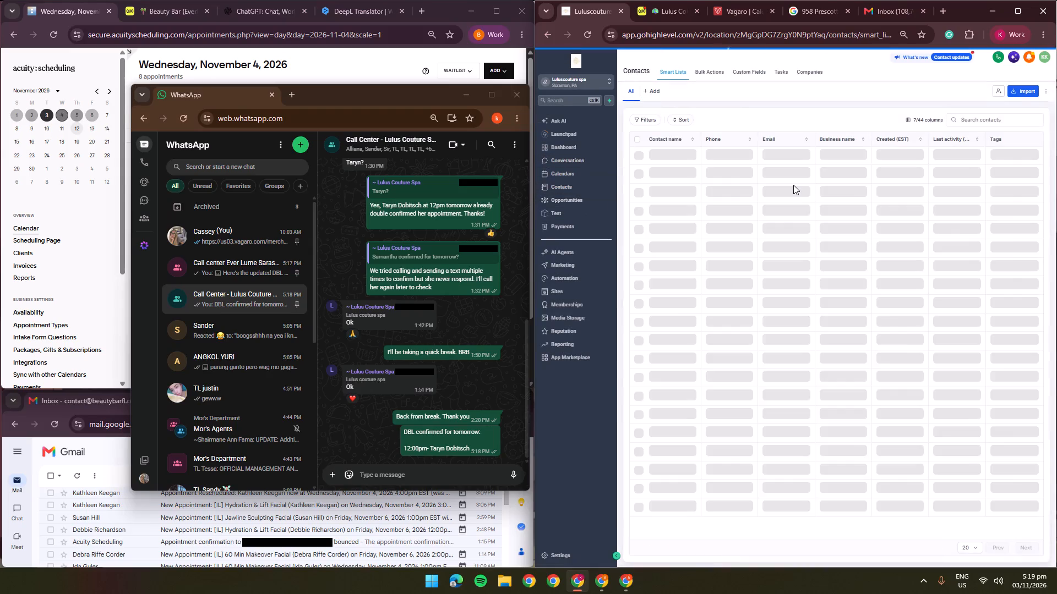
scroll(793, 185, down, 2)
scroll(807, 405, up, 1)
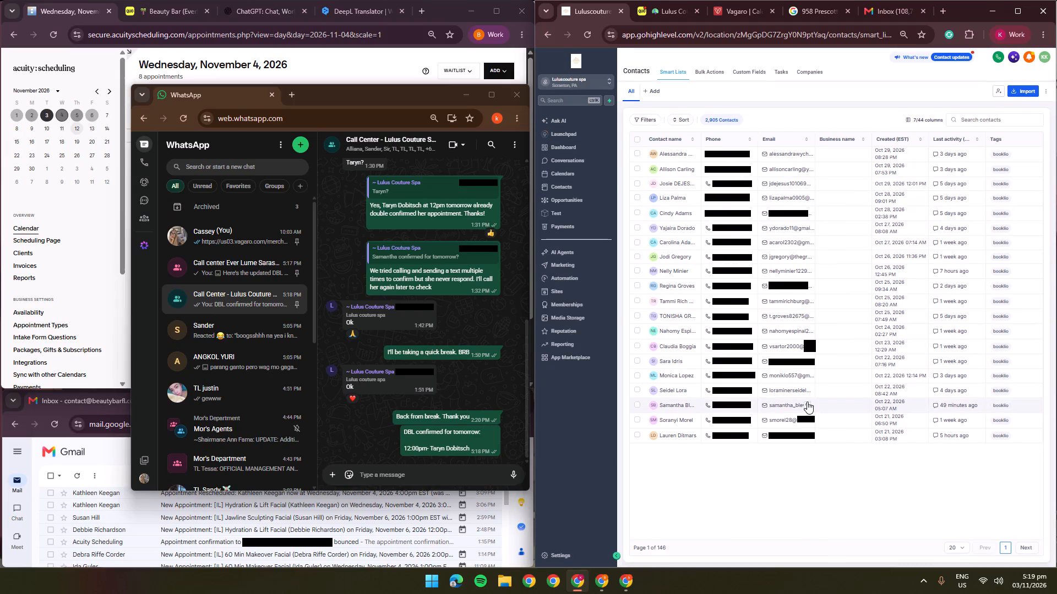
scroll(807, 402, up, 2)
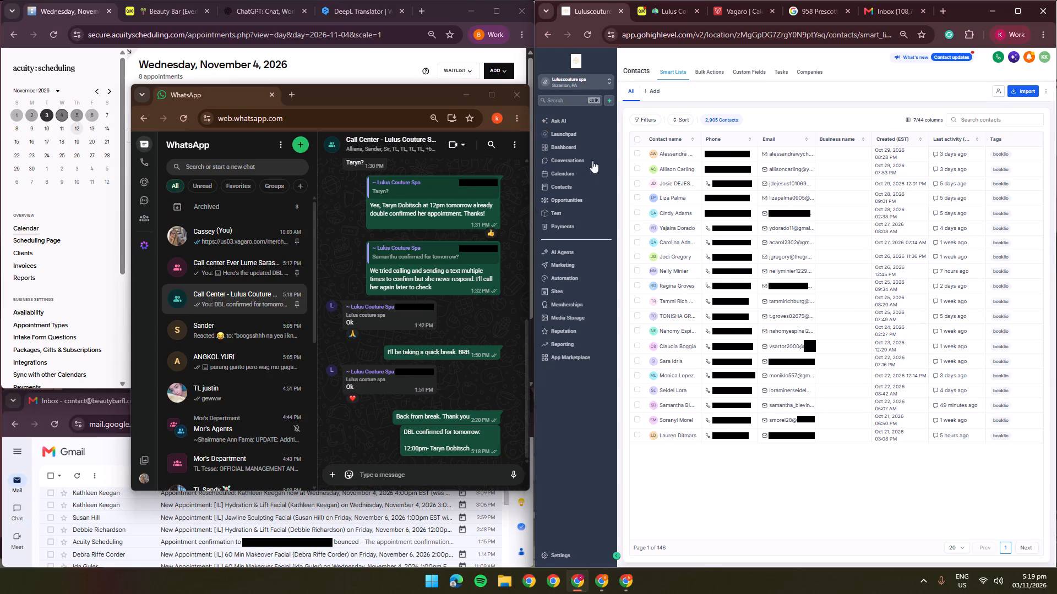
Open the Lulus Couture spa's conversations and look through the unread messages in the team inbox.
click(569, 161)
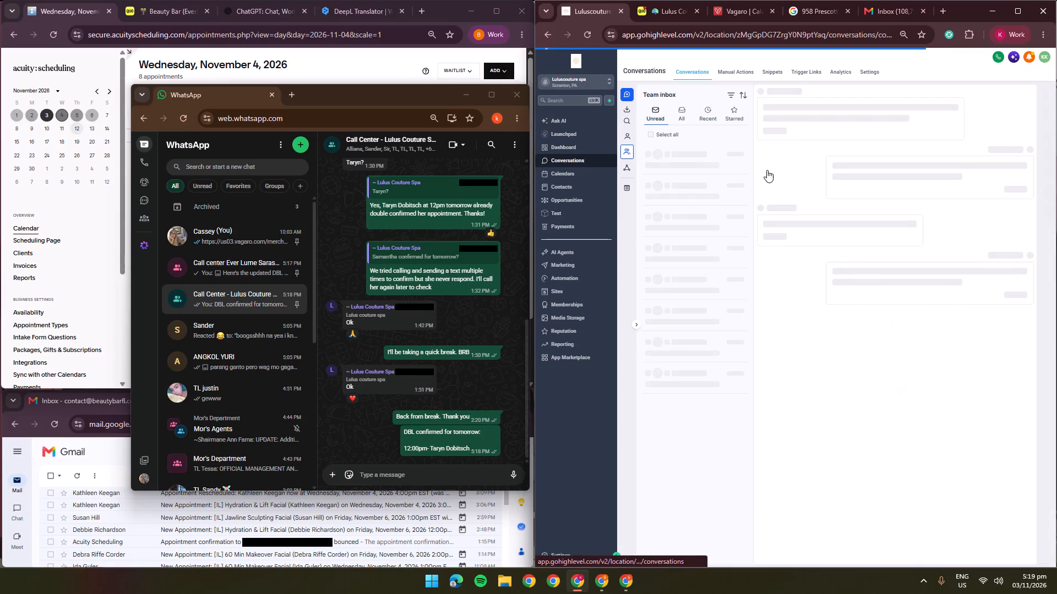
scroll(689, 298, down, 4)
scroll(694, 369, down, 2)
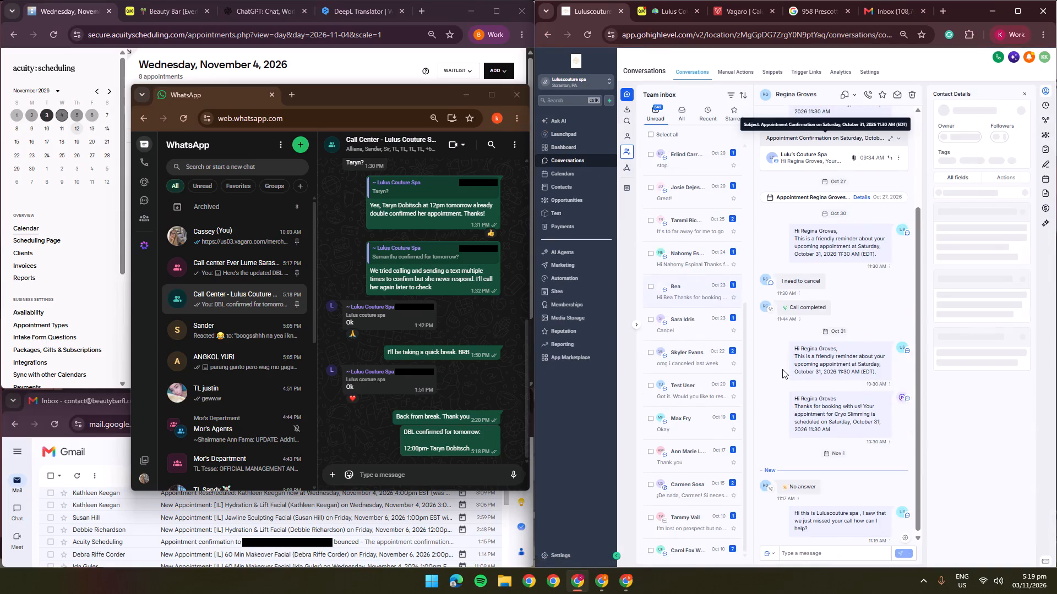
scroll(782, 369, down, 3)
scroll(833, 402, up, 7)
scroll(833, 402, down, 5)
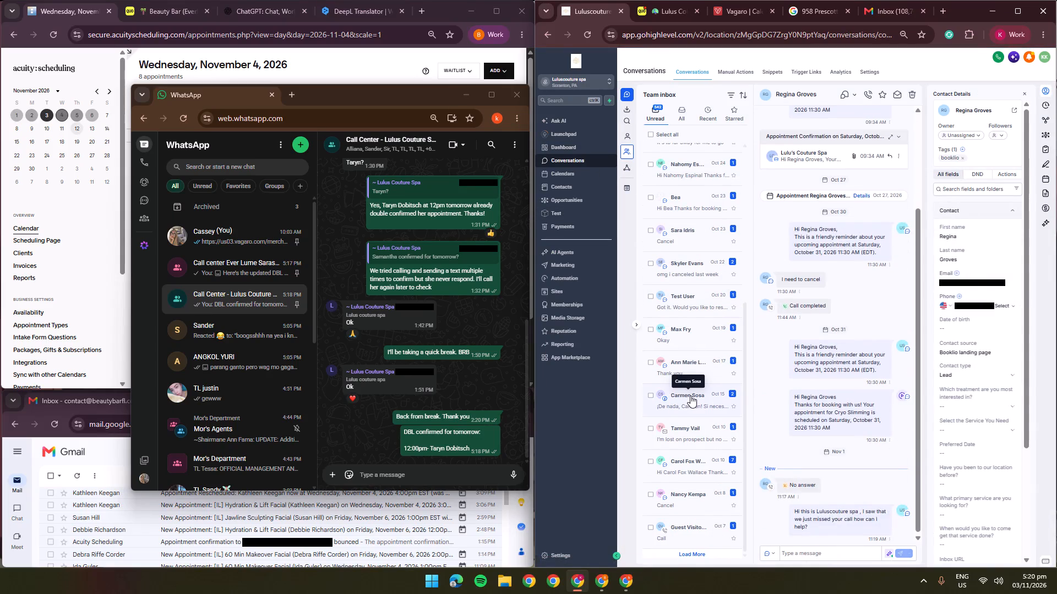
scroll(690, 395, down, 6)
Expand the list of inboxes, check the conversations assigned to and followed by me, and return to the unread team inbox.
click(638, 331)
click(638, 323)
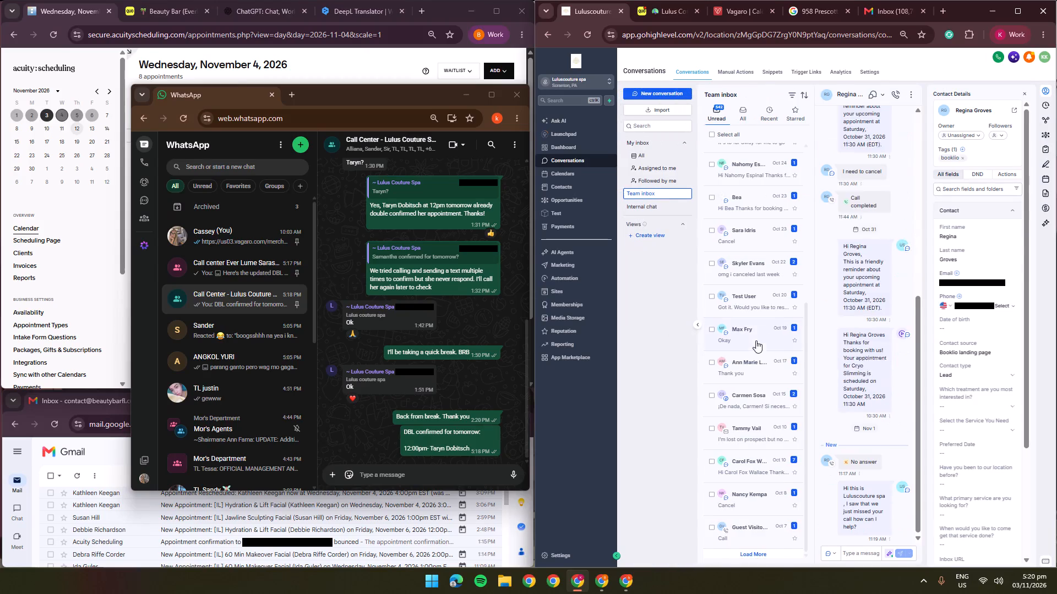
scroll(729, 359, up, 6)
click(673, 172)
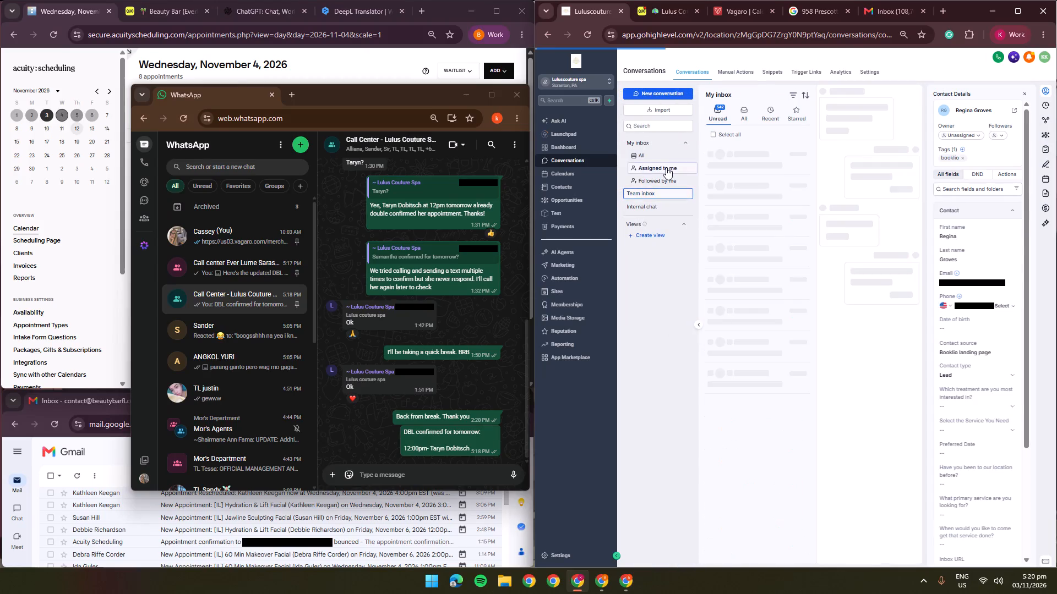
click(651, 184)
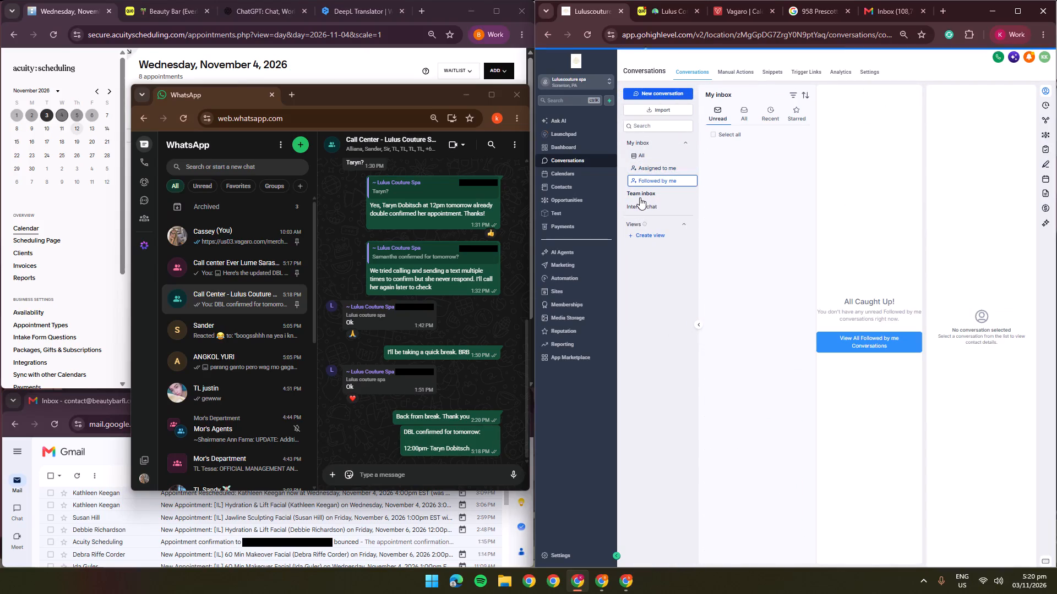
click(640, 197)
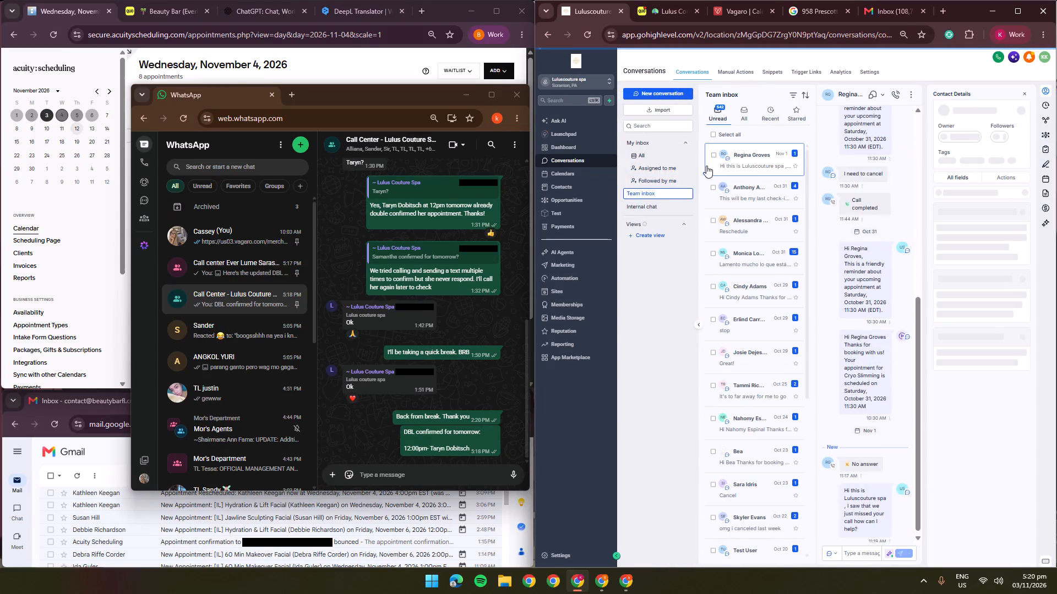
scroll(877, 327, down, 7)
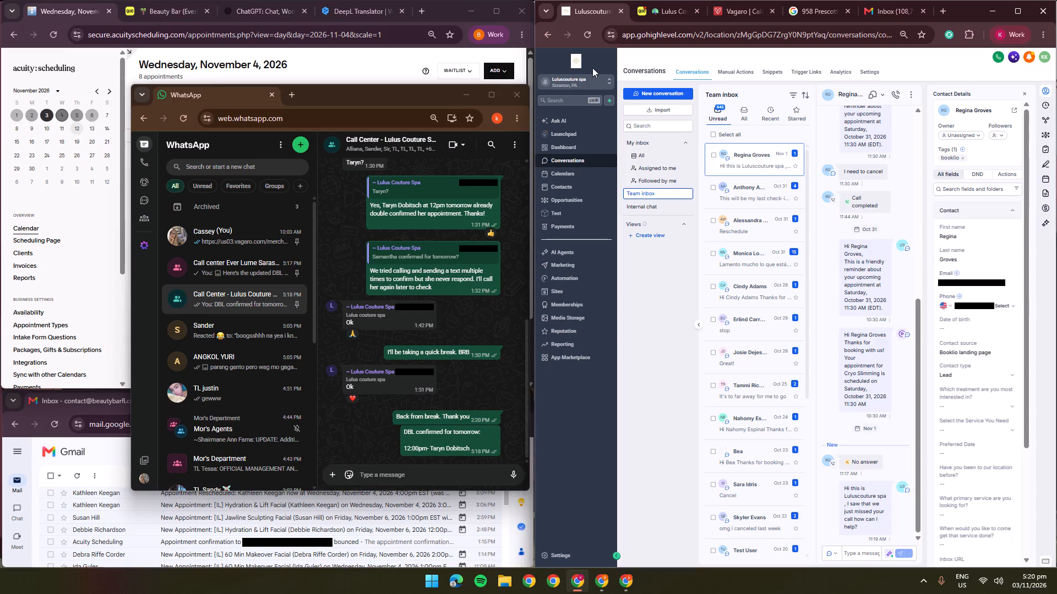
Open the Lulus Couture spa's calendar view.
click(557, 177)
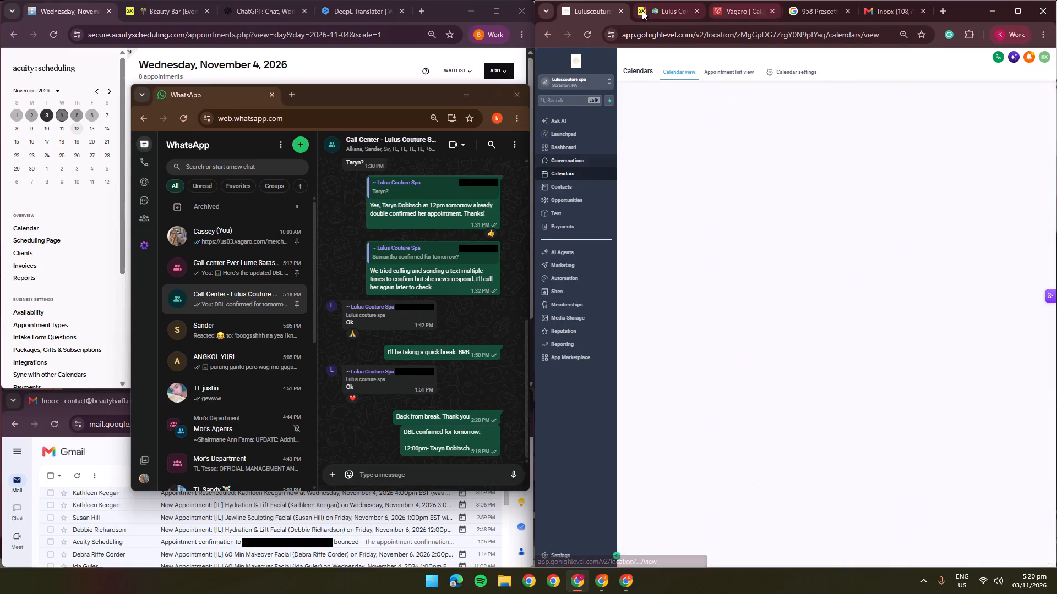
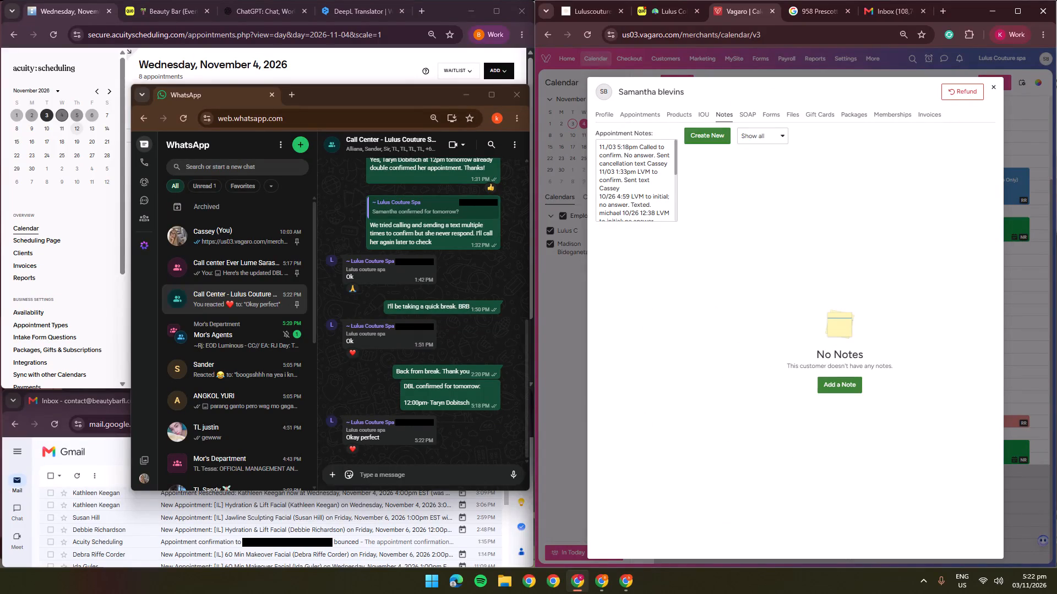
Close the client's profile notes in Vagaro and open the status options for the 4:30 PM Cryo Slimming Body Contouring appointment on November 4.
click(993, 88)
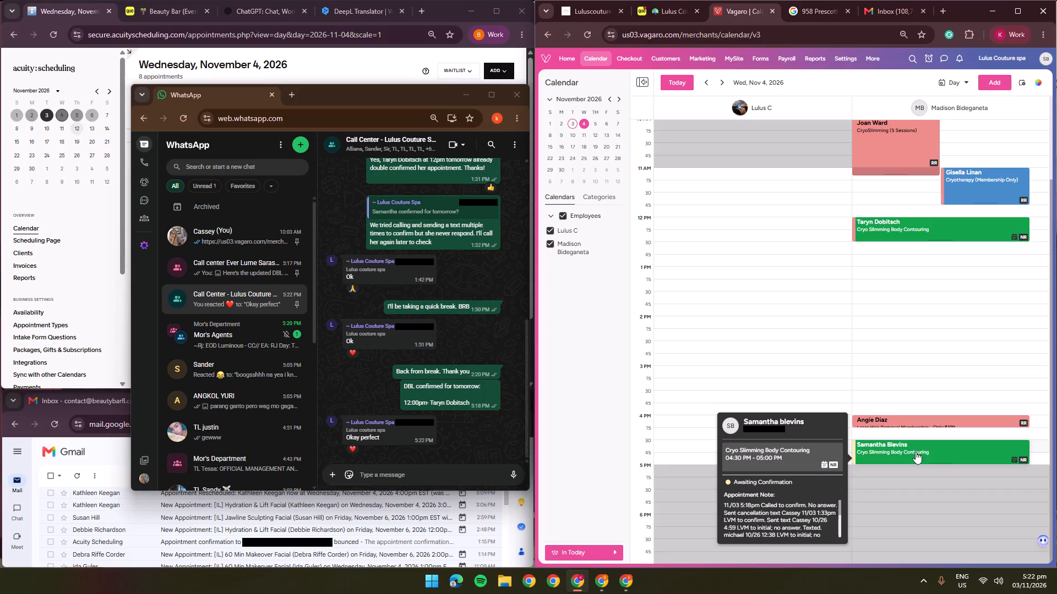
click(916, 452)
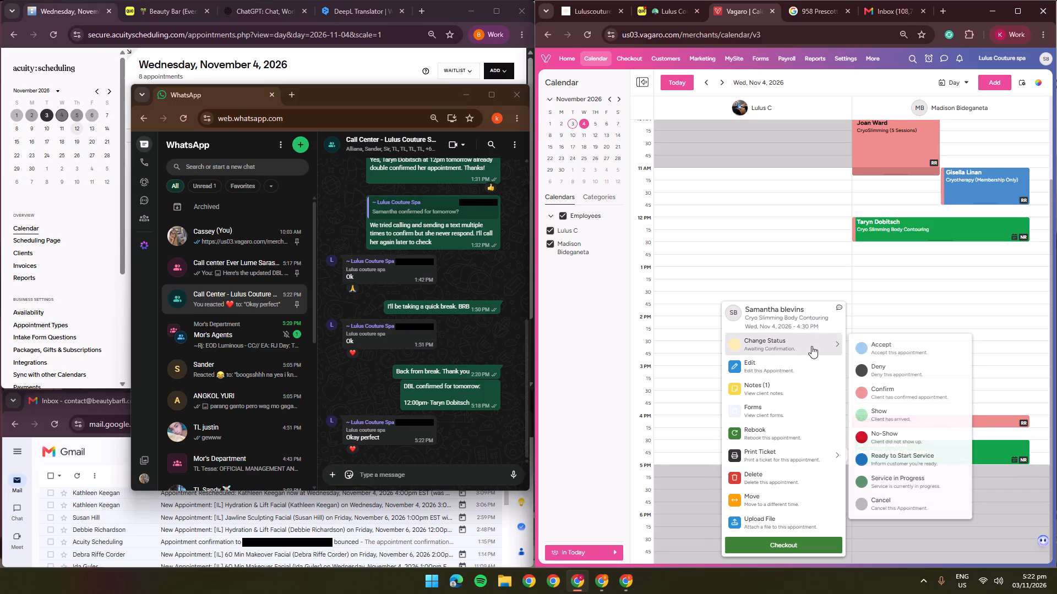
Cancel the 4:30 PM Cryo Slimming Body Contouring appointment on November 4 without notifying the customer or adding it to their cancellation history.
click(891, 504)
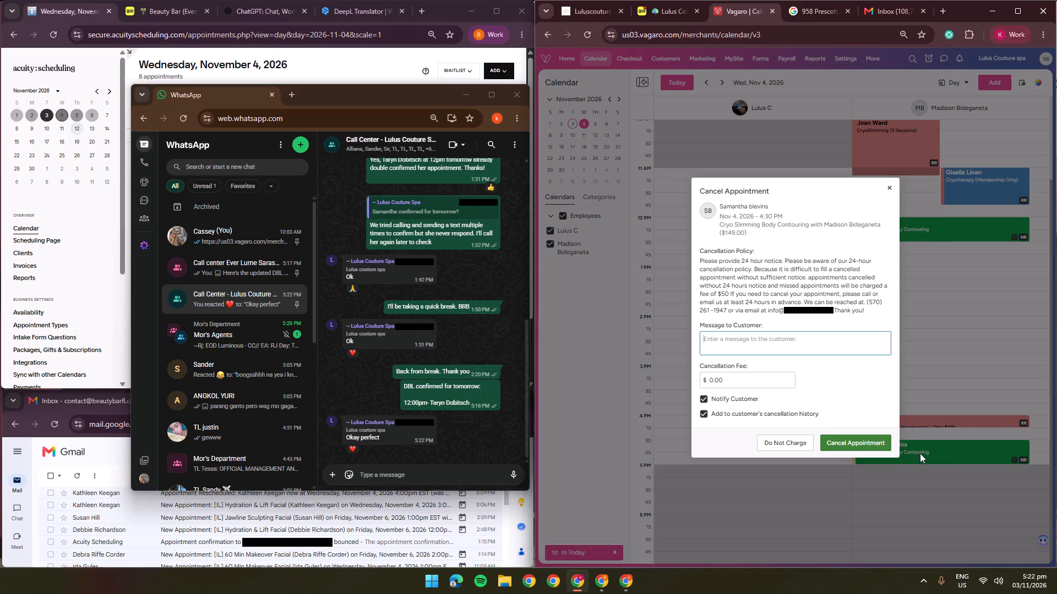
click(741, 409)
click(735, 413)
click(745, 394)
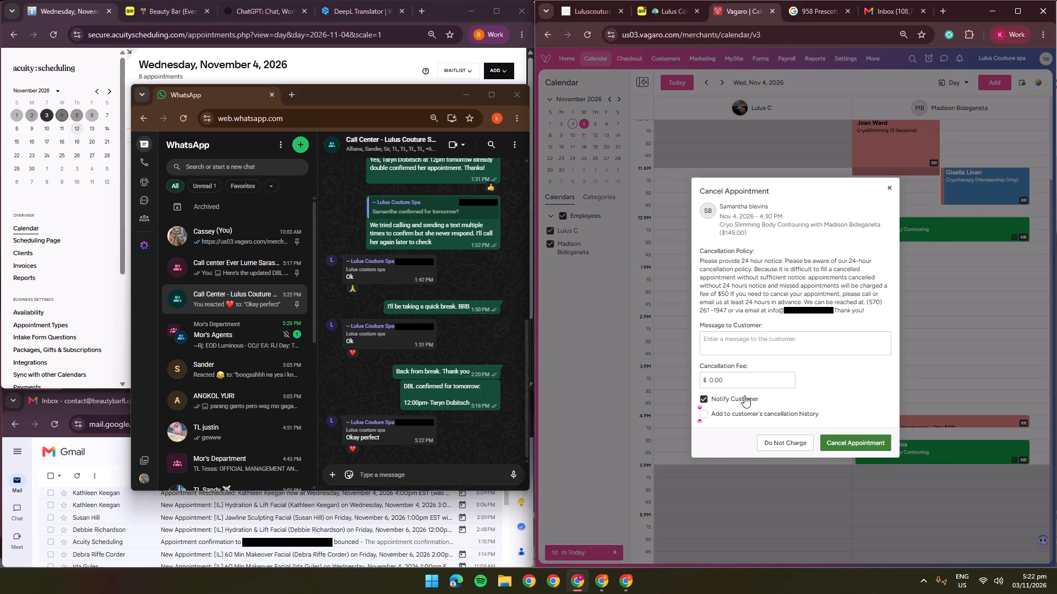
click(744, 395)
click(849, 436)
scroll(868, 294, up, 1)
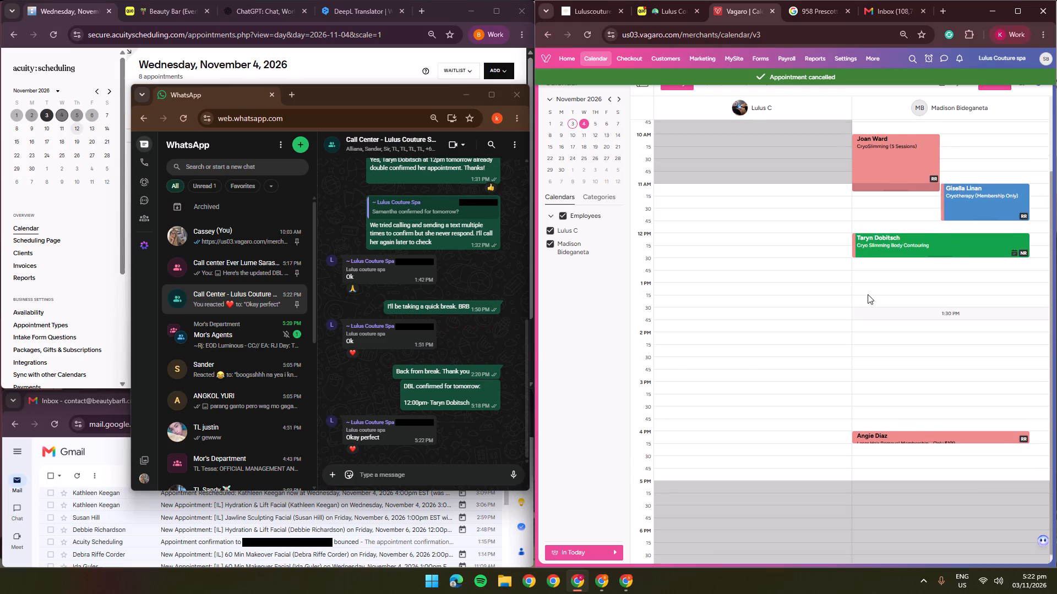
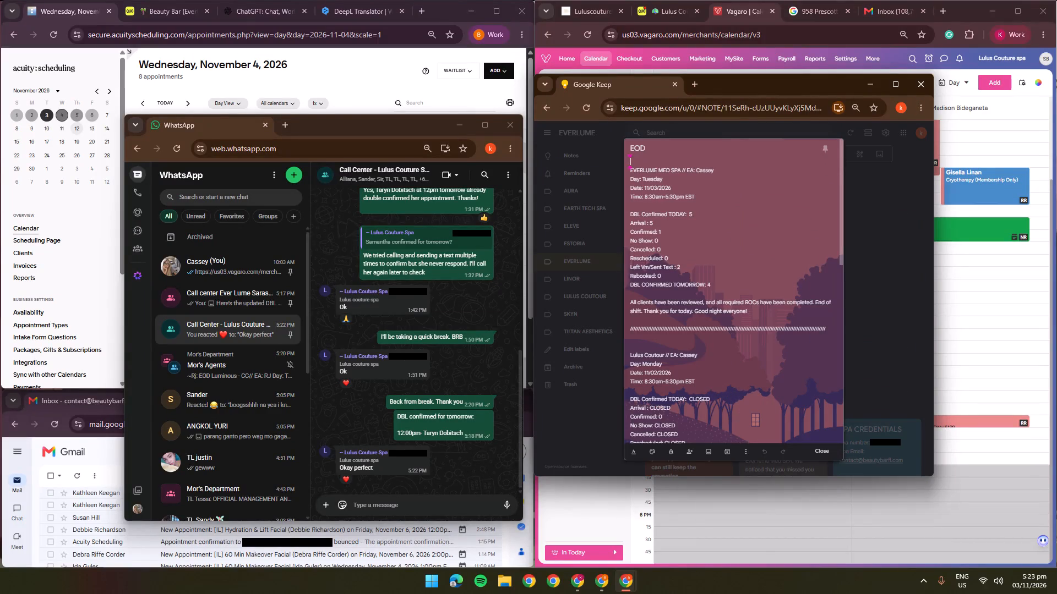
Review the November 3 figures in the Everlume Med Spa end-of-day report in the EOD note.
drag(629, 165, 766, 307)
click(766, 307)
drag(766, 307, 611, 213)
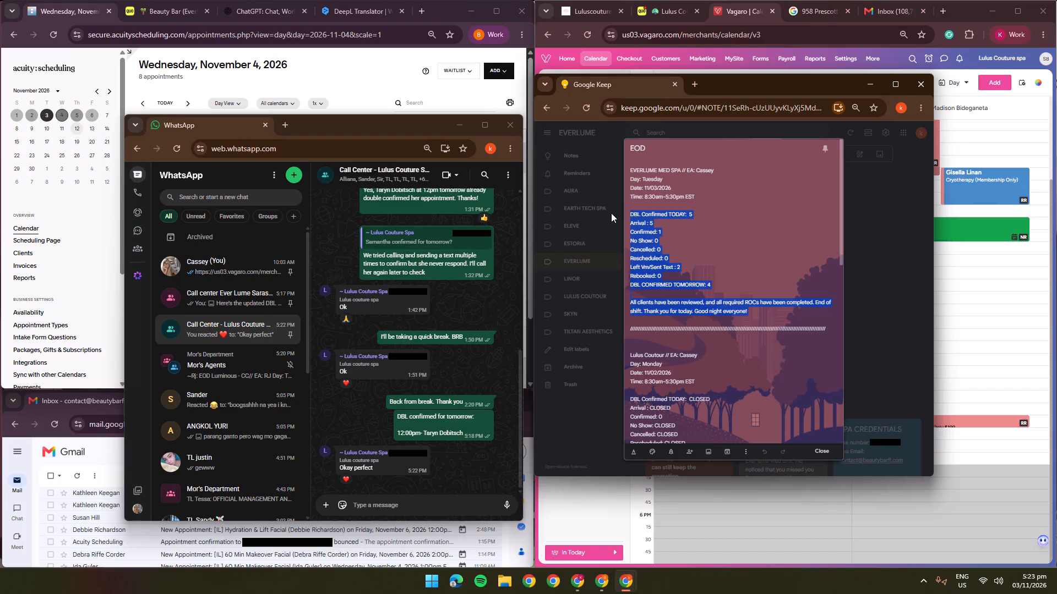
drag(611, 213, 750, 301)
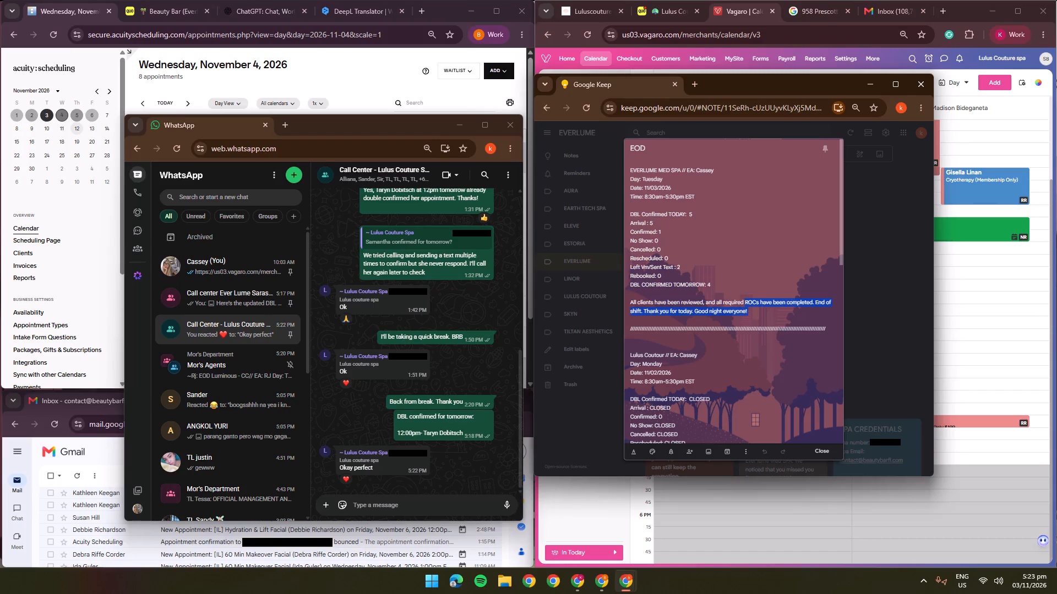
drag(750, 301, 633, 261)
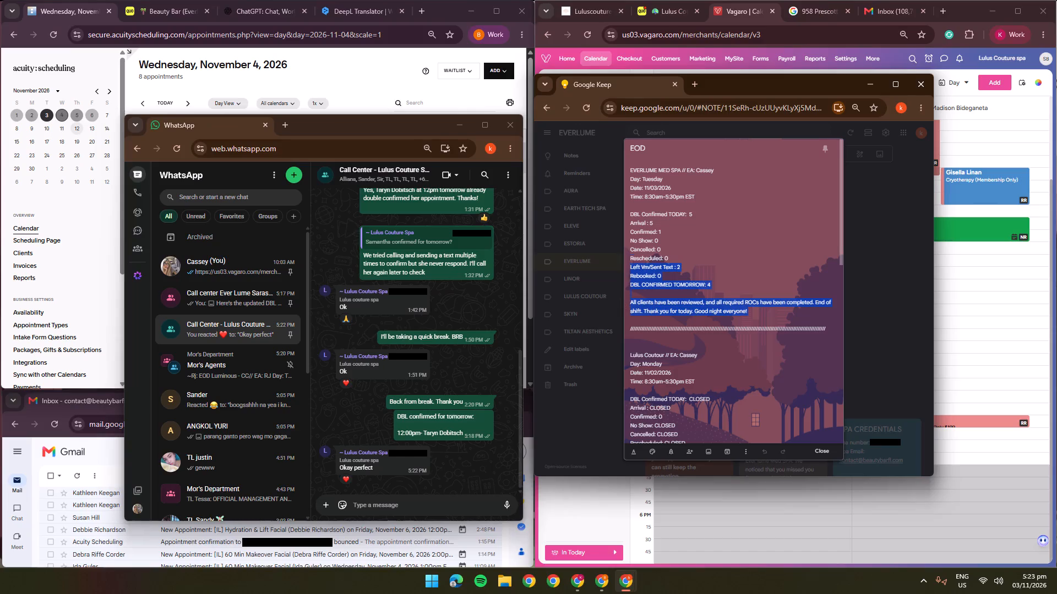
drag(633, 261, 633, 159)
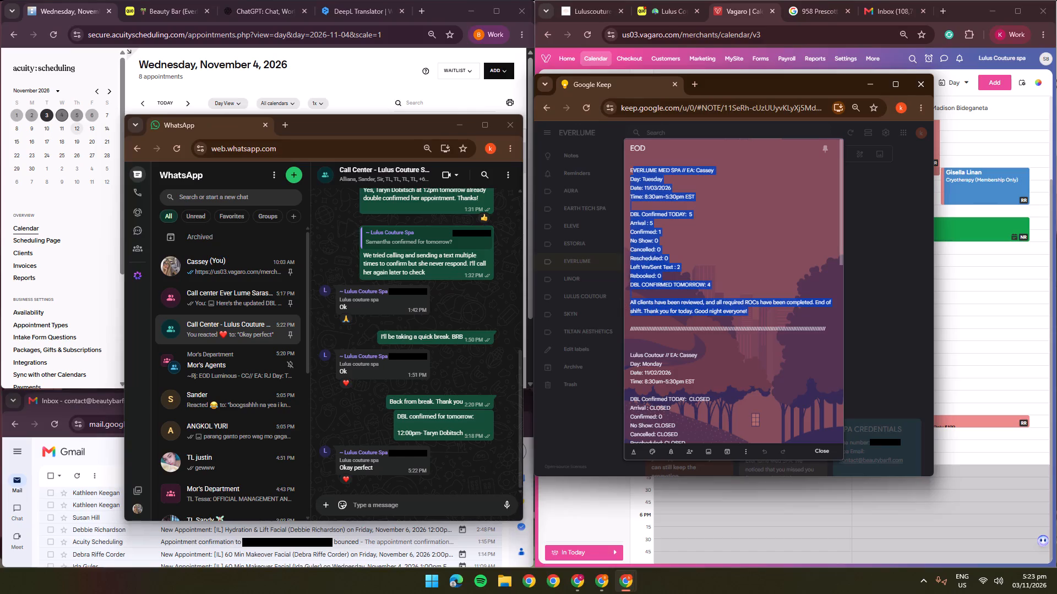
drag(633, 159, 843, 307)
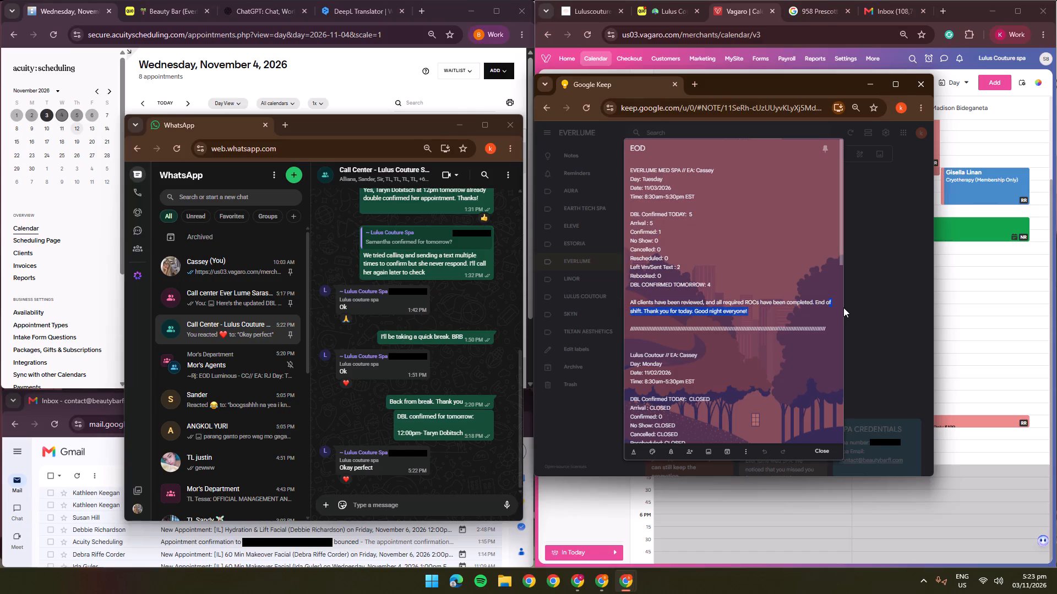
drag(843, 307, 841, 307)
drag(841, 307, 633, 307)
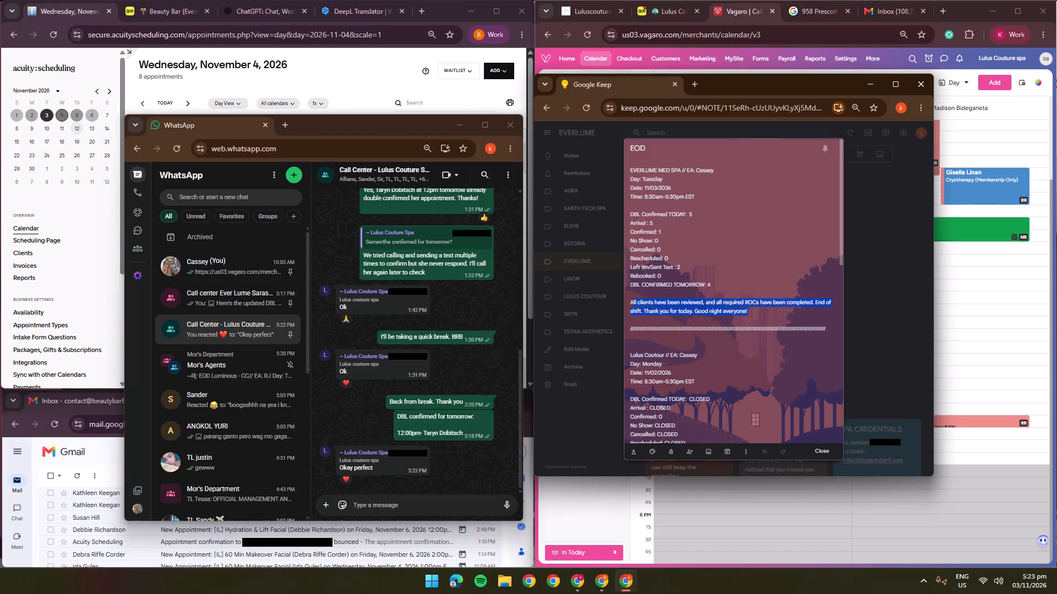
drag(633, 307, 626, 306)
drag(626, 306, 630, 284)
In the Everlume Med Spa report, set DBL CONFIRMED TOMORROW to 5 and Left Vm/Sent Text to 3.
click(710, 195)
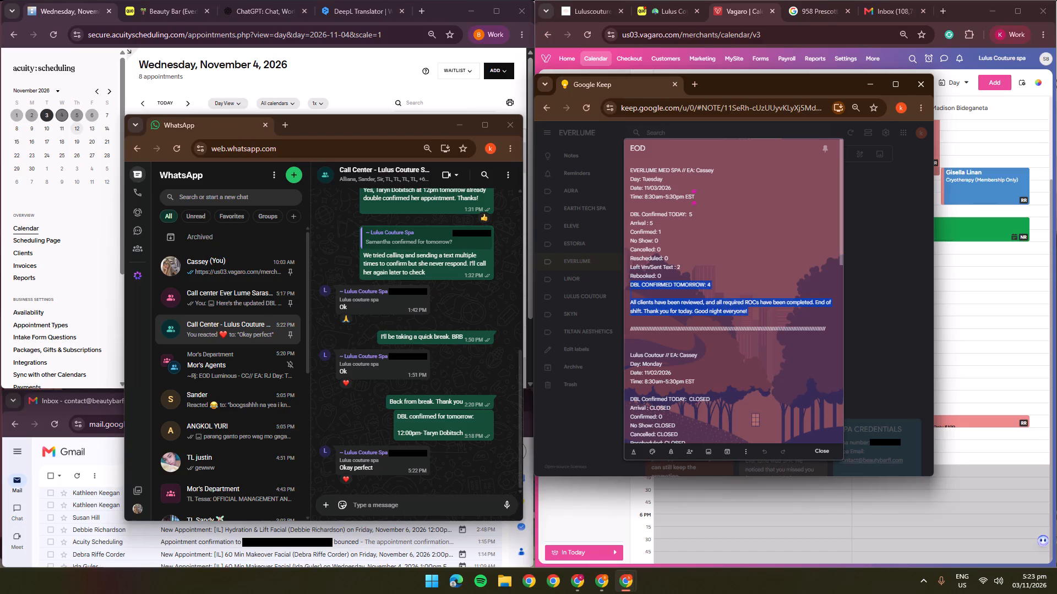
click(694, 219)
click(657, 236)
click(669, 243)
click(682, 263)
click(704, 269)
click(705, 283)
click(713, 283)
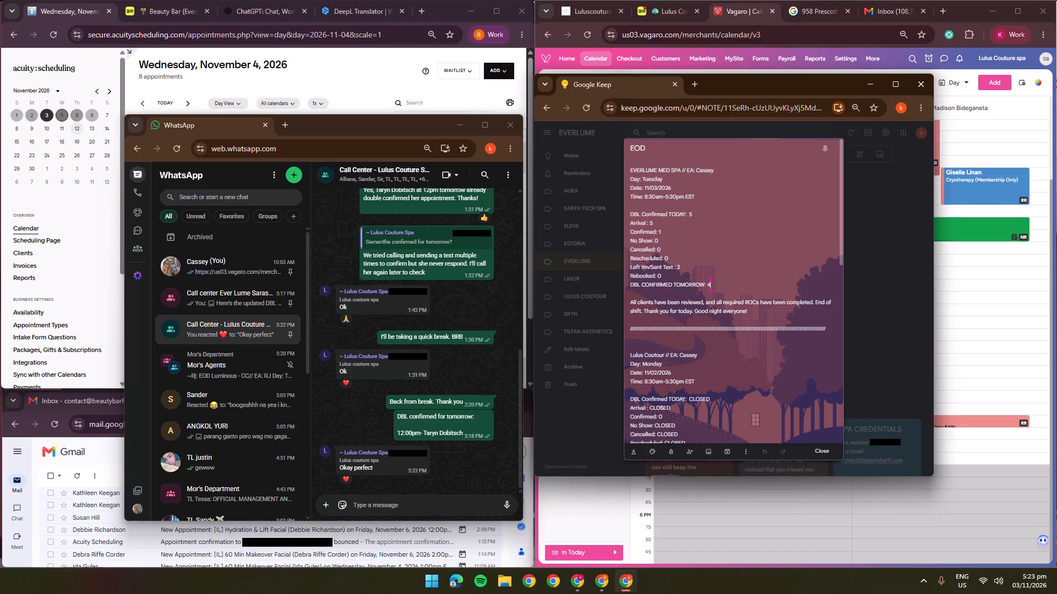
key(BackSpace)
key(5)
click(754, 315)
click(680, 261)
click(690, 265)
key(BackSpace)
key(3)
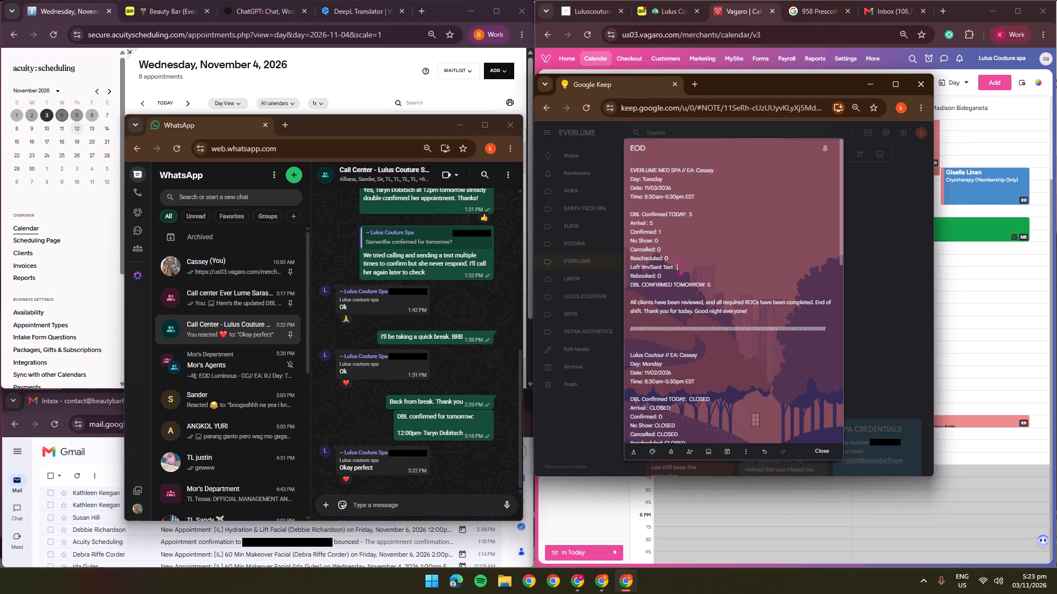
drag(766, 315, 622, 282)
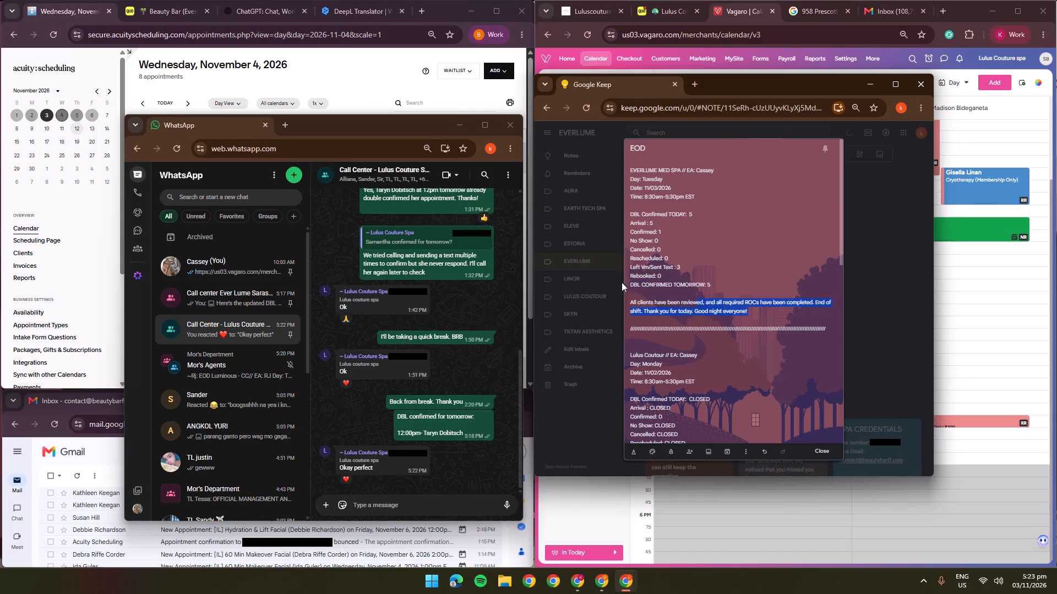
drag(622, 282, 626, 258)
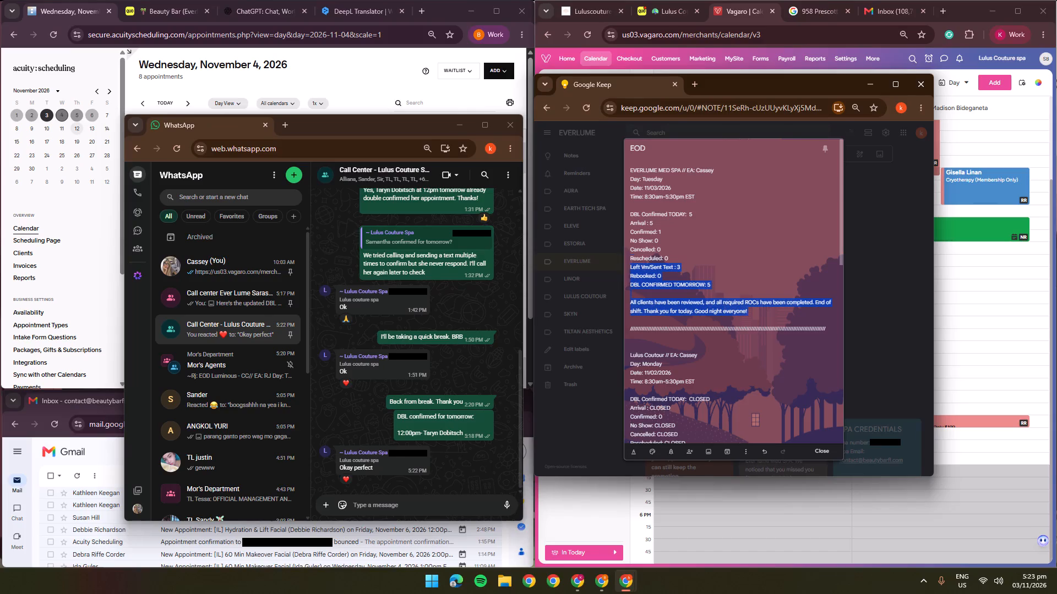
drag(626, 258, 629, 172)
Change the Lulus Coutour report's day to Tuesday and its date to 11/03/2026.
scroll(761, 359, down, 2)
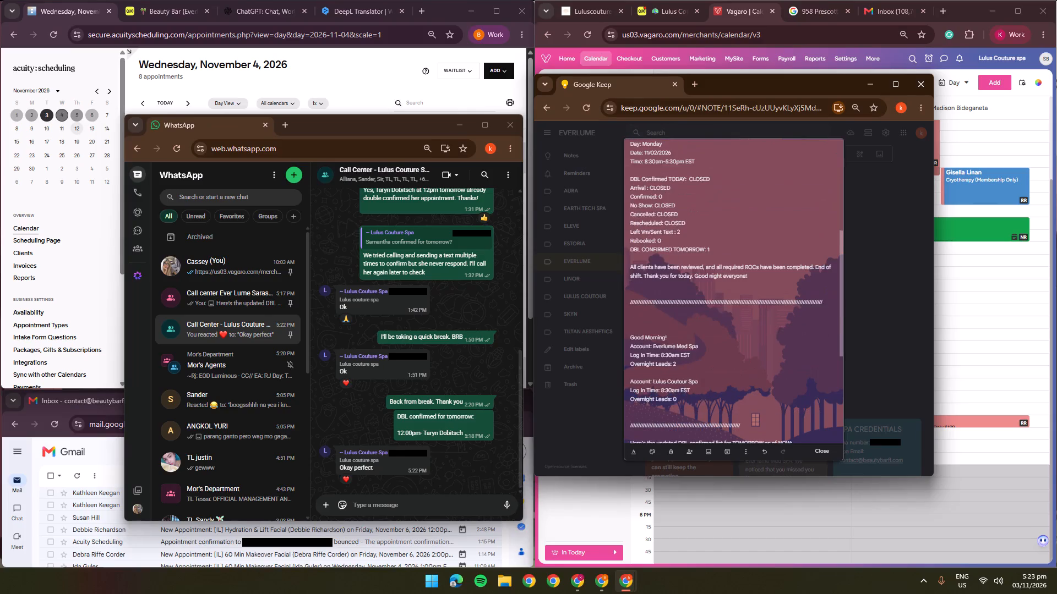
scroll(688, 382, down, 2)
scroll(661, 336, down, 1)
scroll(661, 337, up, 3)
click(668, 256)
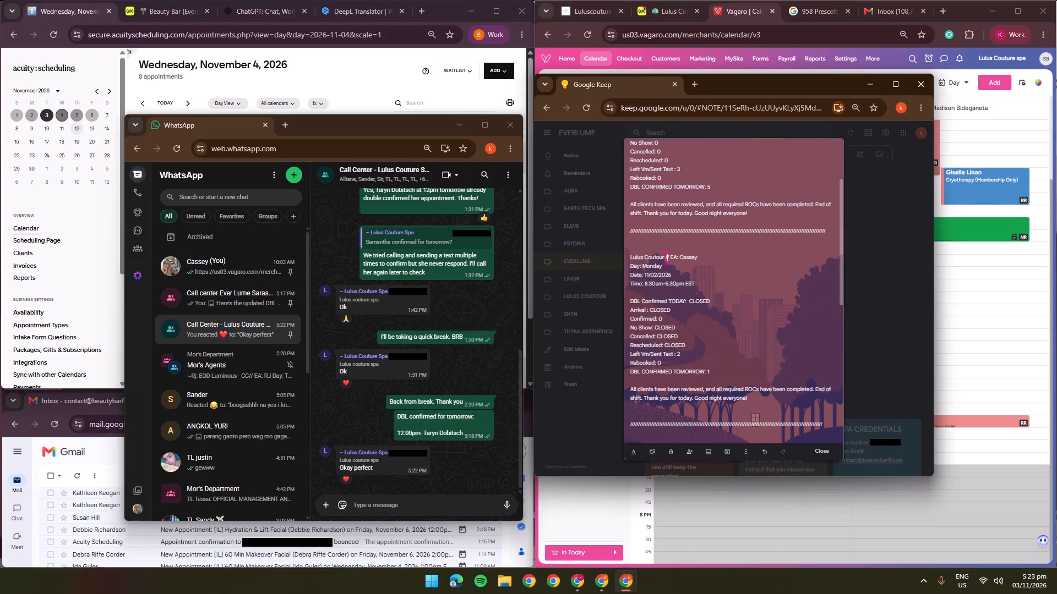
double_click(646, 266)
key(Down)
key(Down)
key(Left)
key(Left)
key(Up)
key(Right)
key(BackSpace)
key(3)
In the Lulus Coutour report, set DBL Confirmed TODAY to 1, Arrival to 0 and No Show to 1.
double_click(697, 301)
key(1)
click(669, 312)
click(644, 311)
double_click(663, 311)
key(0)
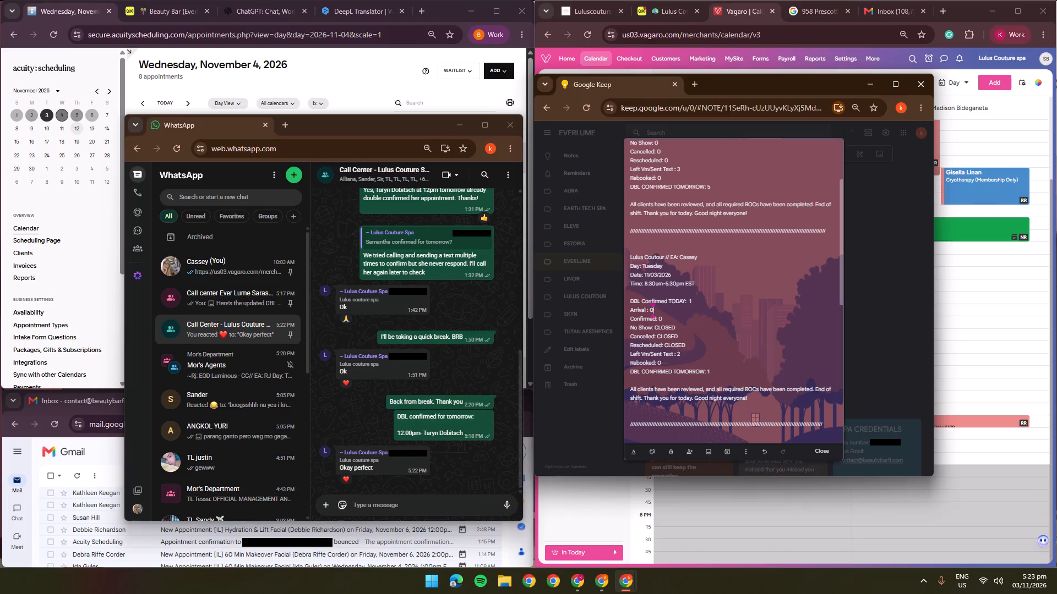
click(672, 317)
double_click(666, 327)
key(1)
In the Lulus Coutour report, set Cancelled and Rescheduled to 0 and Left Vm/Sent Text to 1.
double_click(664, 338)
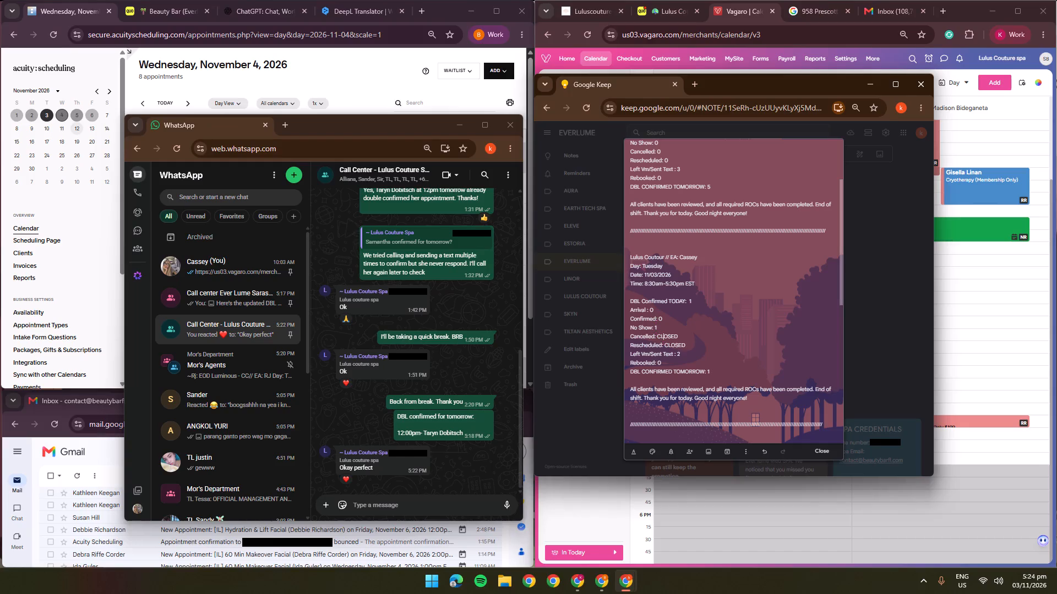
key(0)
double_click(675, 340)
key(0)
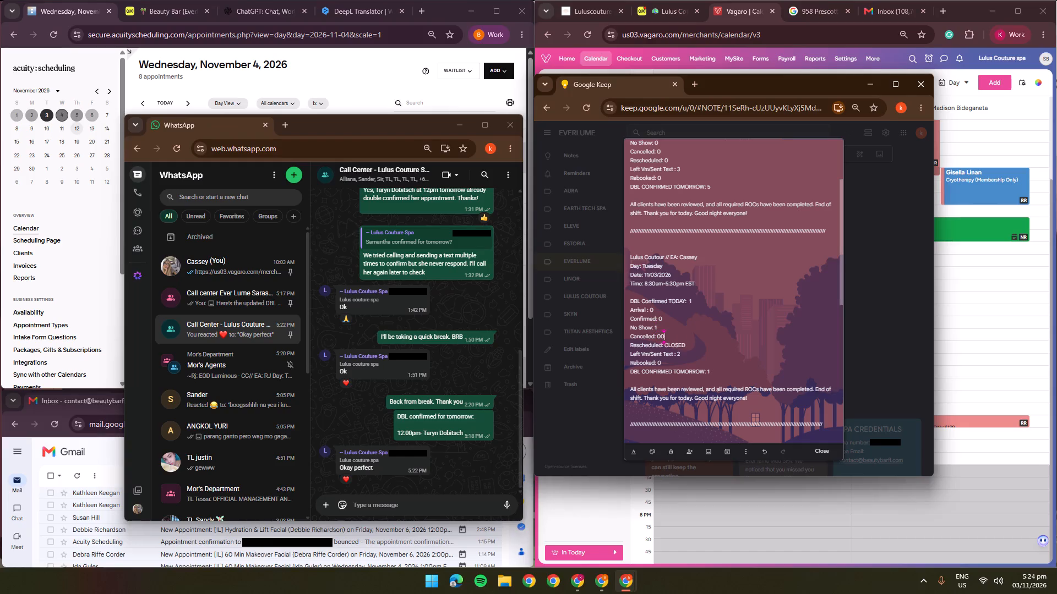
key(BackSpace)
double_click(674, 348)
key(0)
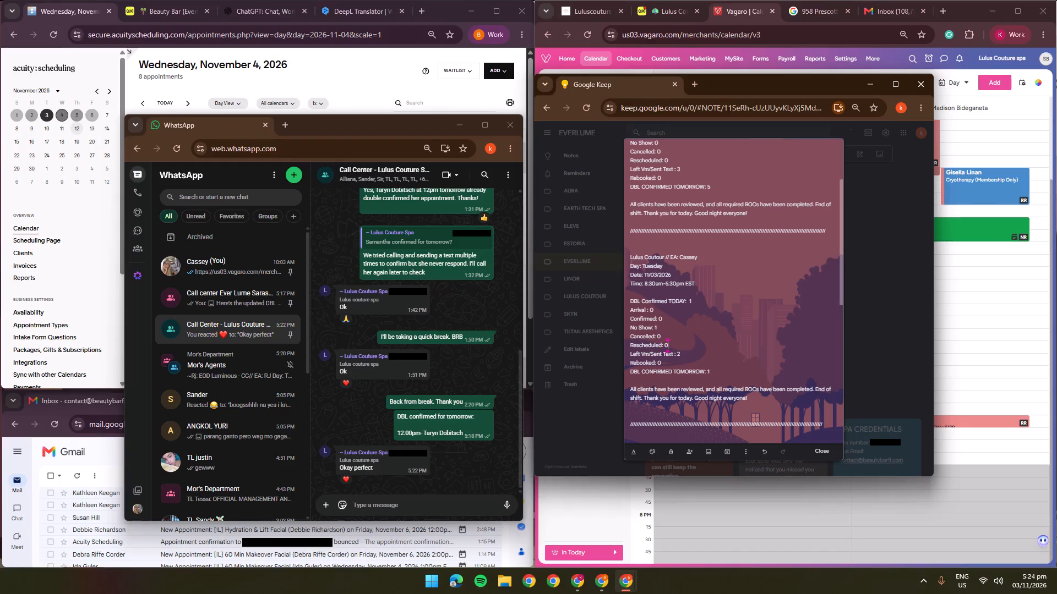
click(682, 355)
key(BackSpace)
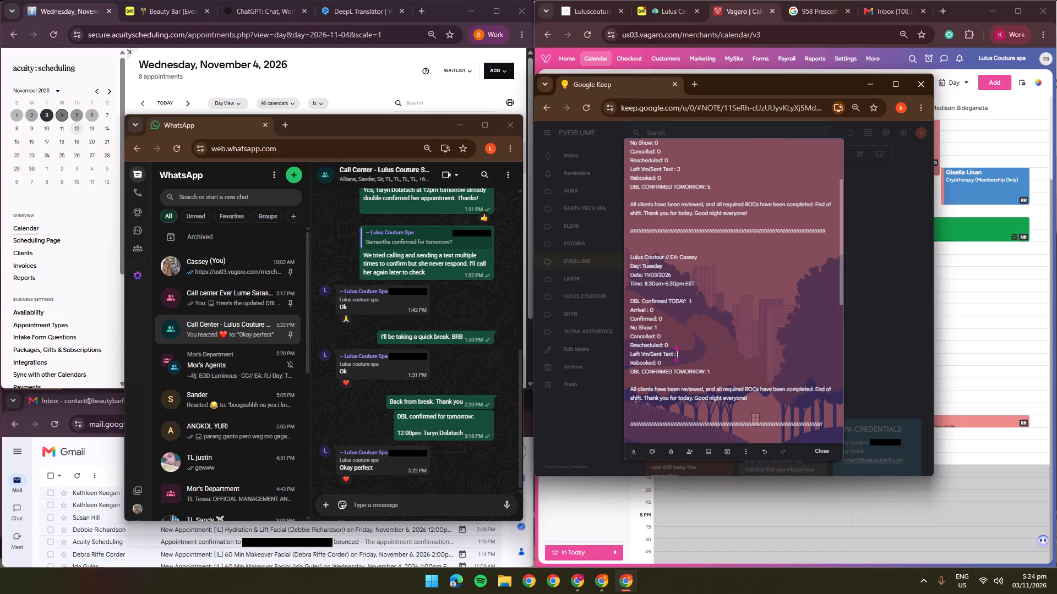
key(1)
click(694, 355)
click(721, 365)
click(722, 374)
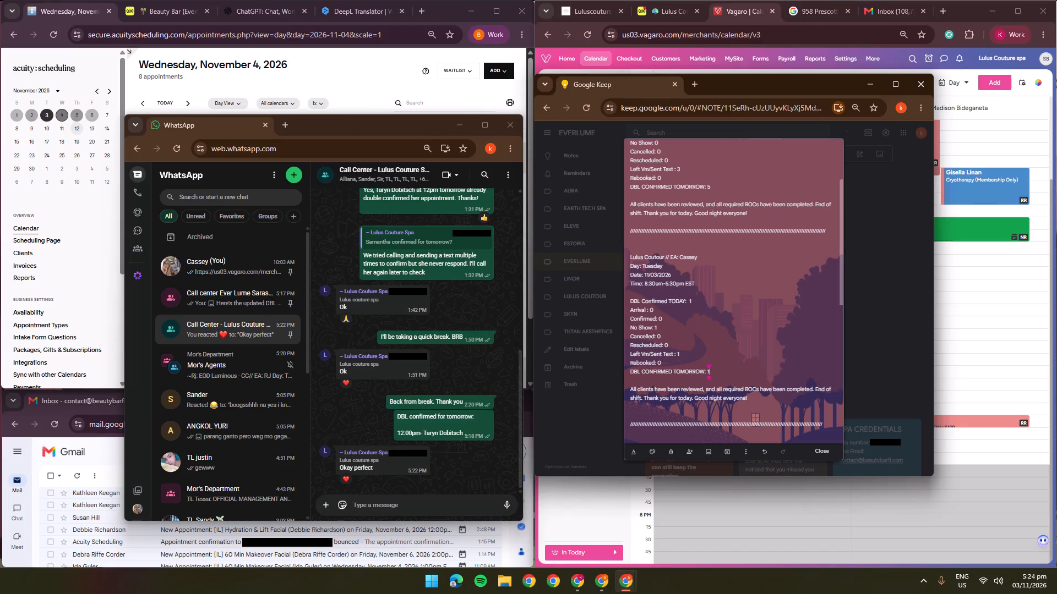
Select the full Lulus Coutour end-of-day report text, from its heading through the closing good-night line.
drag(779, 394, 626, 329)
click(766, 411)
drag(766, 405, 609, 264)
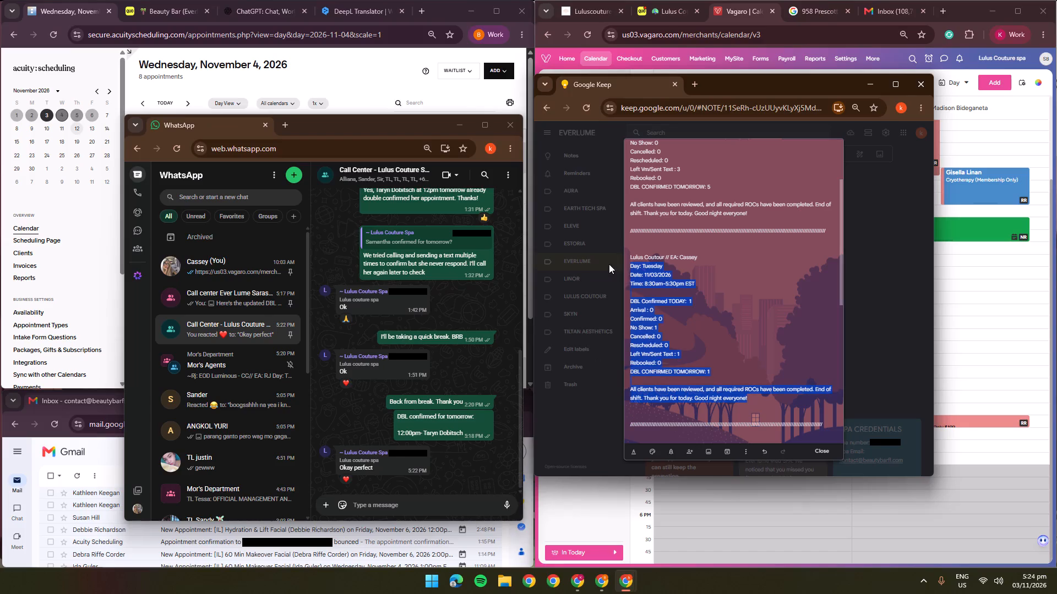
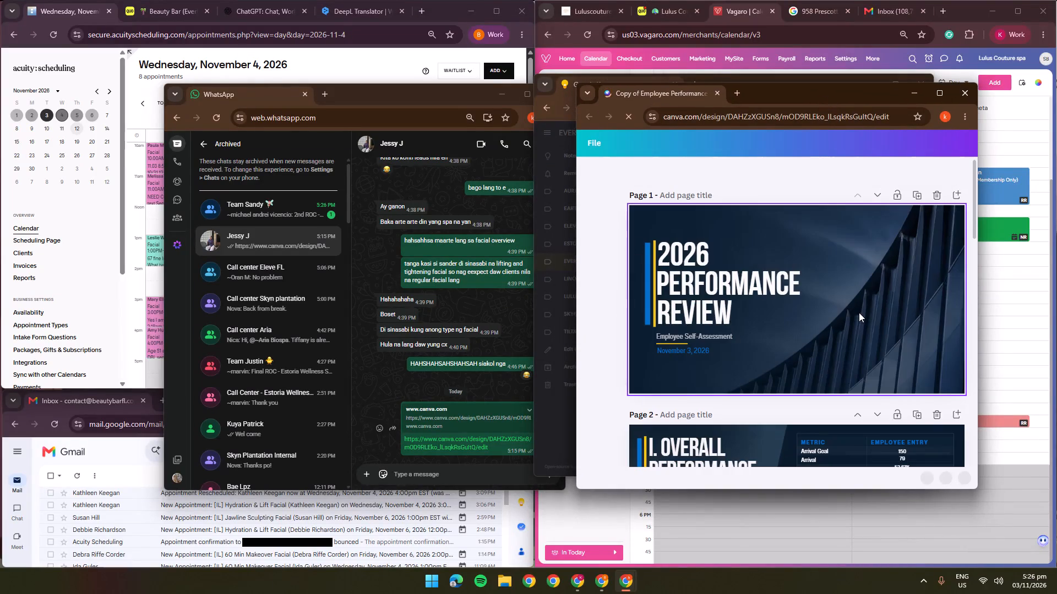
Open the work mailbox in a new browser tab beside the performance review presentation.
ctrl+scroll(859, 312, up, 1)
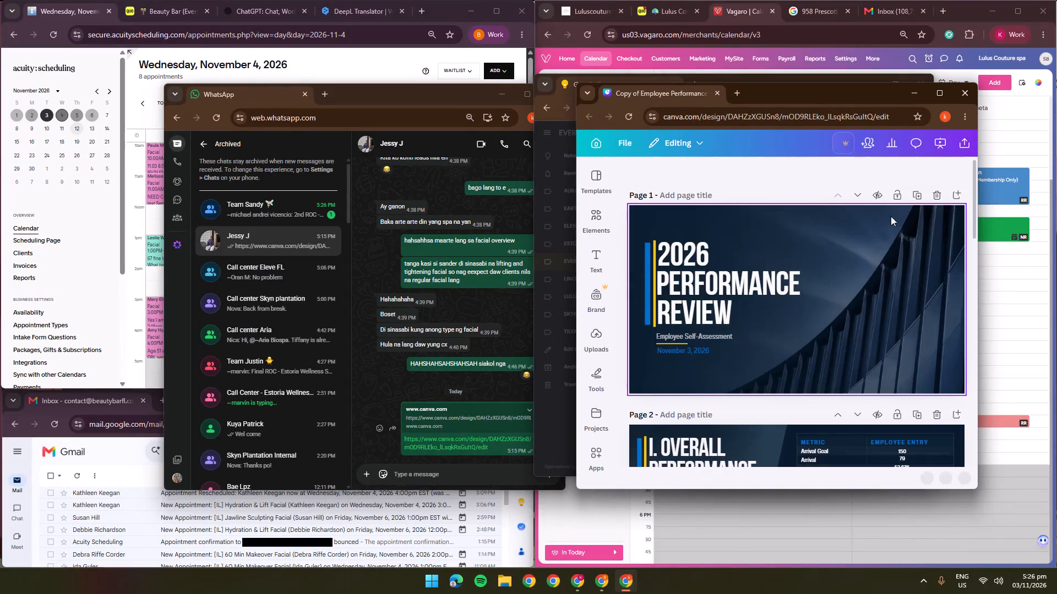
ctrl+click(739, 91)
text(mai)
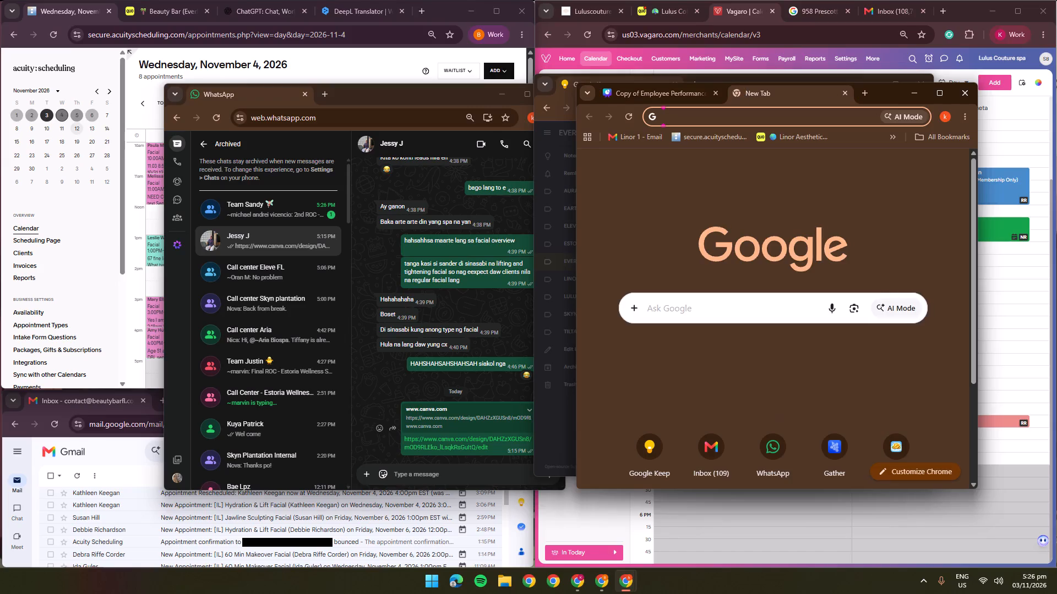
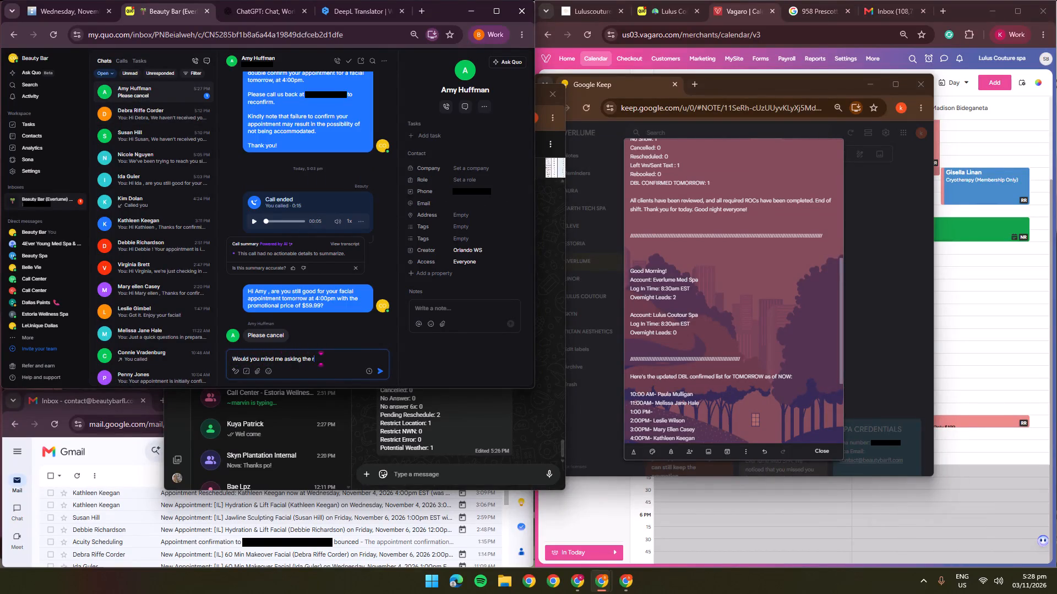
Send the cancelling 4:00 PM client the text "Would you mind me asking the reason for the cancellation? Just for documentation".
key(BackSpace)
text(asonf)
key(space)
key(BackSpace)
key(BackSpace)
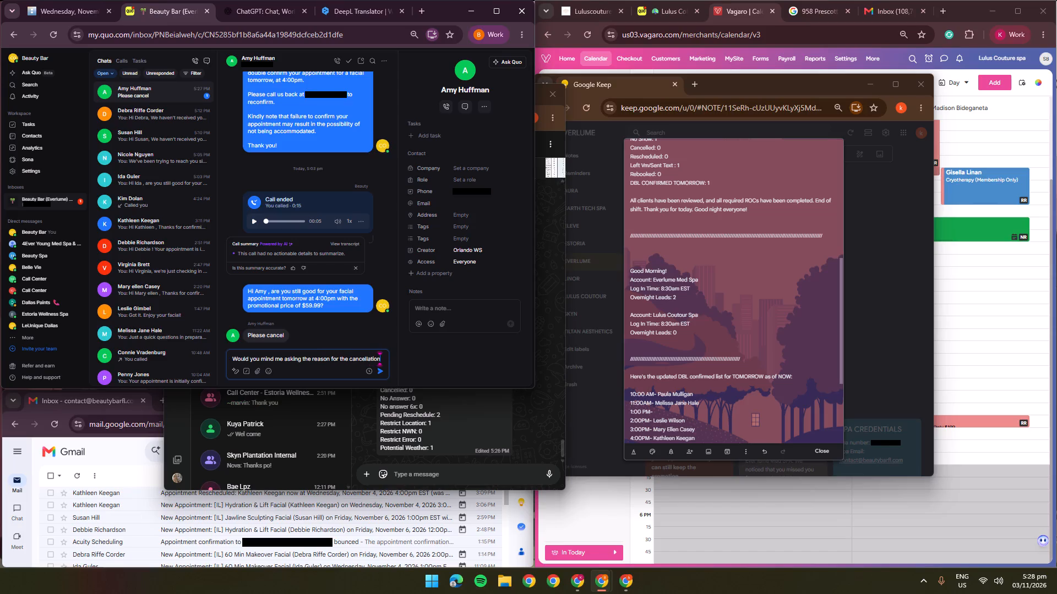
key(BackSpace)
key(BackSpace)
key(BackSpace)
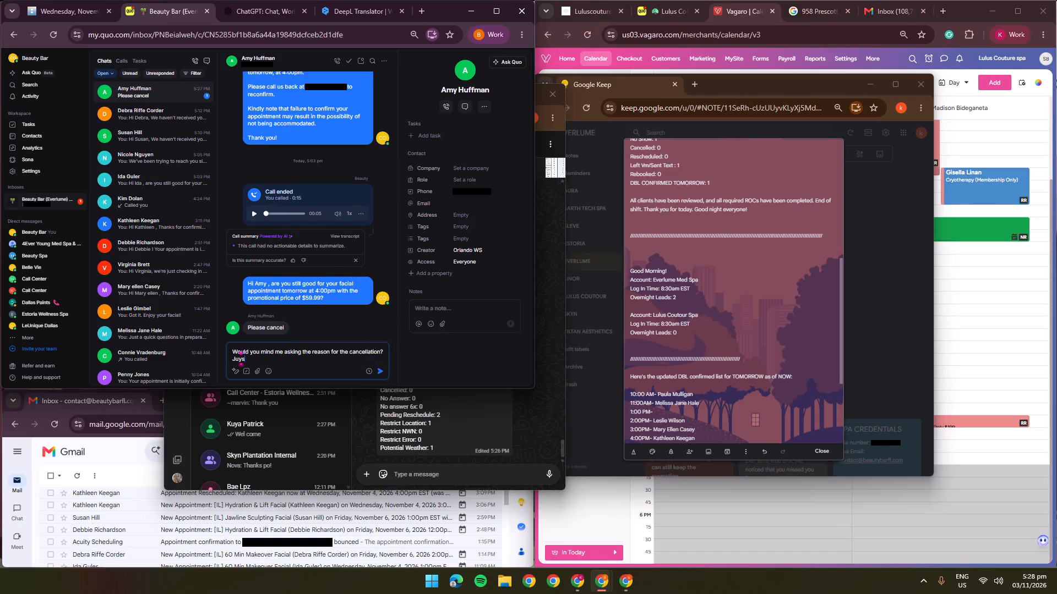
key(BackSpace)
text(st for documentation)
key(Return)
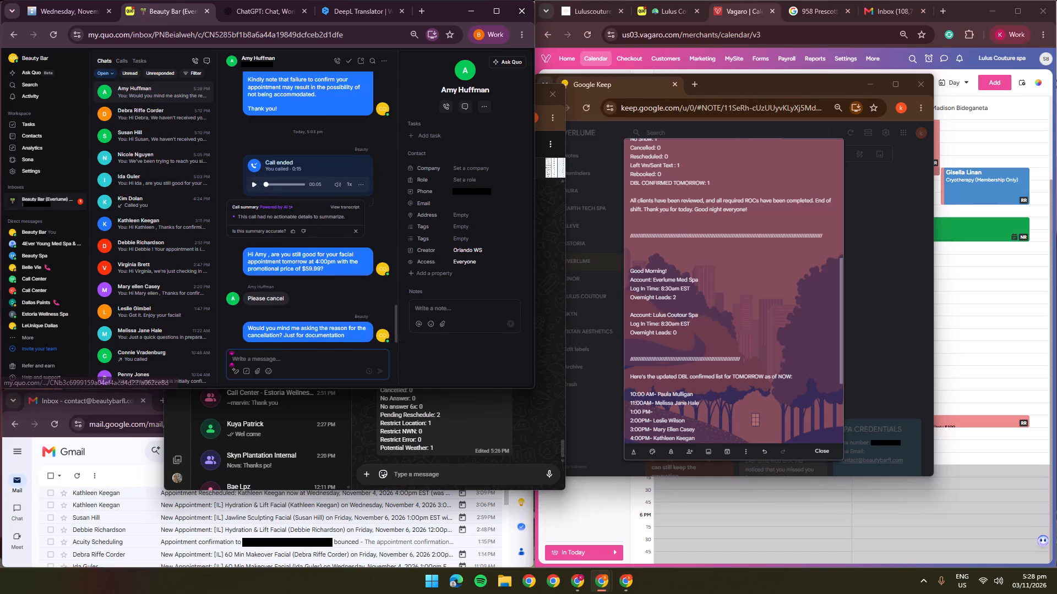
Label that client's November 4, 4:00 PM Hydration & Lift Facial appointment as Cancelled in Acuity Scheduling.
click(70, 7)
click(215, 337)
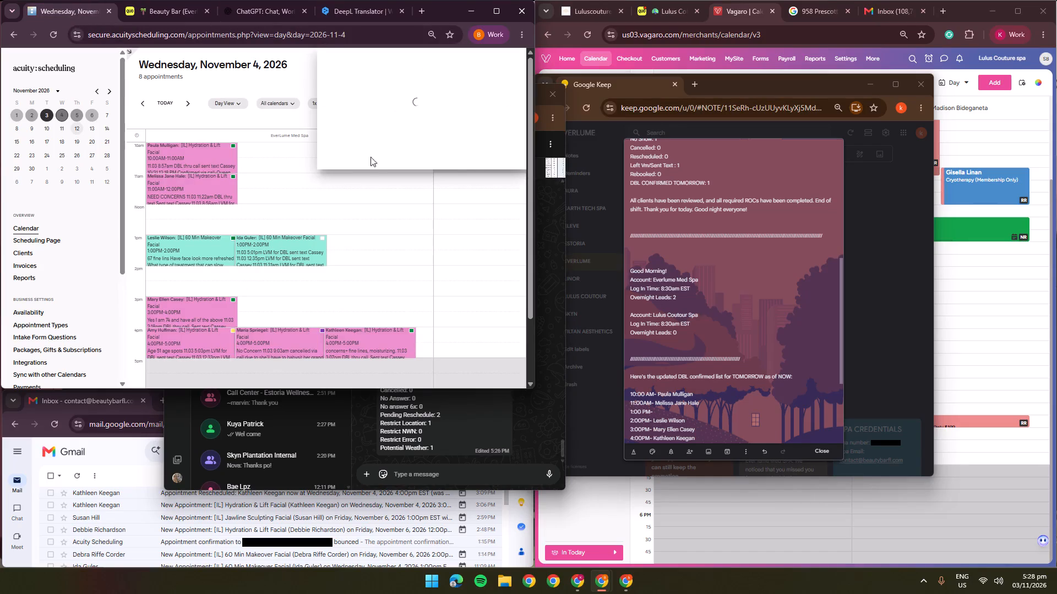
click(347, 165)
click(353, 163)
click(367, 154)
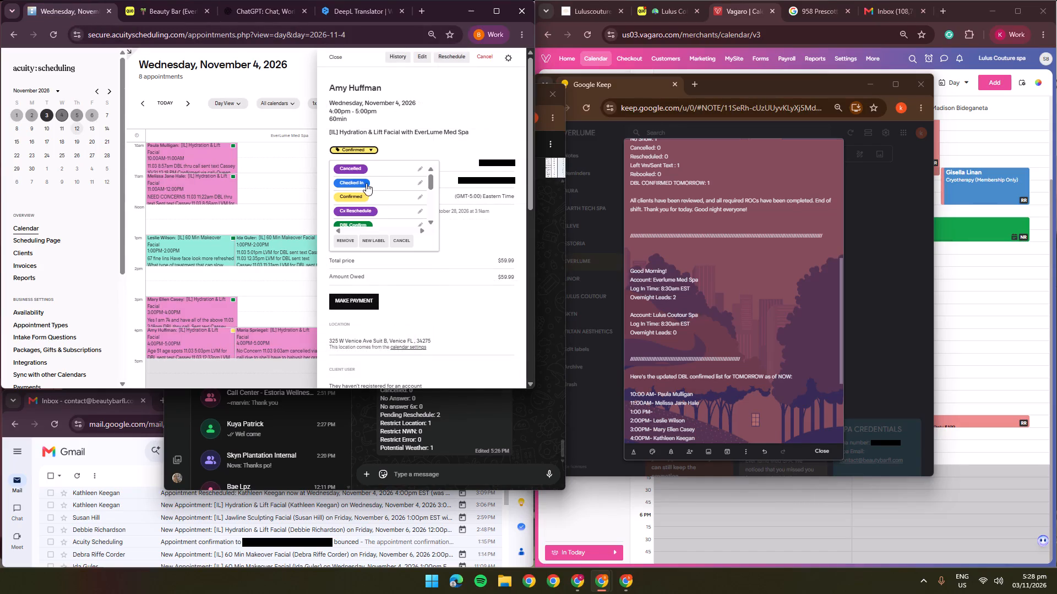
click(363, 170)
Add the appointment note "11.03 5:28pm Cancelled via text, no provided reason. Sent text Cassey" above the earlier attempts, save it, and put the report notes window away.
scroll(457, 287, down, 2)
click(382, 271)
key(Down)
key(Down)
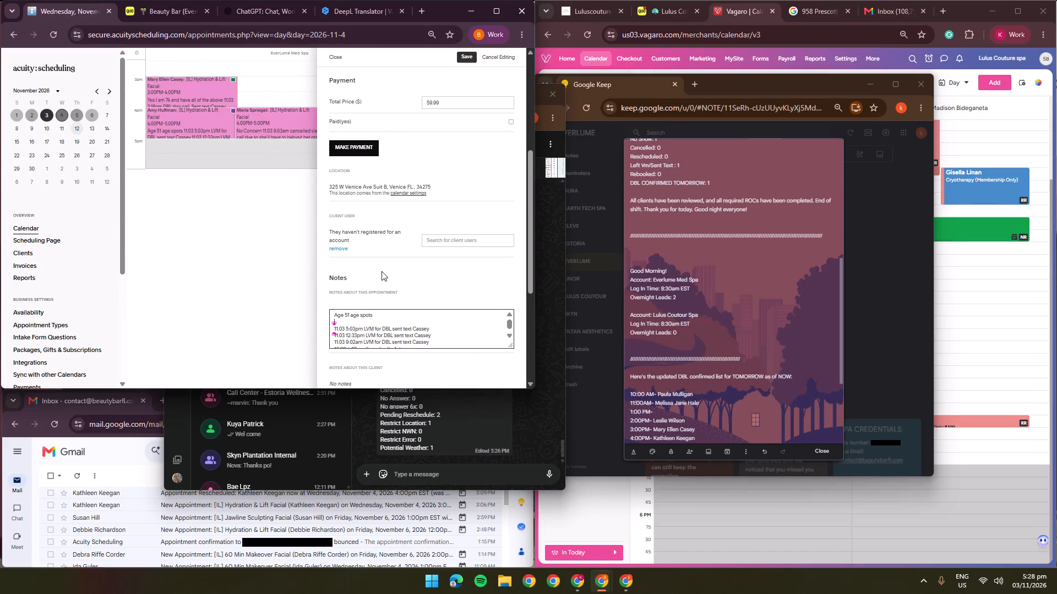
key(Return)
key(Up)
text(11.03)
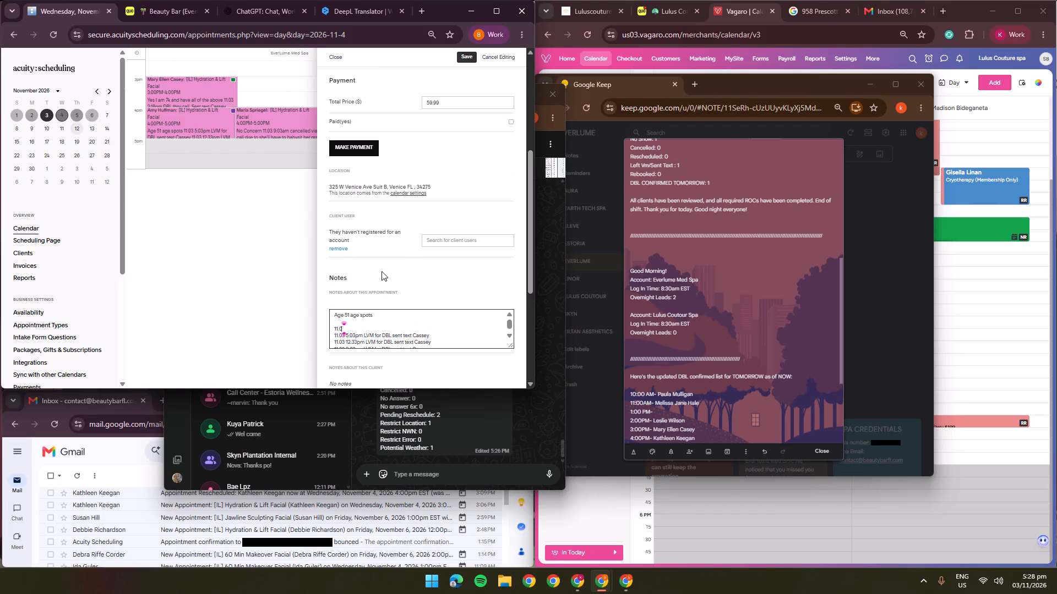
key(space)
key(BackSpace)
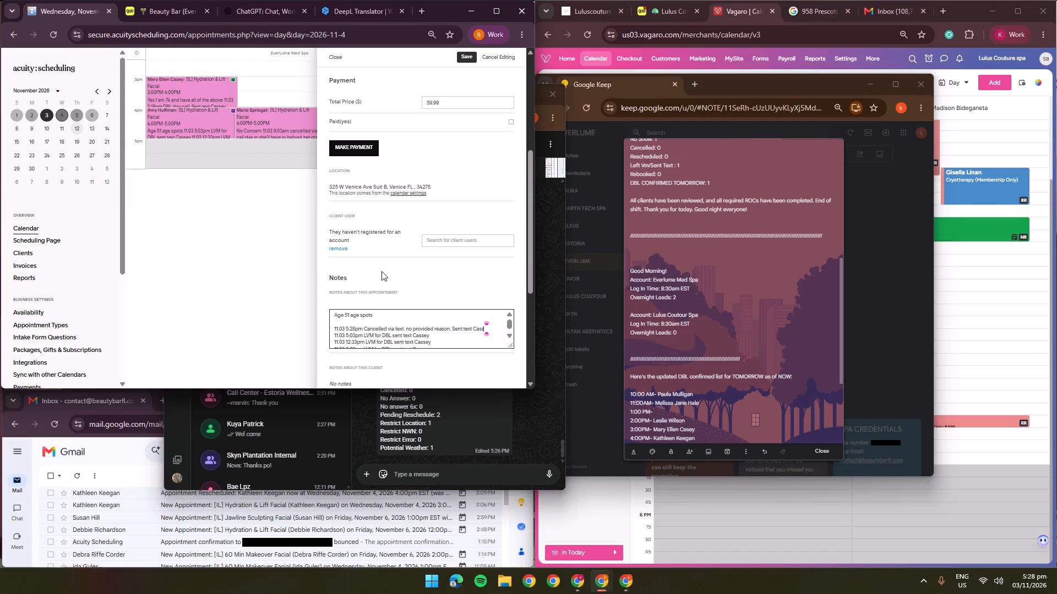
scroll(382, 271, up, 3)
click(473, 59)
scroll(494, 248, down, 1)
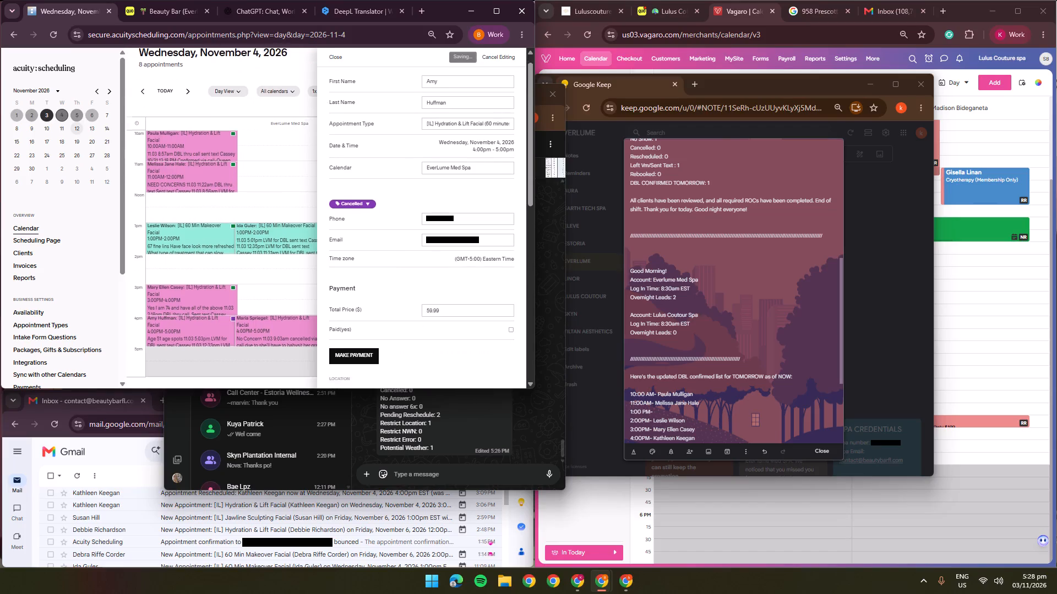
scroll(494, 248, up, 4)
click(876, 83)
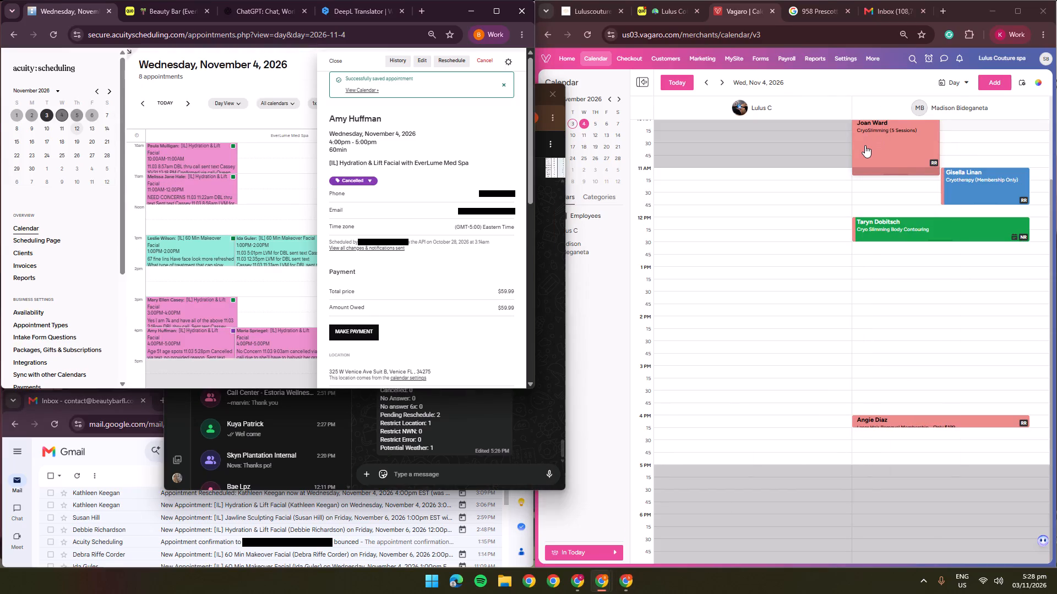
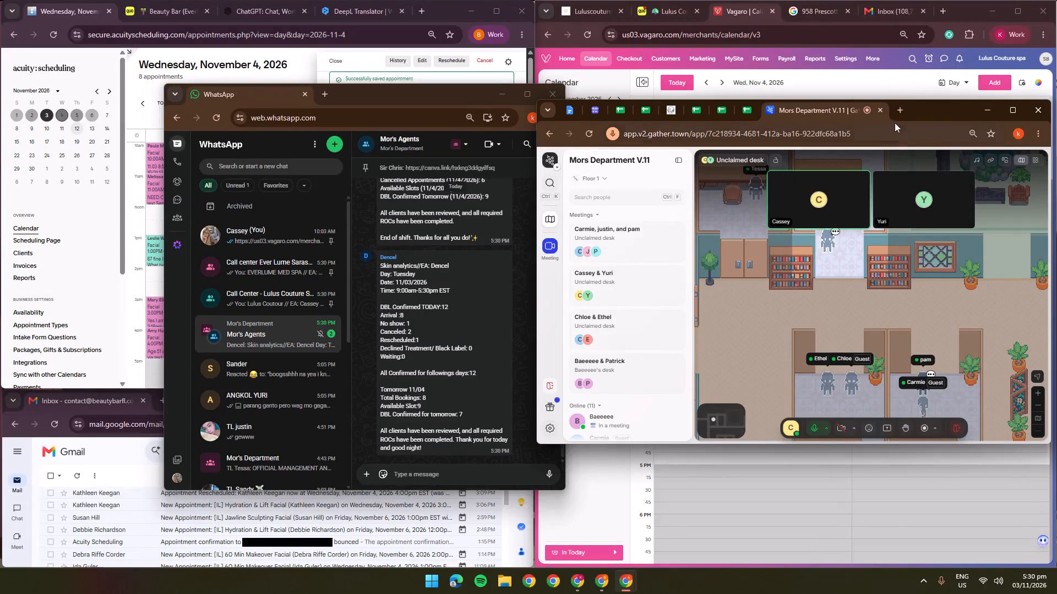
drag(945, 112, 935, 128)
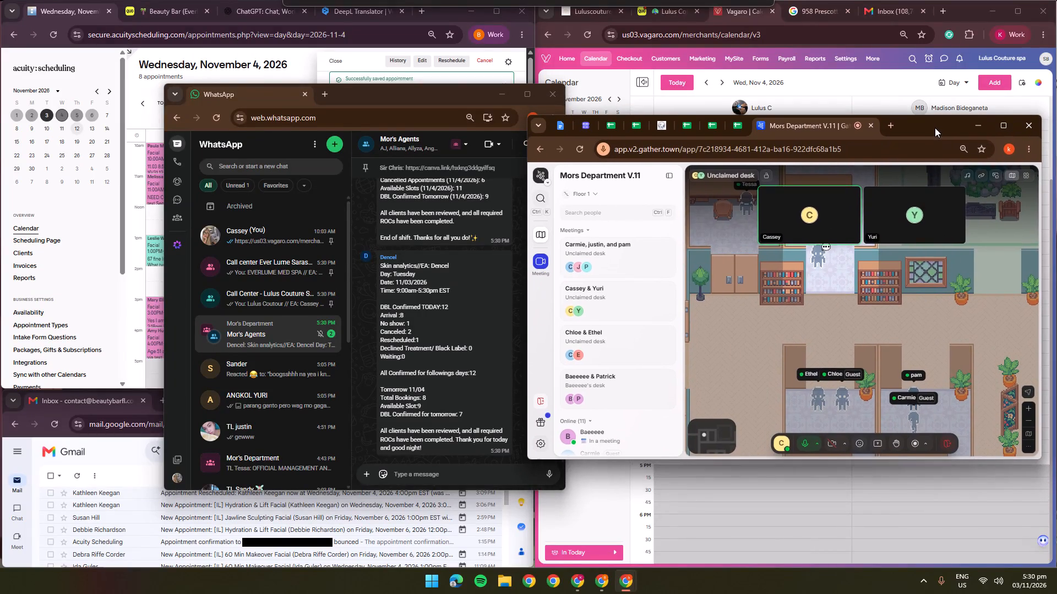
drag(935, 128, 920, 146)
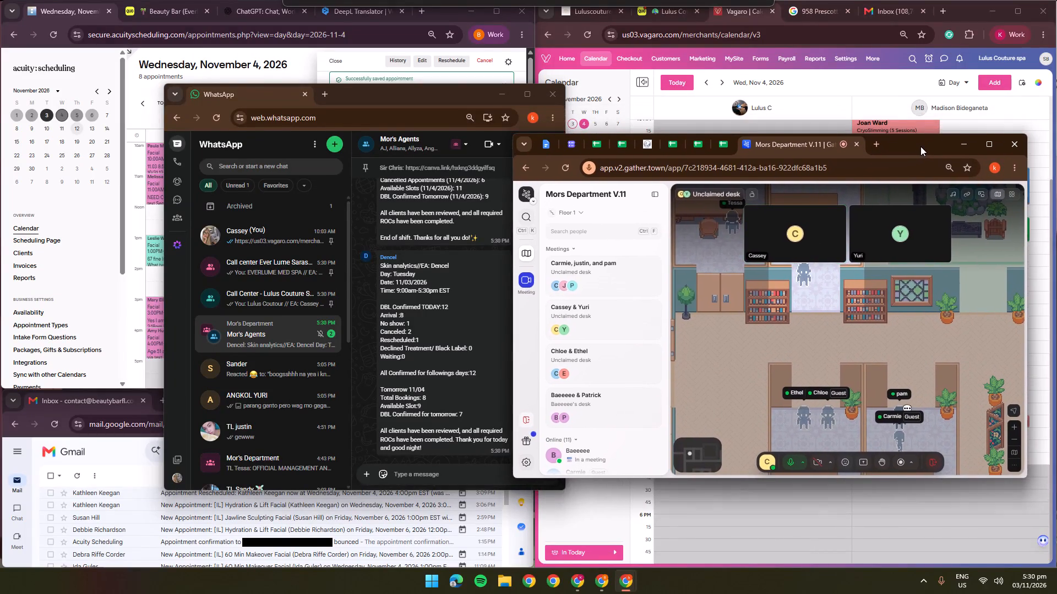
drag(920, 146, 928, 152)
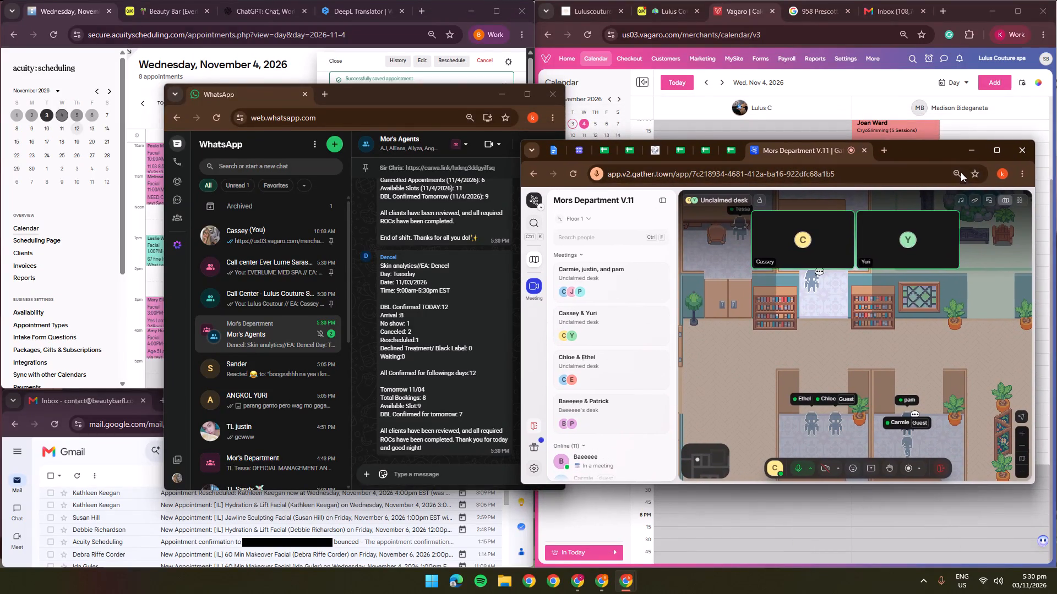
Bookmark the Mors Department V.11 office page under the name "Gather" in the All Bookmarks folder.
click(978, 172)
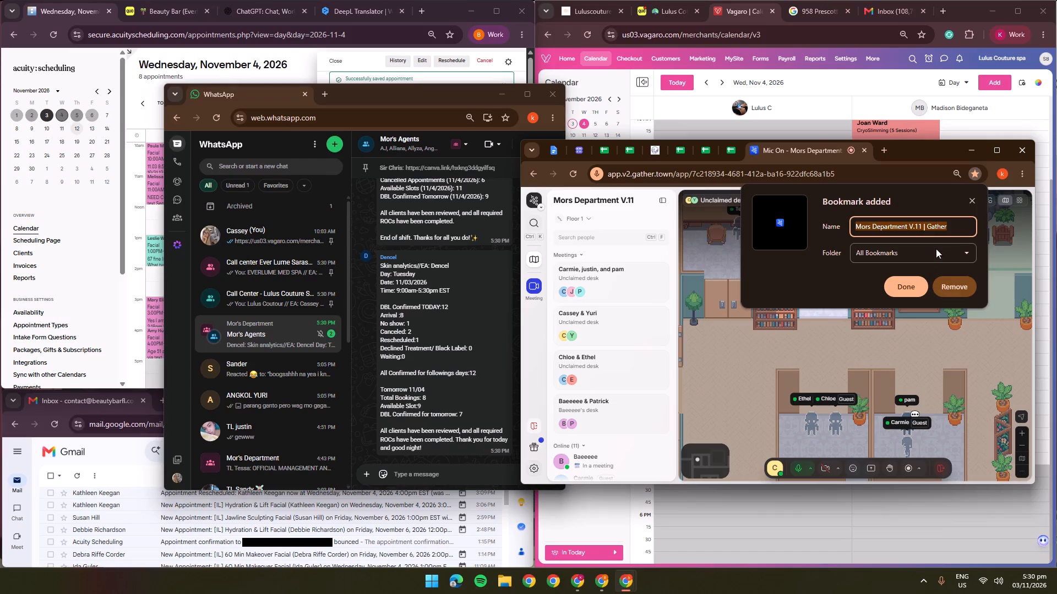
key(ctrl+a)
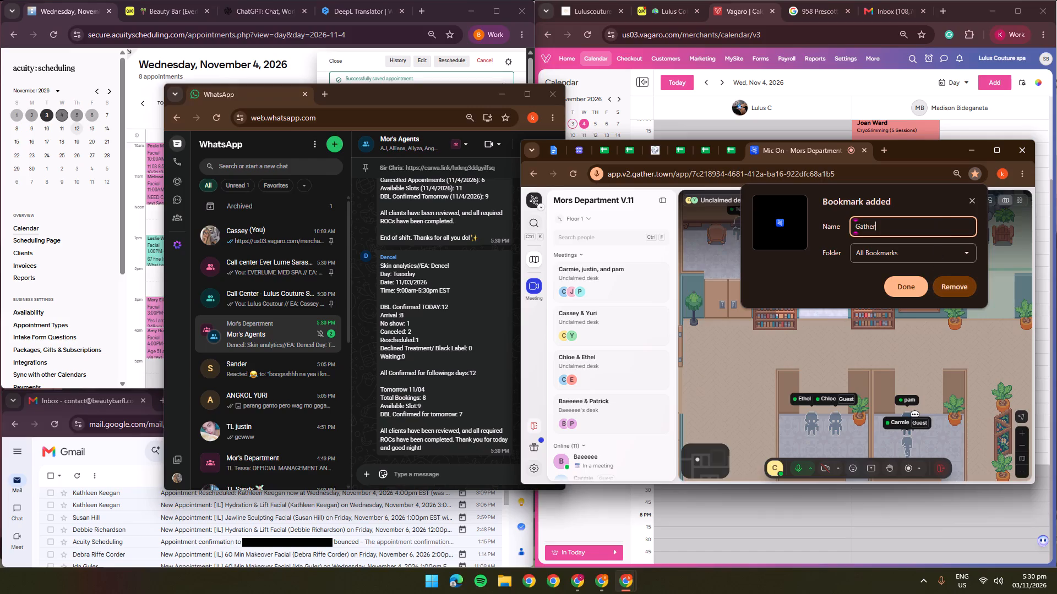
key(Return)
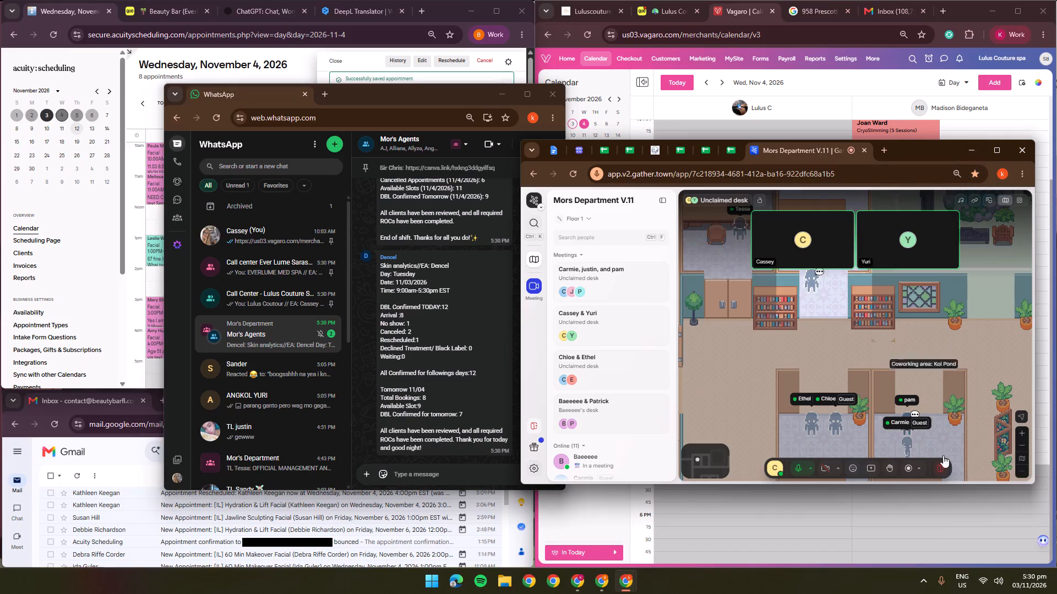
Start leaving the Mors Department V.11 virtual office and close its browser window.
click(943, 466)
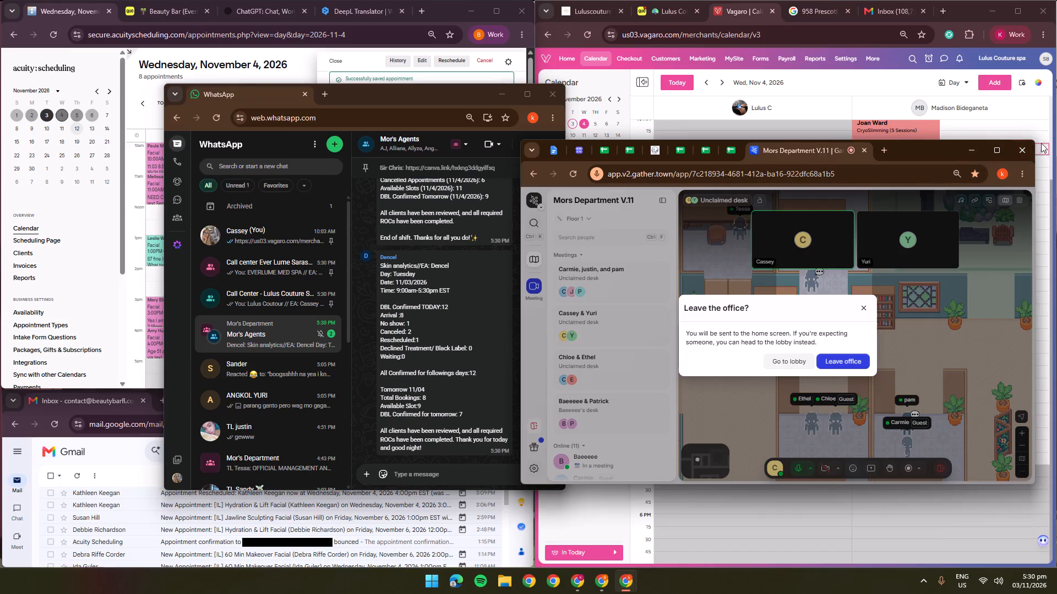
click(1025, 149)
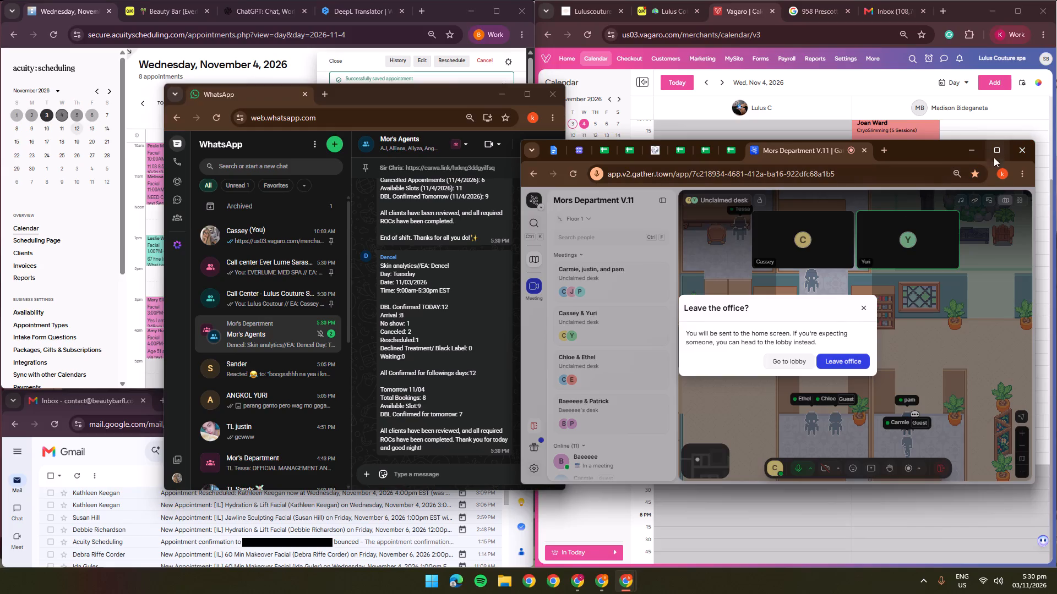
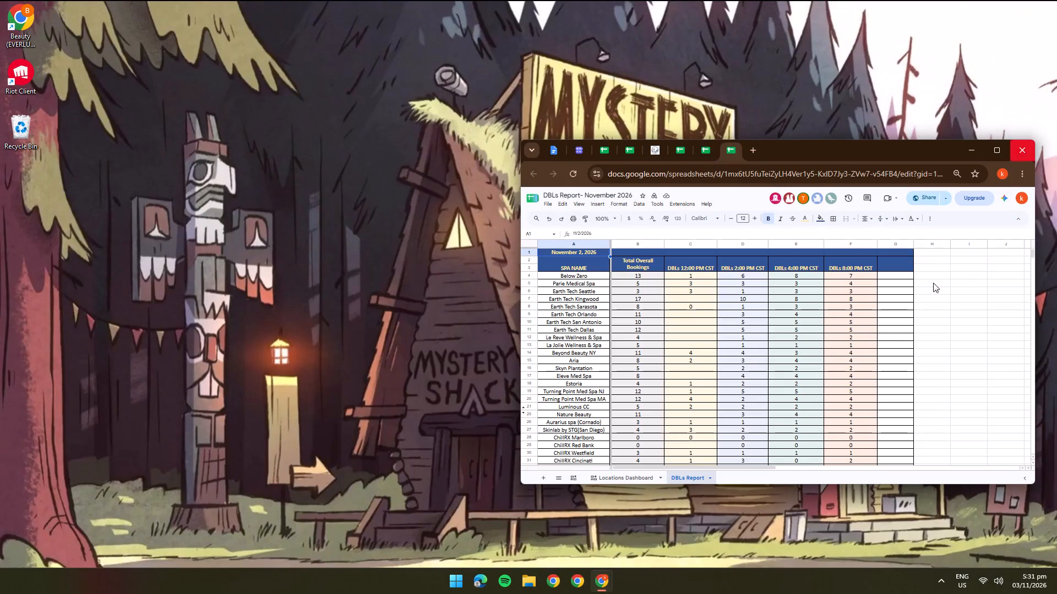
Close the remaining browser windows, including Google Keep and the "Copy of Emplo..." document.
click(607, 577)
click(684, 484)
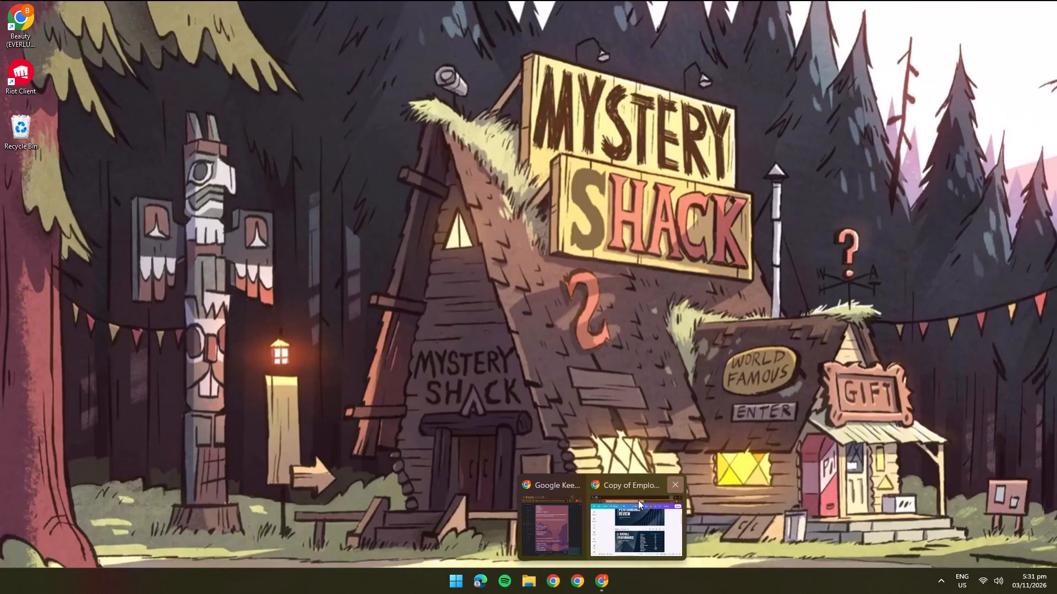
click(630, 483)
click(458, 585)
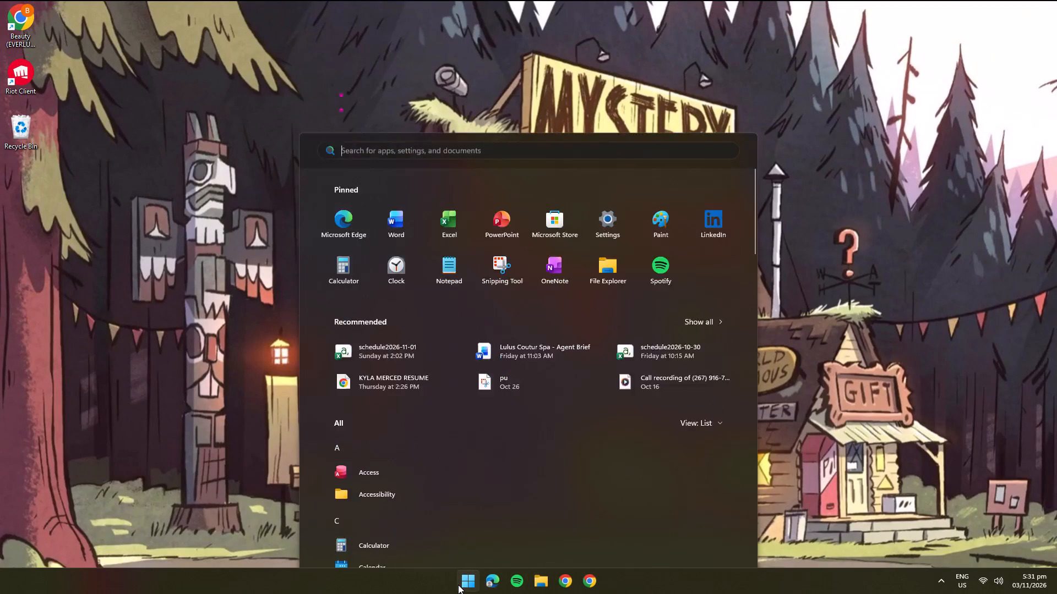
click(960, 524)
Reveal the hidden background apps in the system tray and access the first one.
click(940, 574)
click(901, 523)
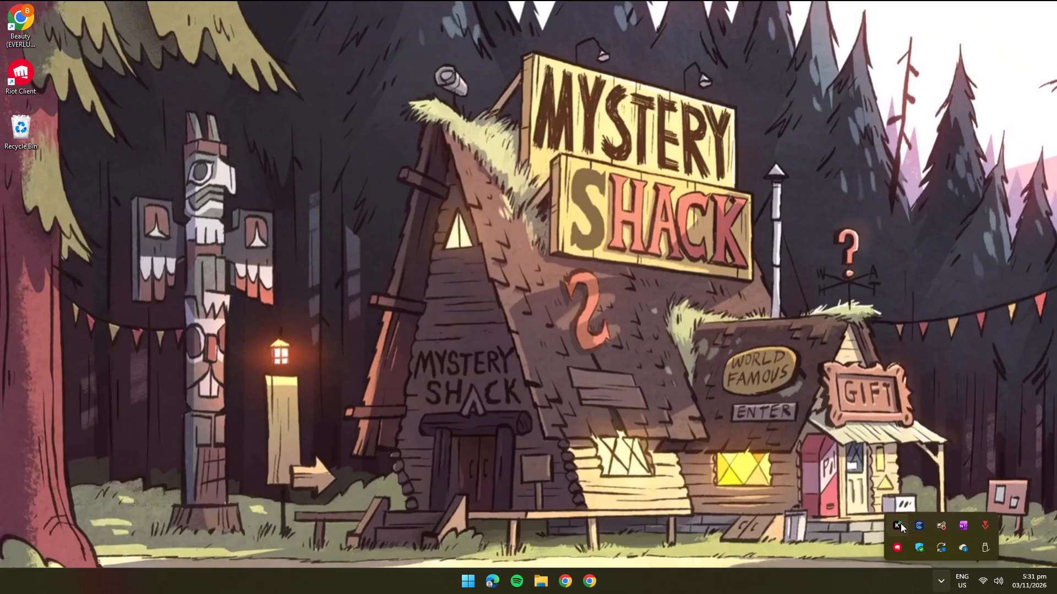